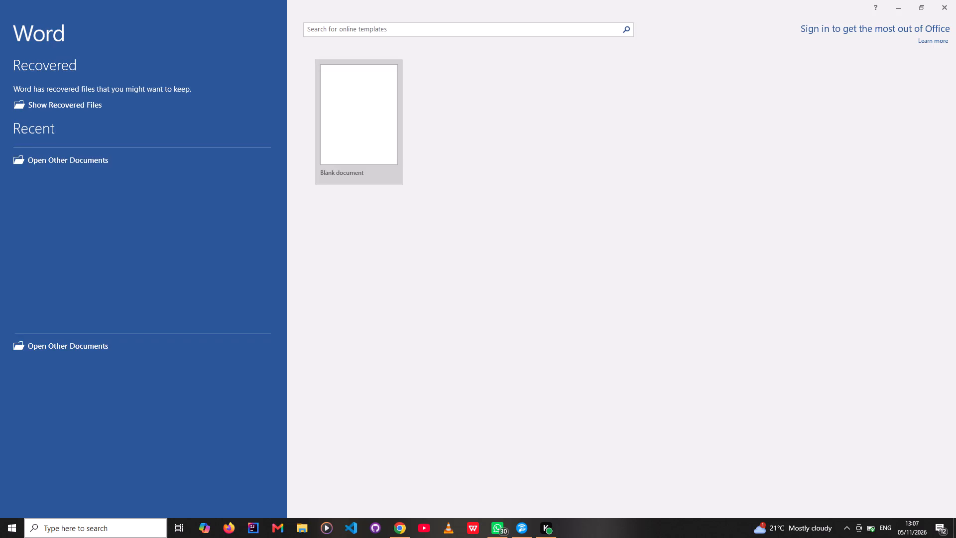
click(366, 109)
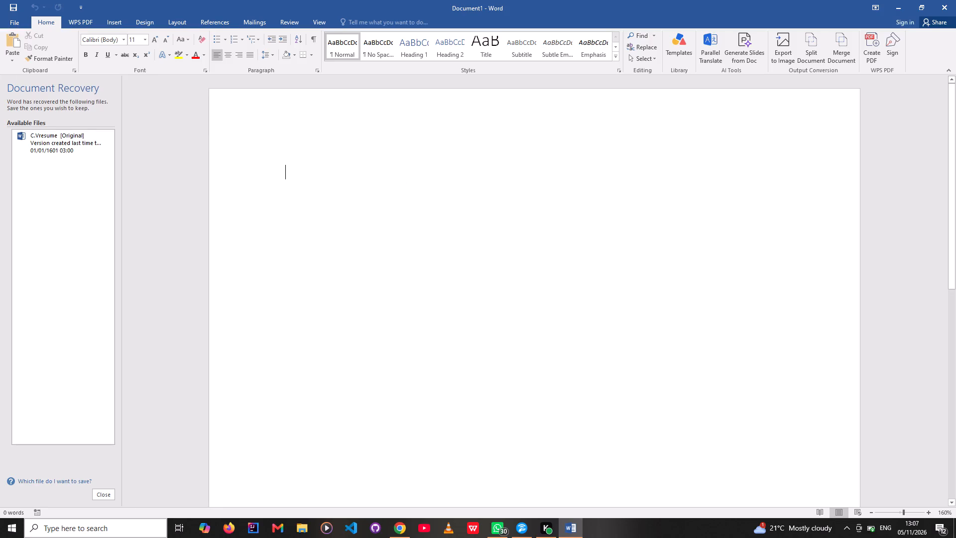
key(ctrl+v)
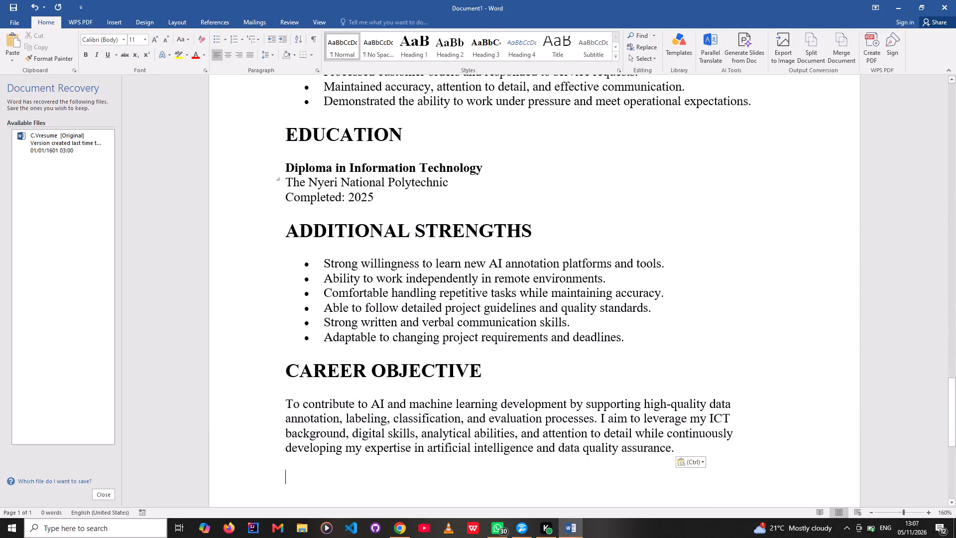
Format the entire pasted CV with the Normal style, font size 12 and Times New Roman.
scroll(401, 228, up, 2)
scroll(401, 228, down, 2)
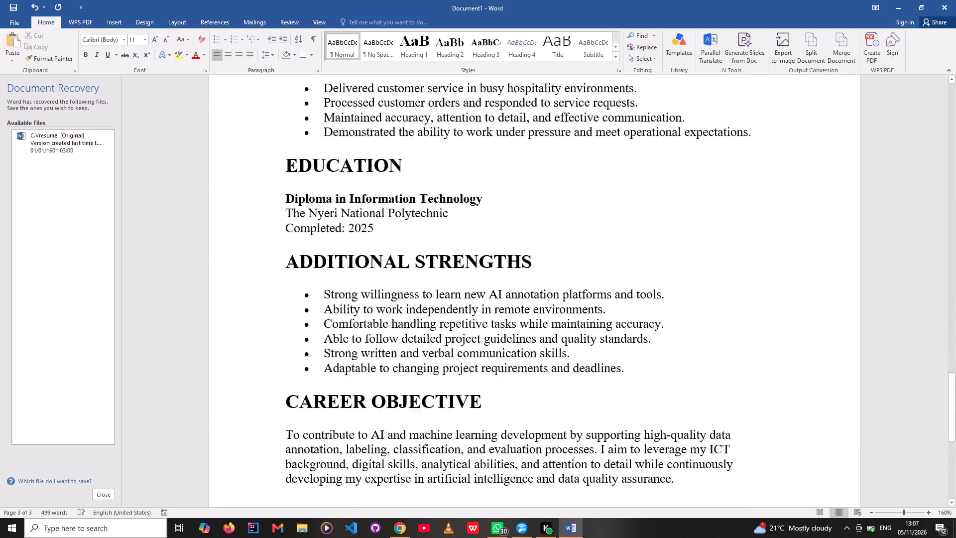
scroll(401, 228, down, 3)
scroll(424, 196, up, 2)
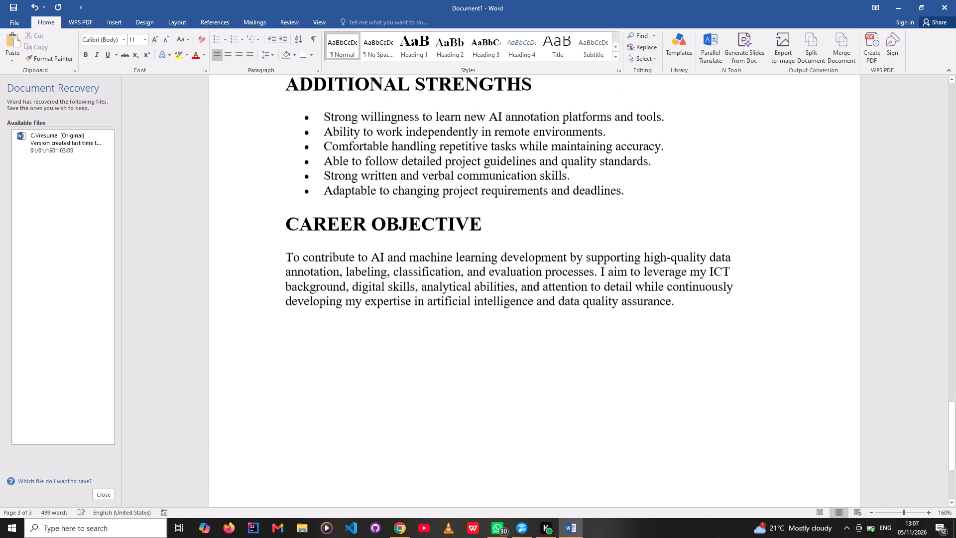
scroll(424, 196, up, 2)
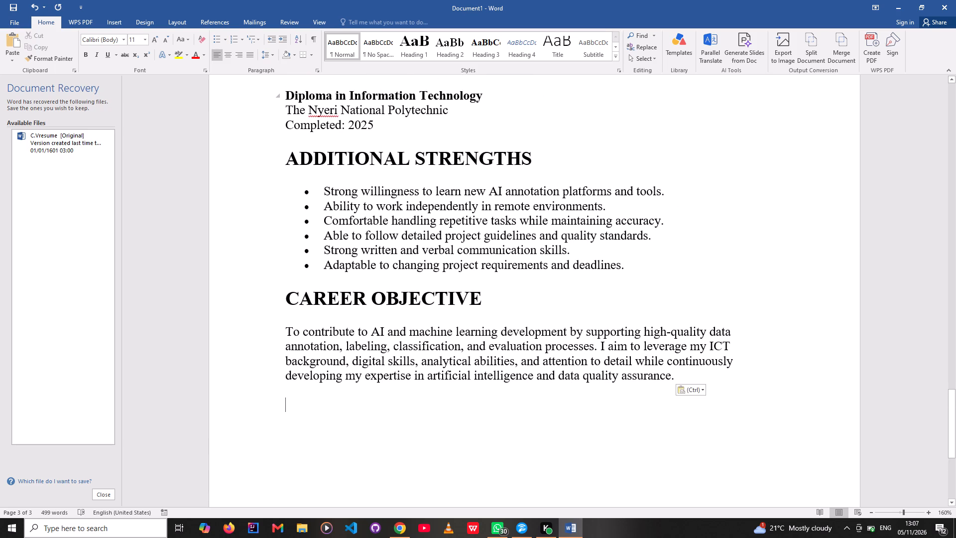
key(ctrl+a)
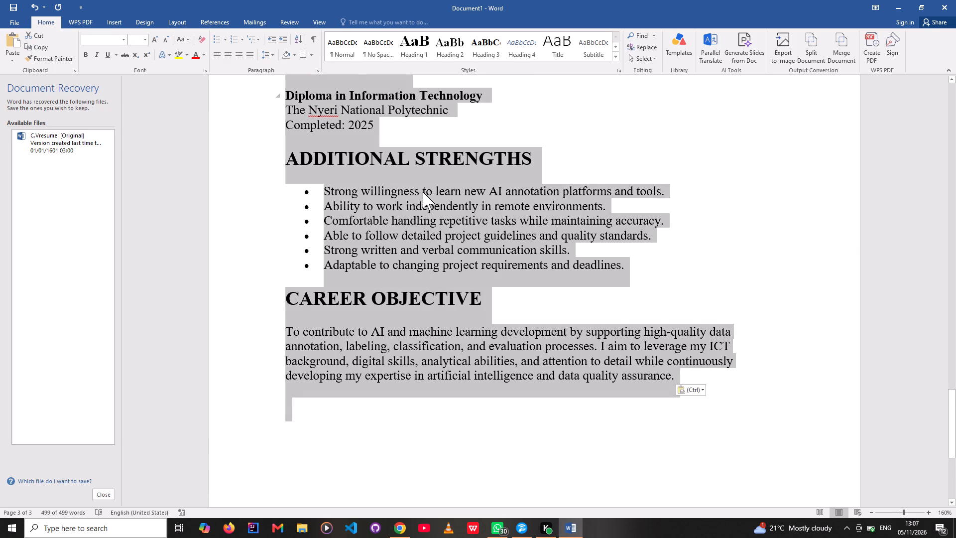
click(343, 49)
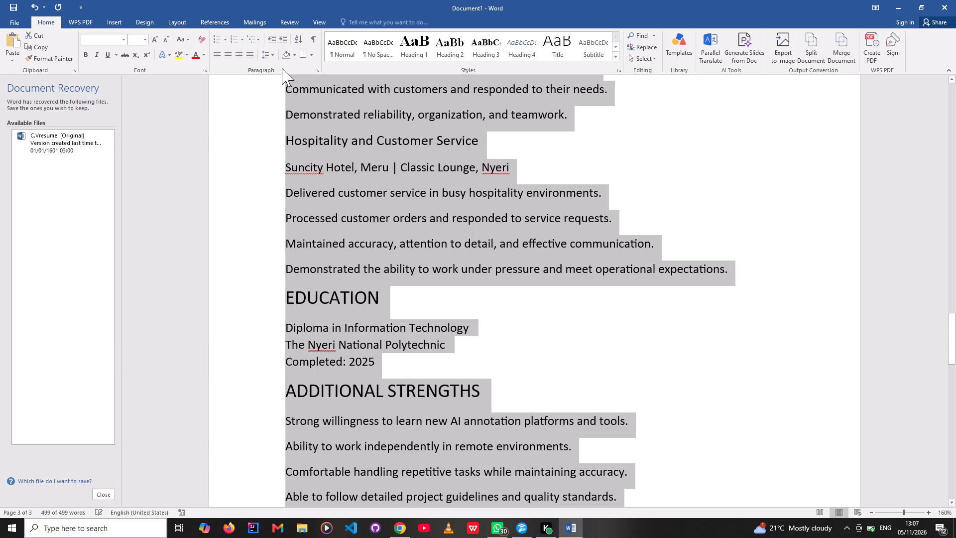
click(142, 40)
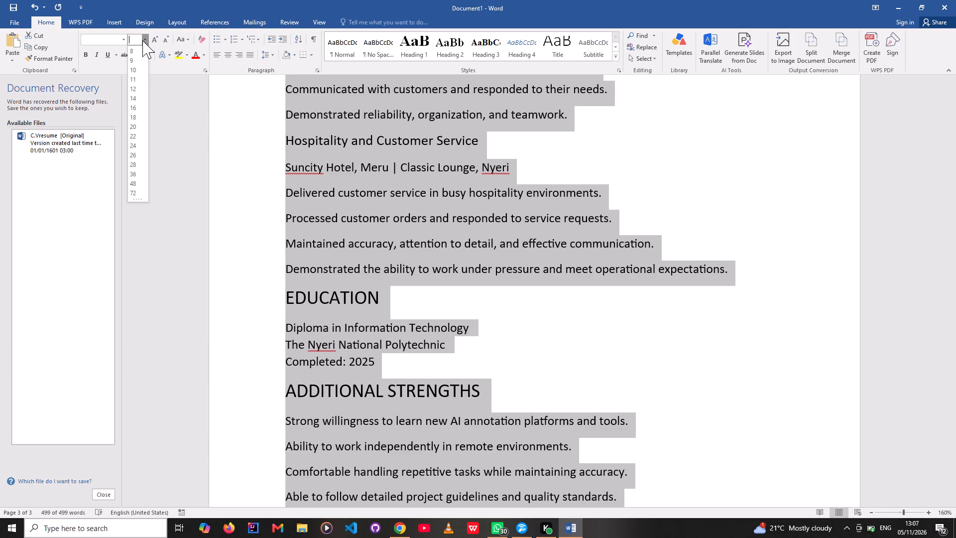
click(137, 90)
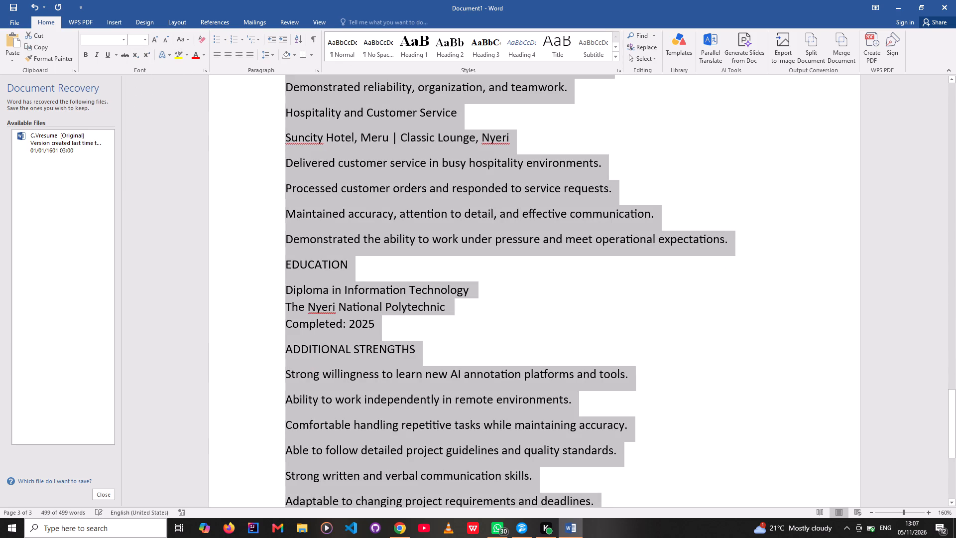
click(124, 38)
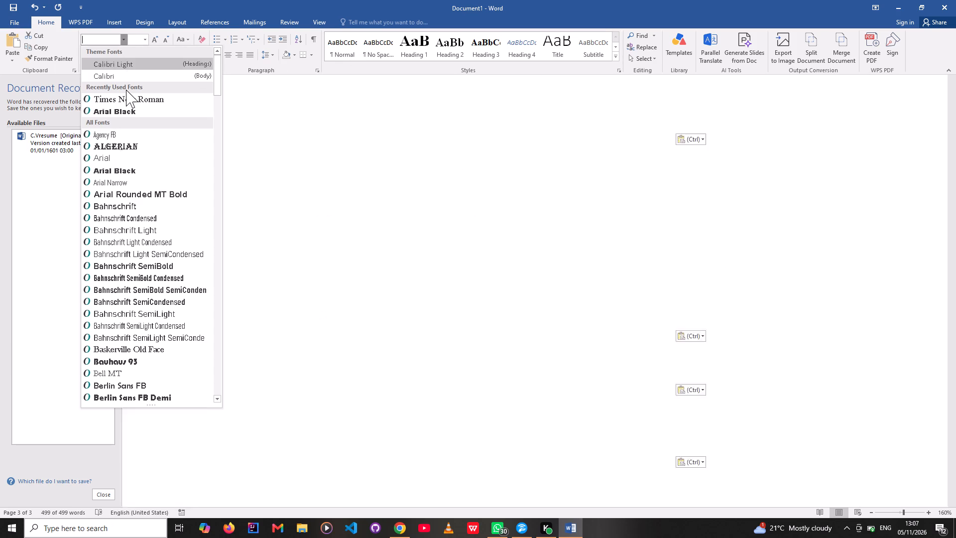
click(130, 101)
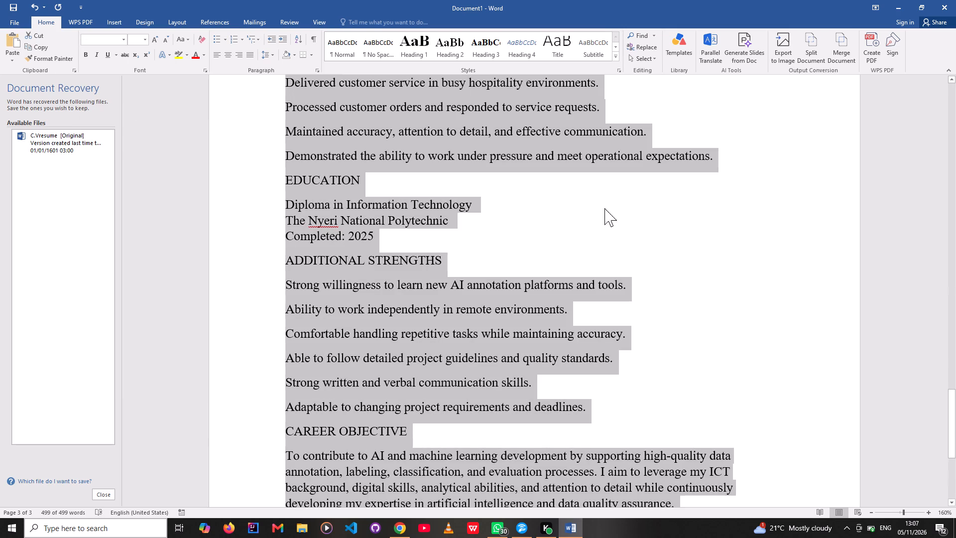
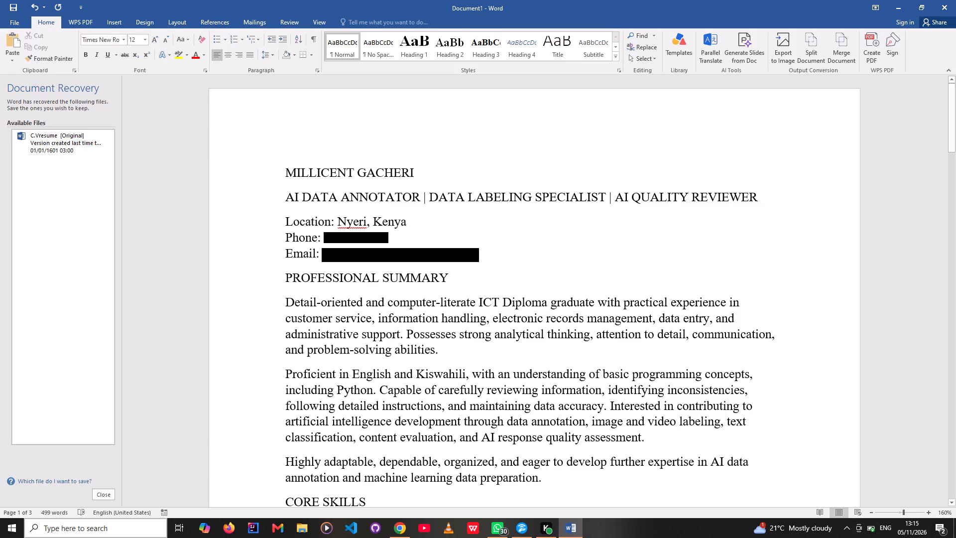
click(282, 175)
key(space)
key(space)
key(space)
key(space)
key(space)
key(space)
key(space)
key(space)
key(space)
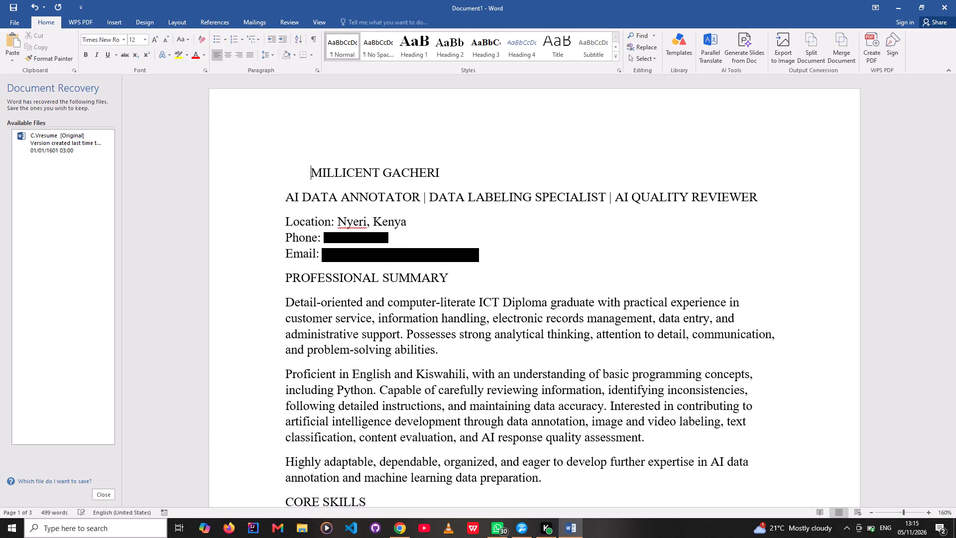
key(space)
key(space)
key(space)
key(space)
key(space)
key(space)
key(space)
key(space)
key(space)
key(space)
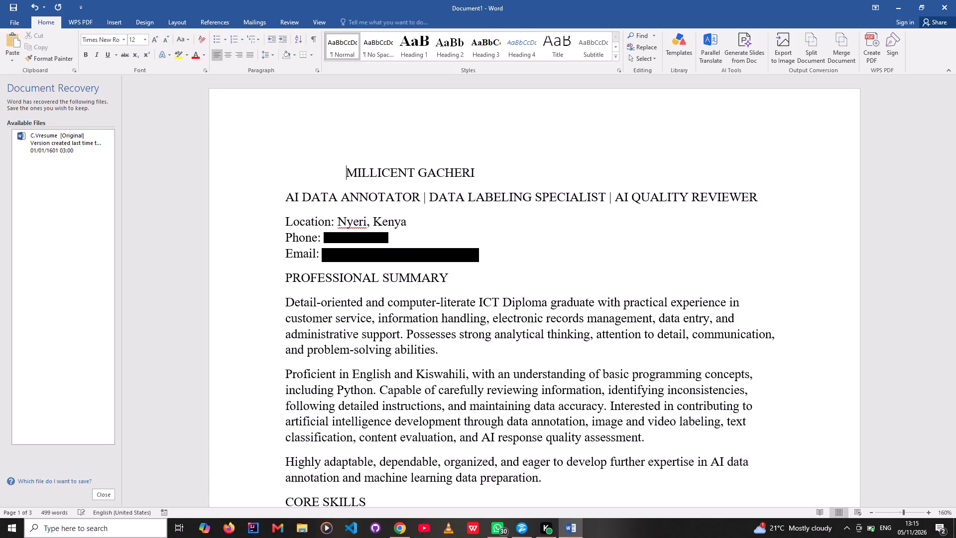
key(space)
key(space)
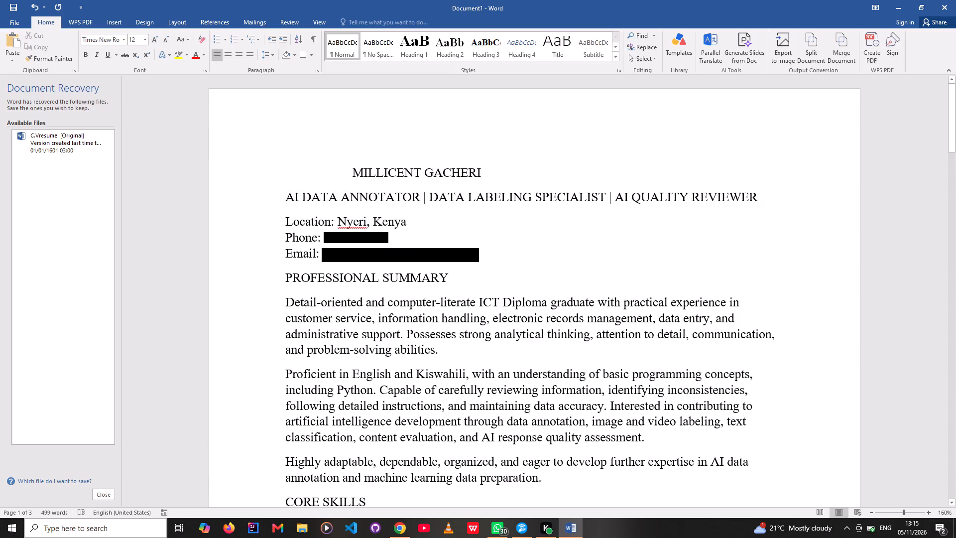
Delete the subtitle line "AI DATA ANNOTATOR | DATA LABELING SPECIALIST | AI QUALITY REVIEWER" below the name heading.
drag(773, 192, 534, 187)
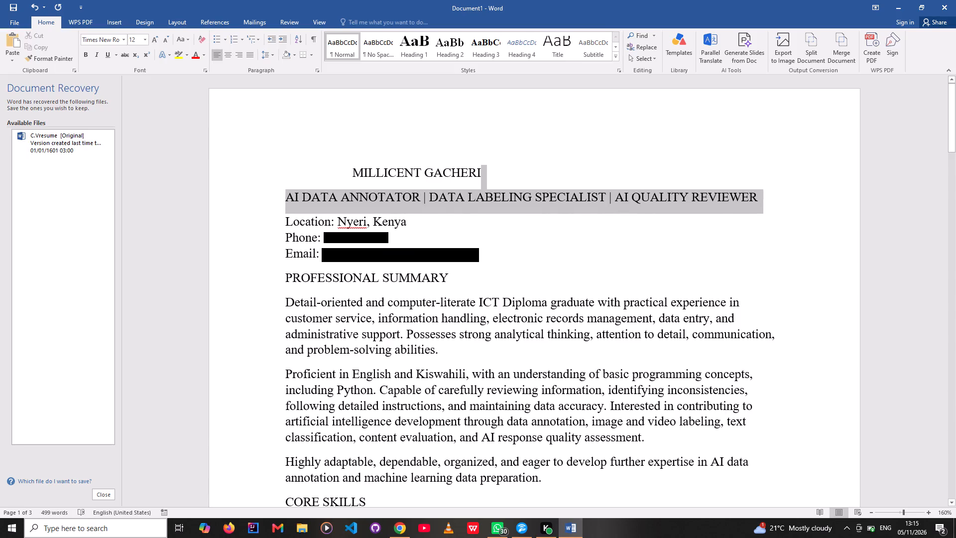
drag(534, 187, 262, 194)
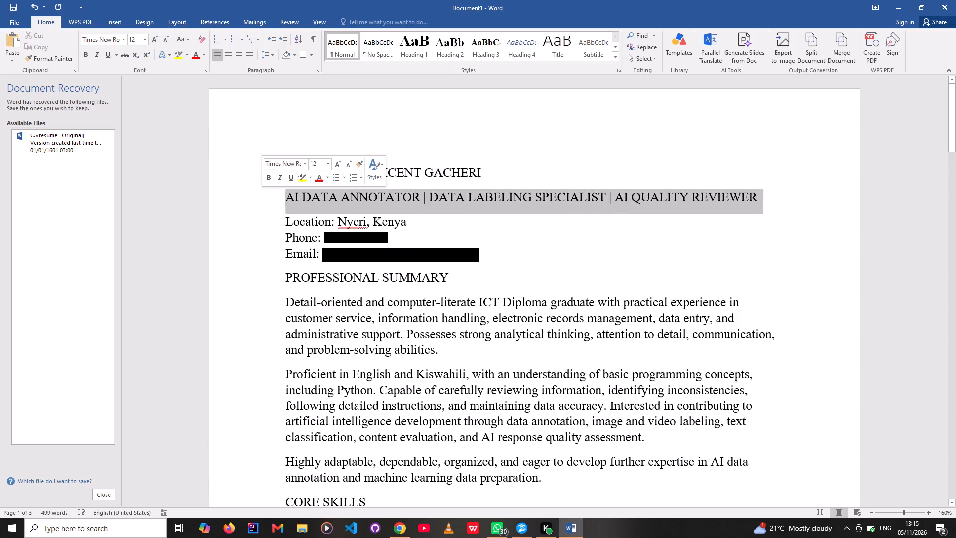
key(BackSpace)
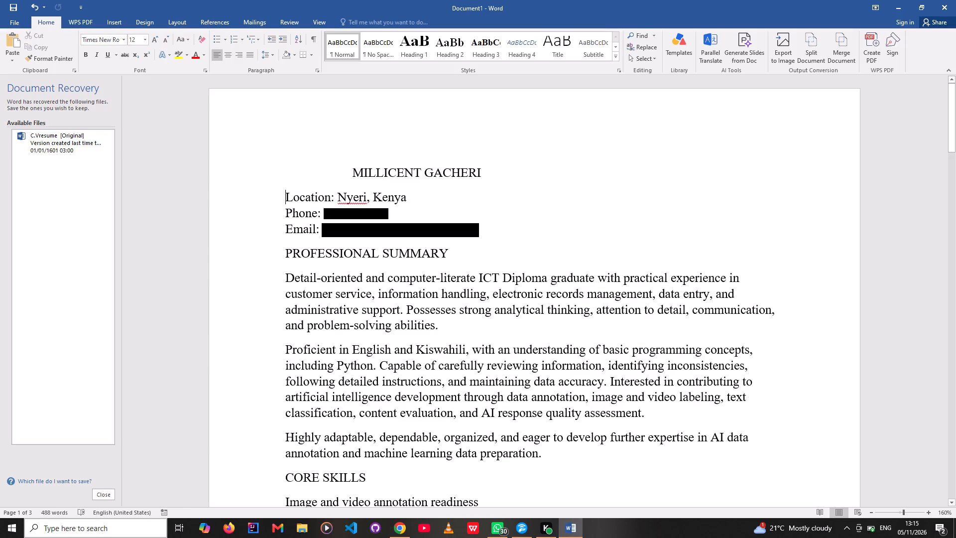
Ignore all spelling flags for "Nyeri" in the document.
right_click(355, 195)
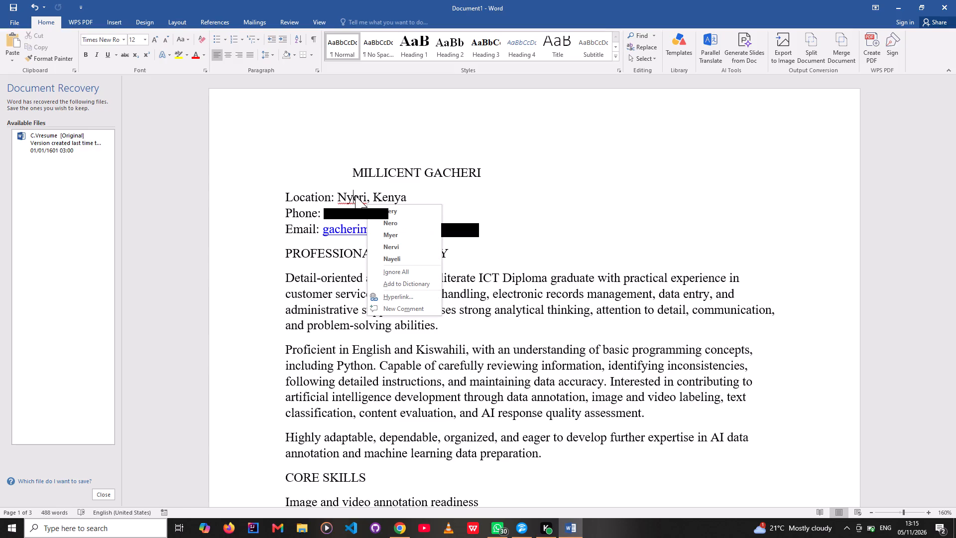
click(403, 269)
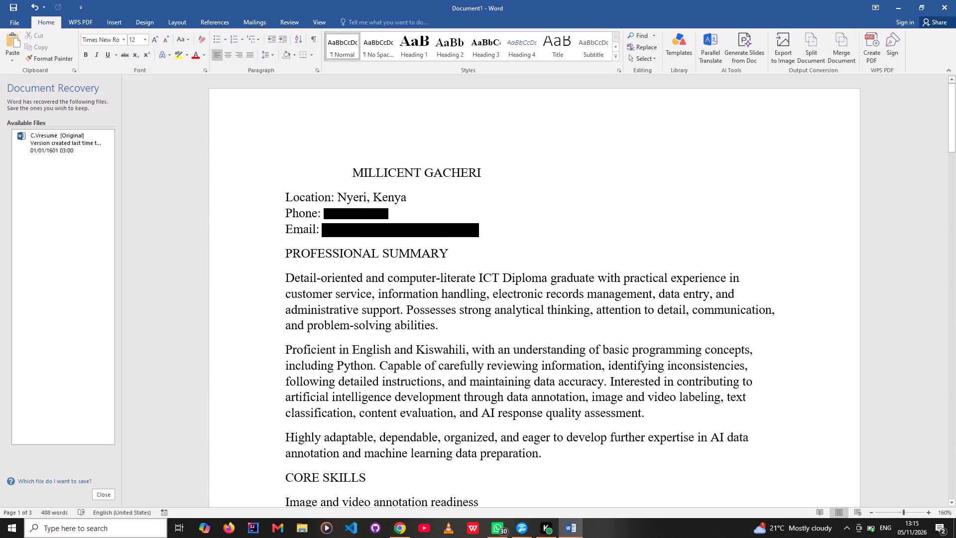
Make the name heading at the top of the CV bold.
drag(350, 171, 478, 173)
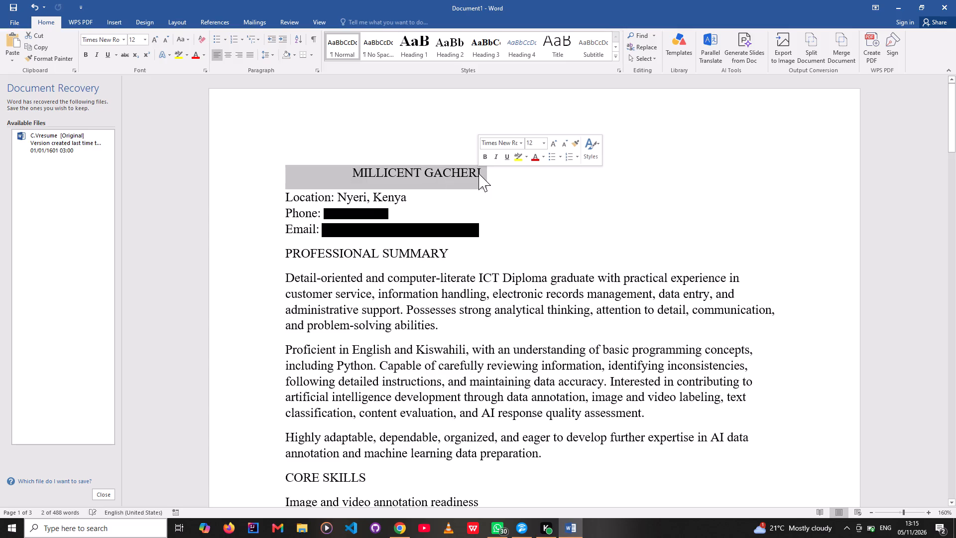
click(483, 156)
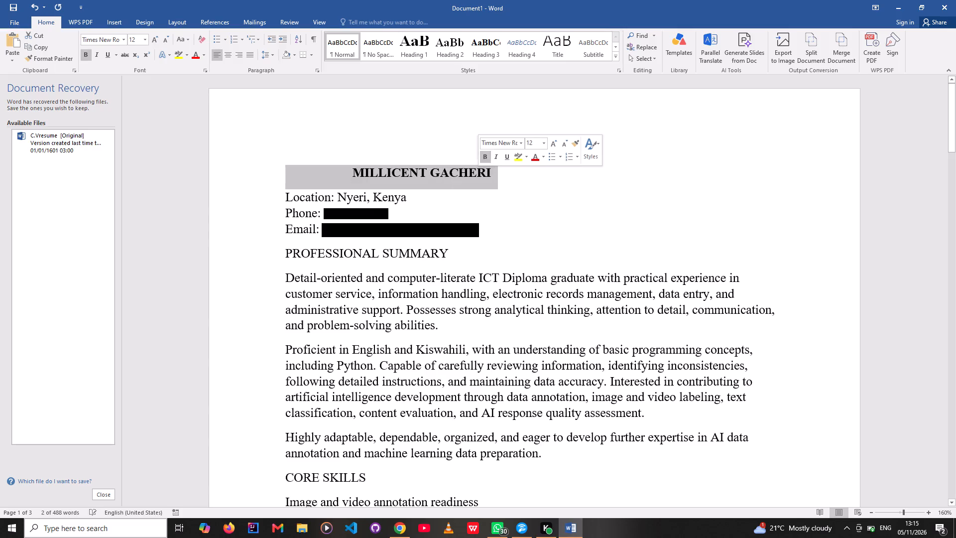
Make the "PROFESSIONAL SUMMARY" section heading bold.
click(514, 220)
drag(460, 255, 365, 257)
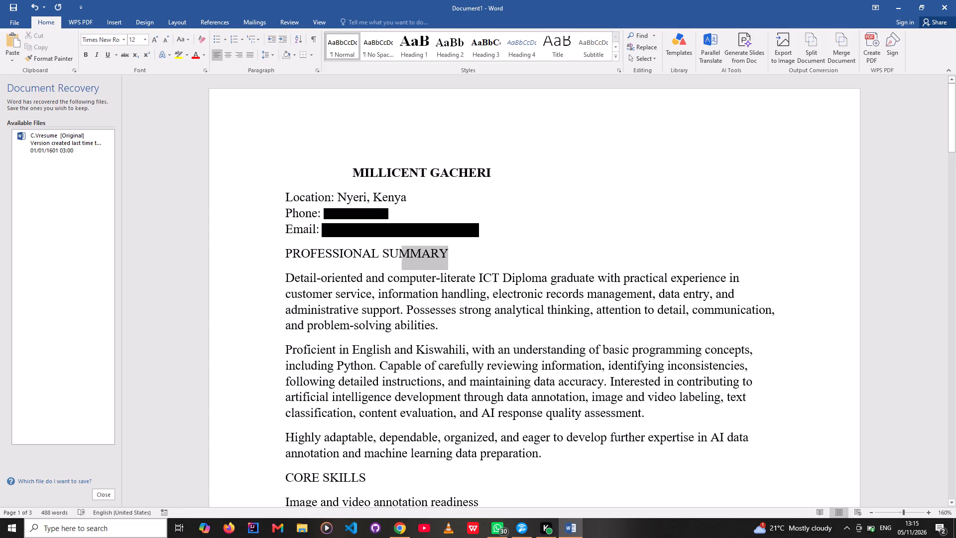
drag(365, 257, 303, 257)
click(311, 239)
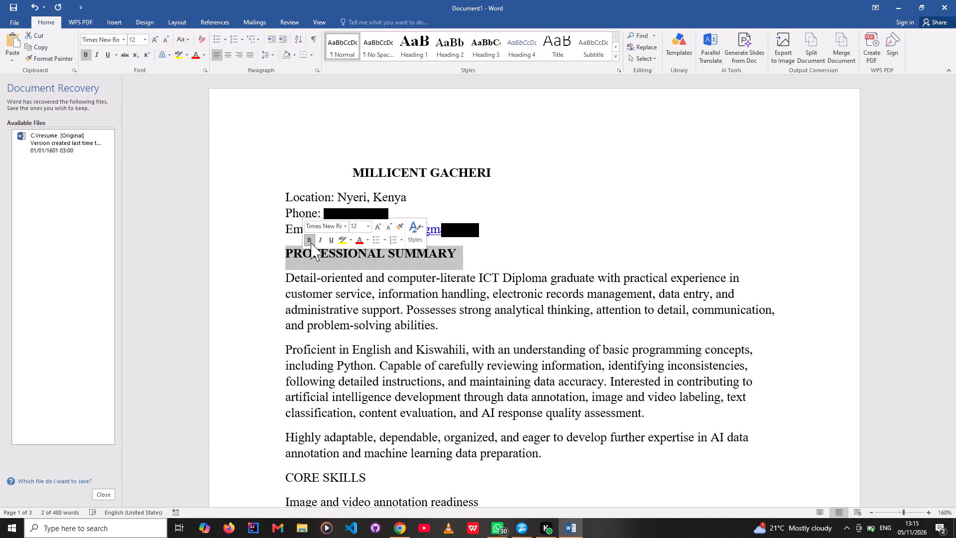
click(264, 274)
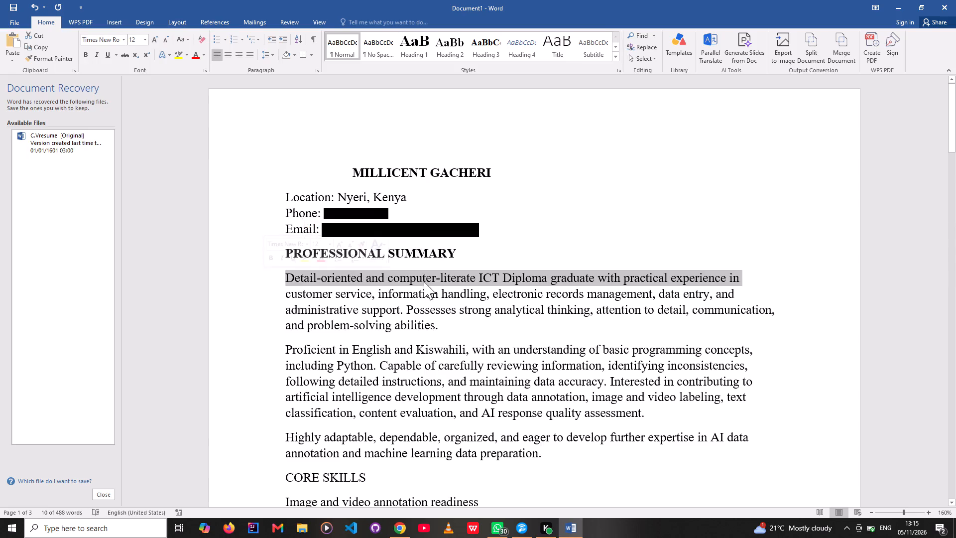
Make the "CORE SKILLS" section heading below the professional summary bold.
scroll(424, 281, down, 1)
click(258, 284)
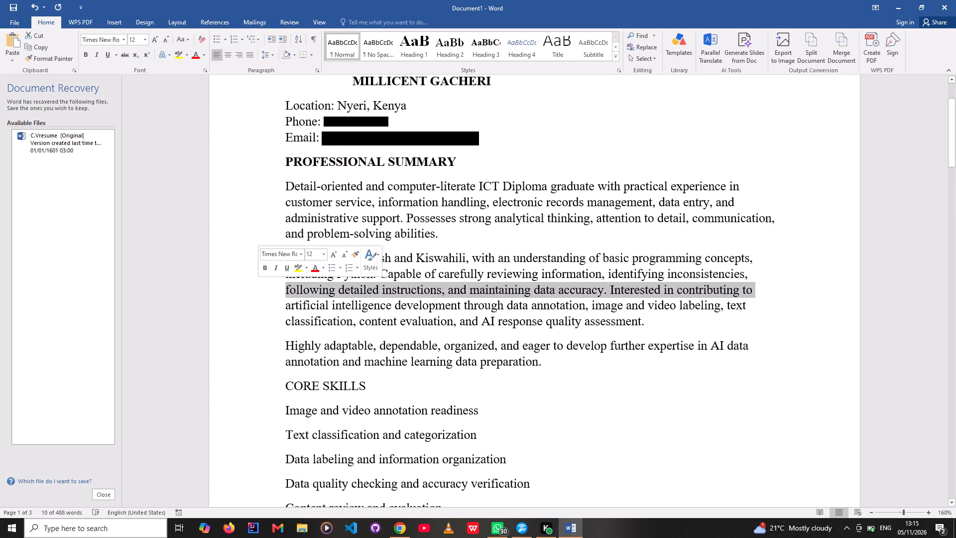
scroll(430, 285, down, 1)
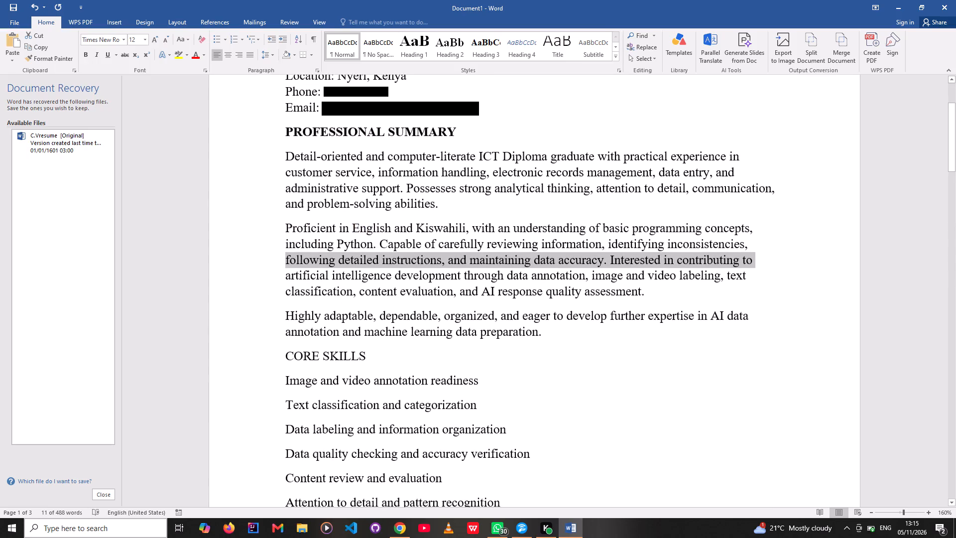
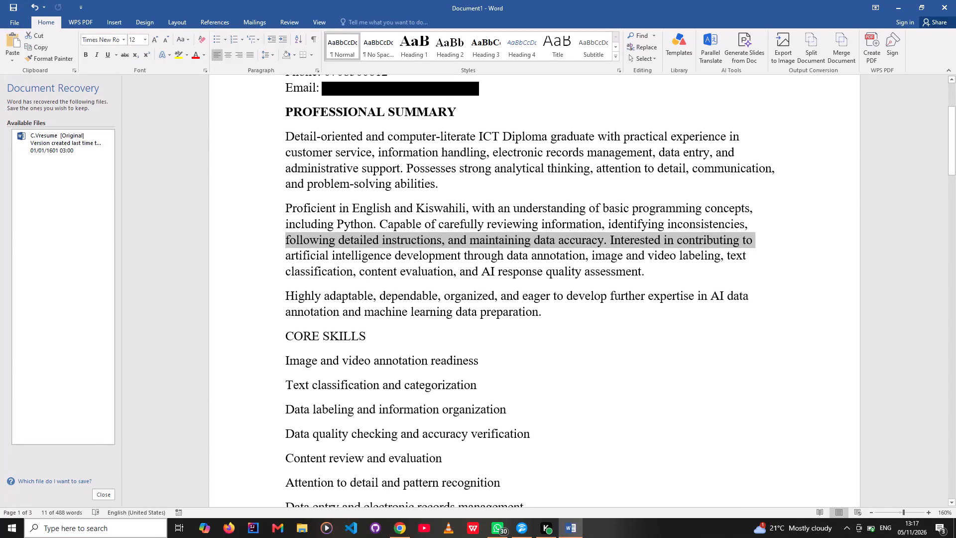
Make the "CORE SKILLS" heading bold.
scroll(579, 371, down, 1)
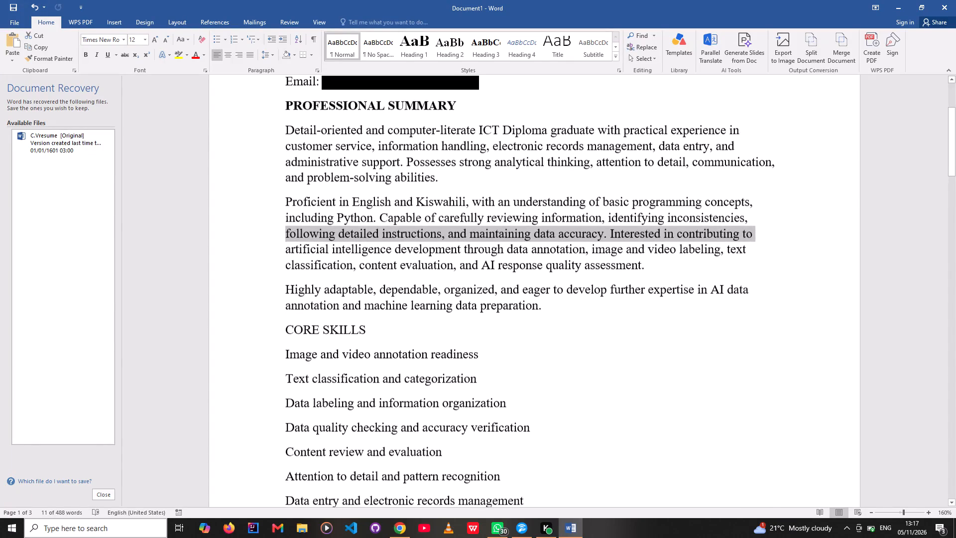
scroll(579, 371, down, 1)
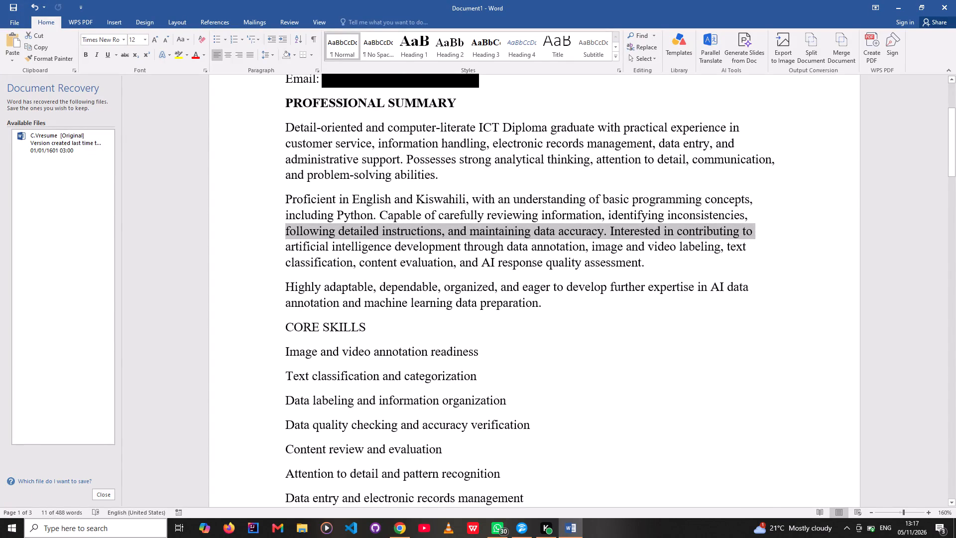
scroll(579, 371, down, 1)
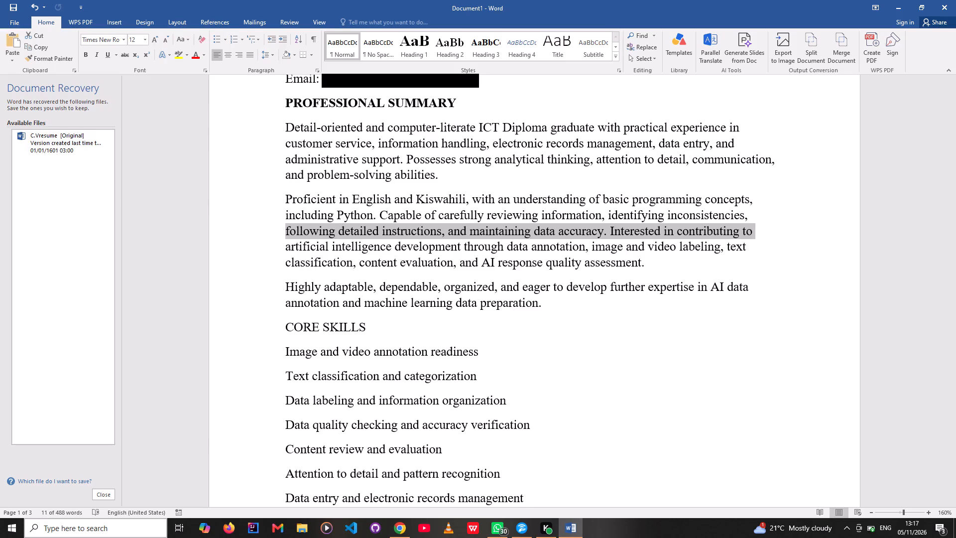
scroll(579, 371, down, 1)
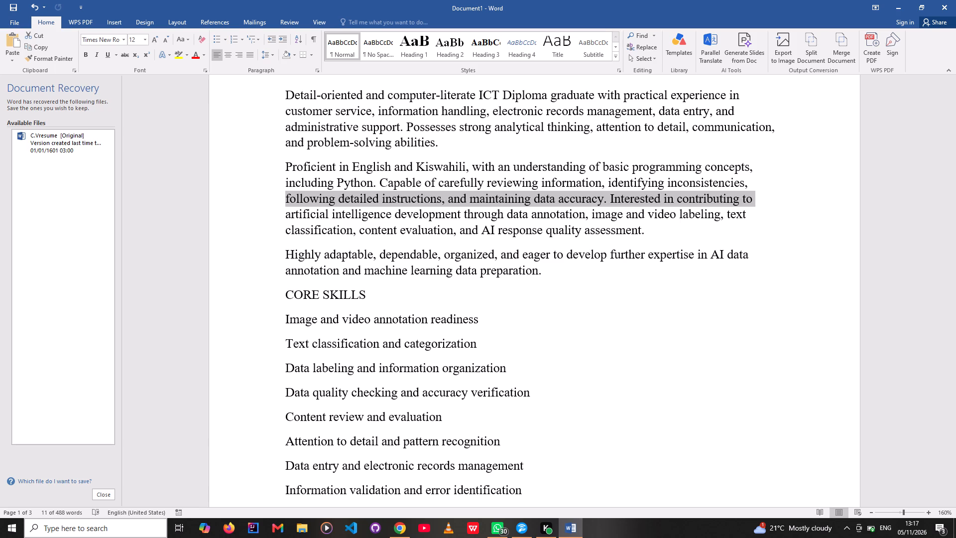
scroll(579, 371, down, 3)
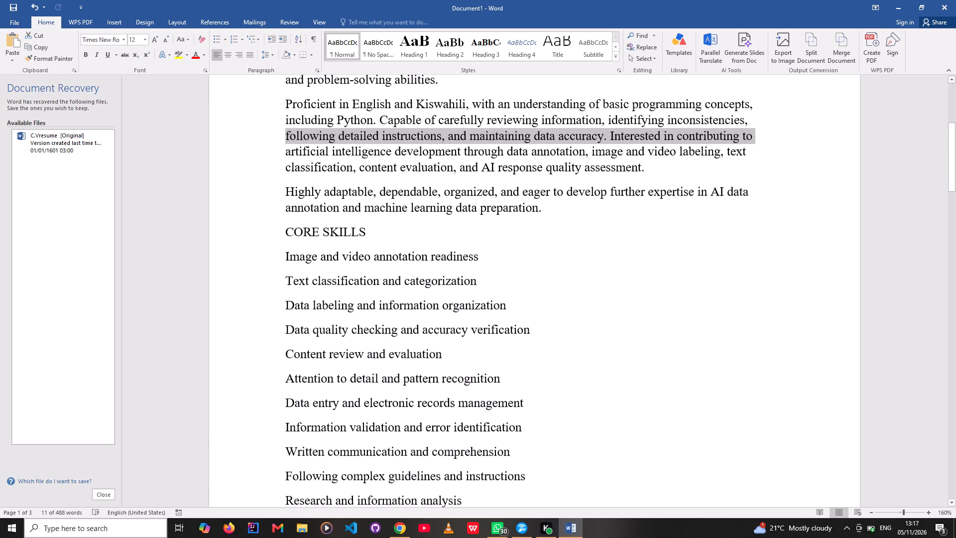
scroll(579, 371, down, 1)
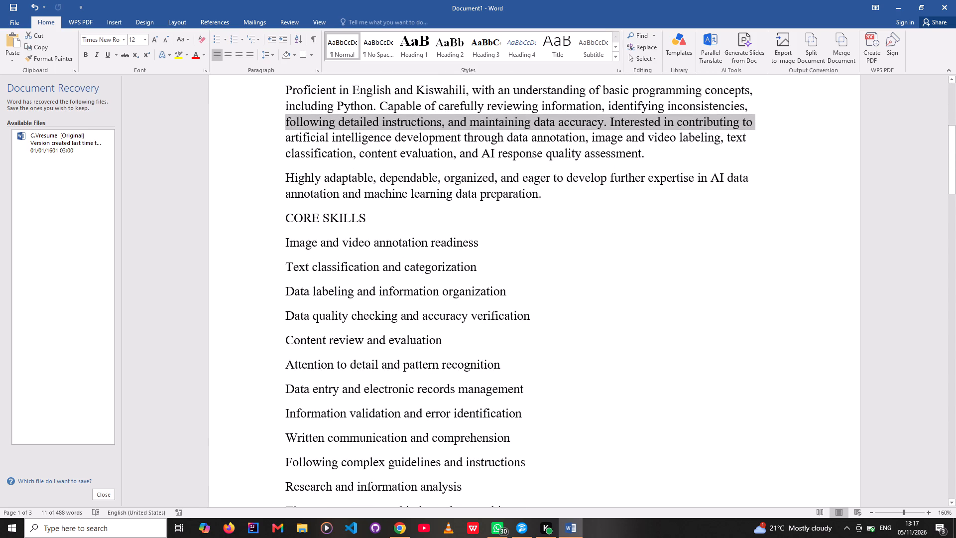
drag(389, 224, 296, 222)
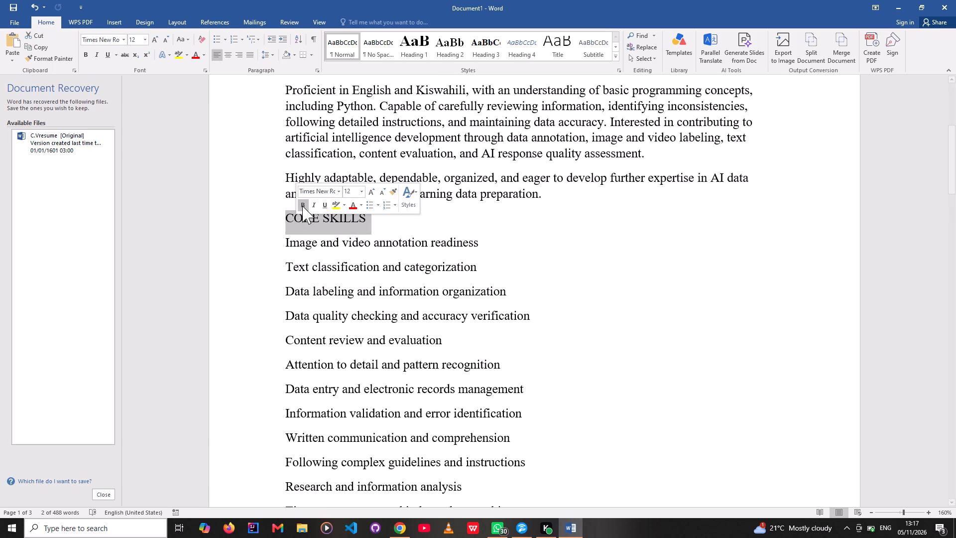
click(302, 206)
Turn the core skills lines, from "Image and video annotation readiness" to "Basic Python programming", into a bulleted list.
scroll(418, 306, down, 1)
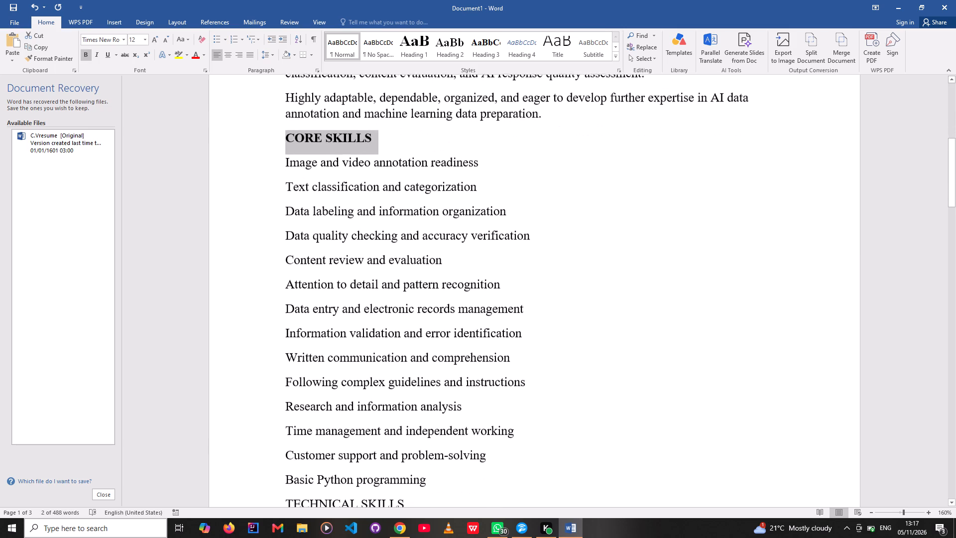
scroll(418, 306, down, 1)
click(445, 423)
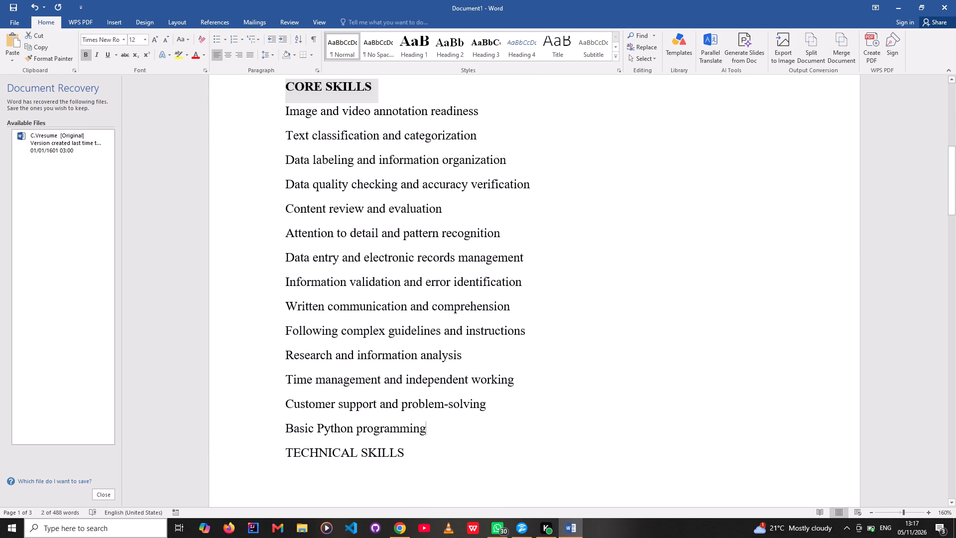
drag(445, 427, 289, 135)
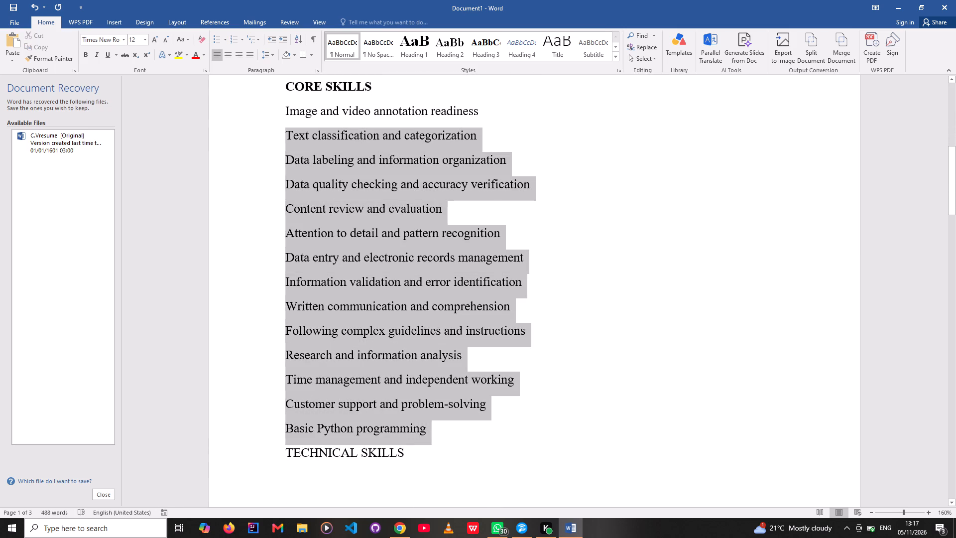
drag(289, 135, 287, 118)
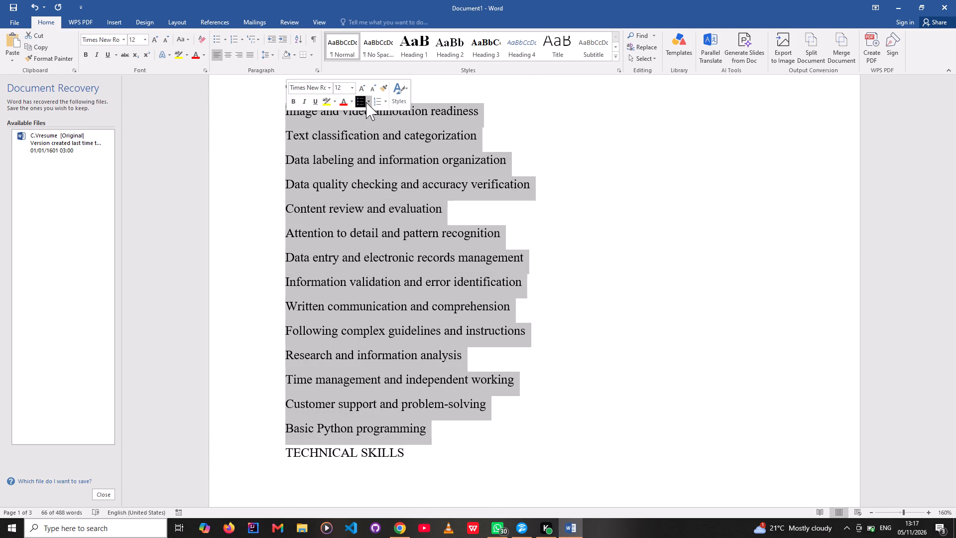
click(364, 102)
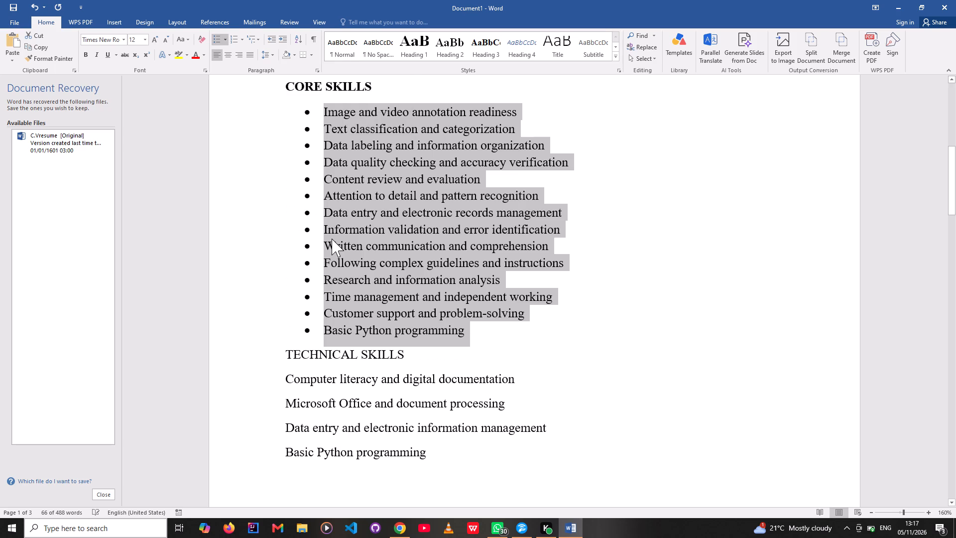
click(241, 311)
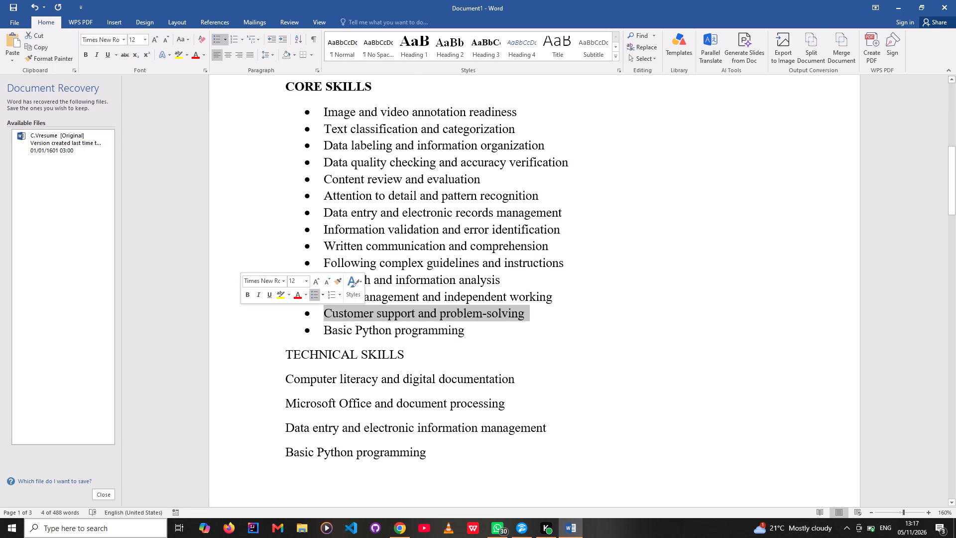
Remove the word "Basic" from the last core skills bullet so it reads "Python programming".
scroll(329, 274, up, 1)
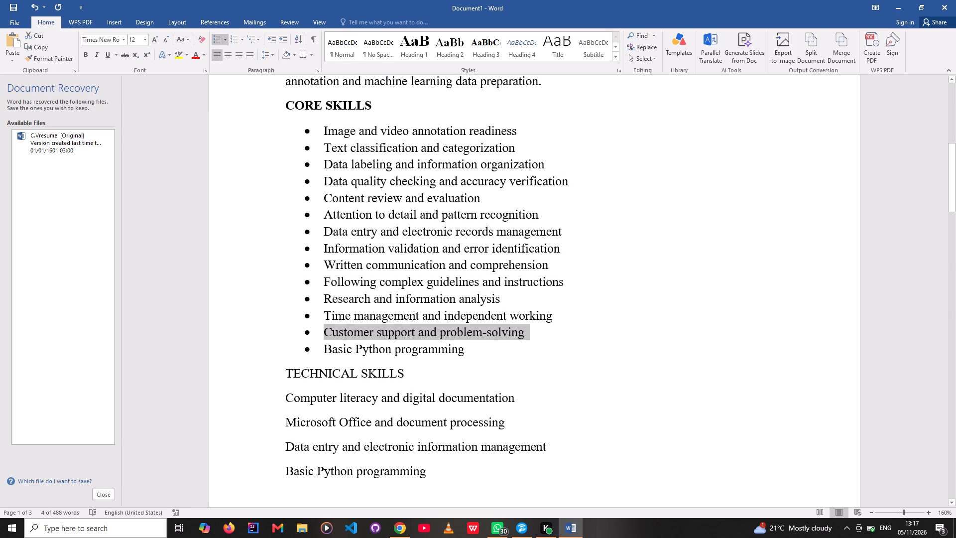
click(354, 352)
key(BackSpace)
key(BackSpace)
key(BackSpace)
key(BackSpace)
key(BackSpace)
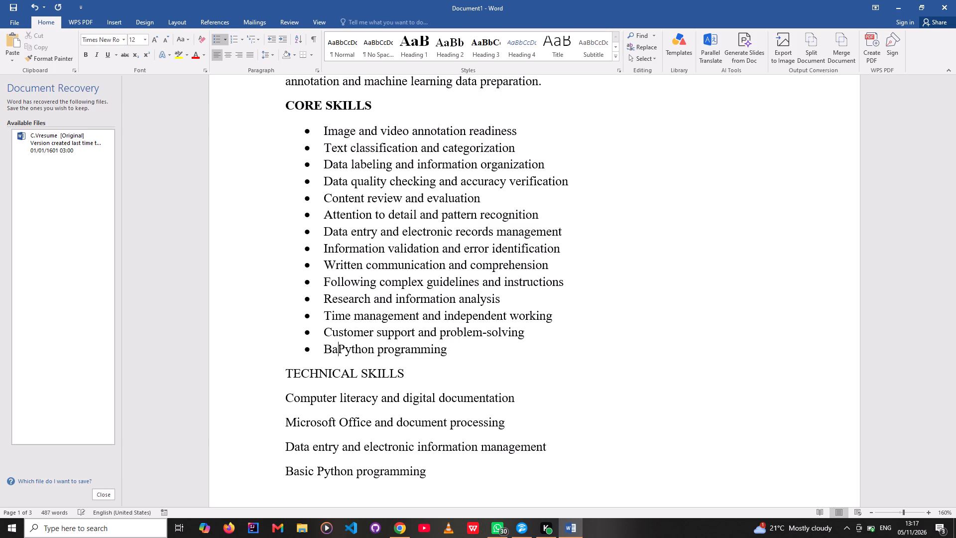
key(BackSpace)
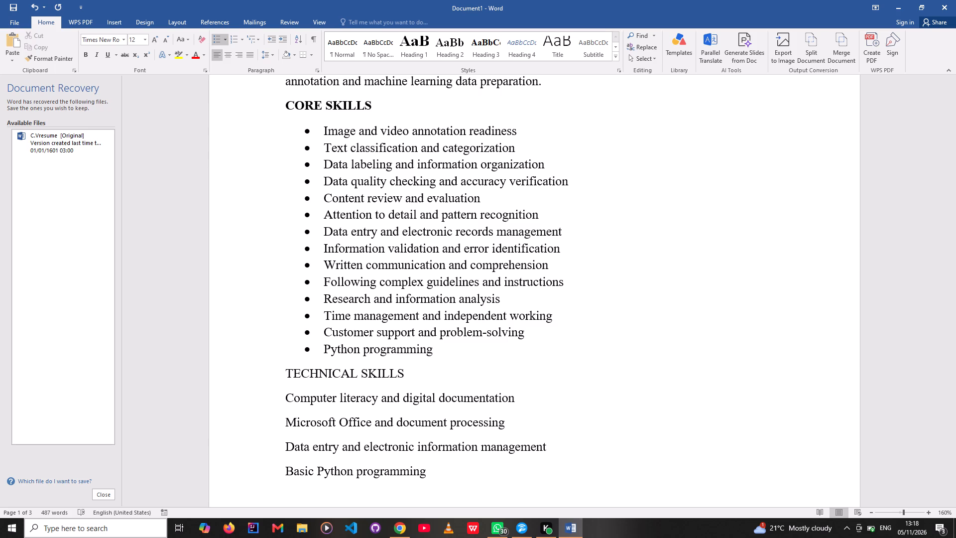
Make the "TECHNICAL SKILLS" heading bold.
scroll(431, 294, down, 1)
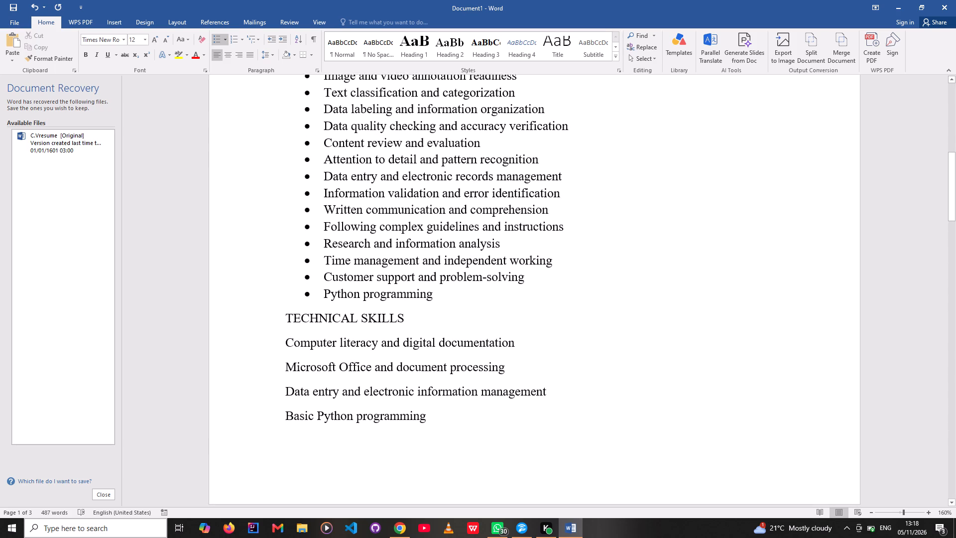
click(410, 325)
drag(410, 325, 330, 322)
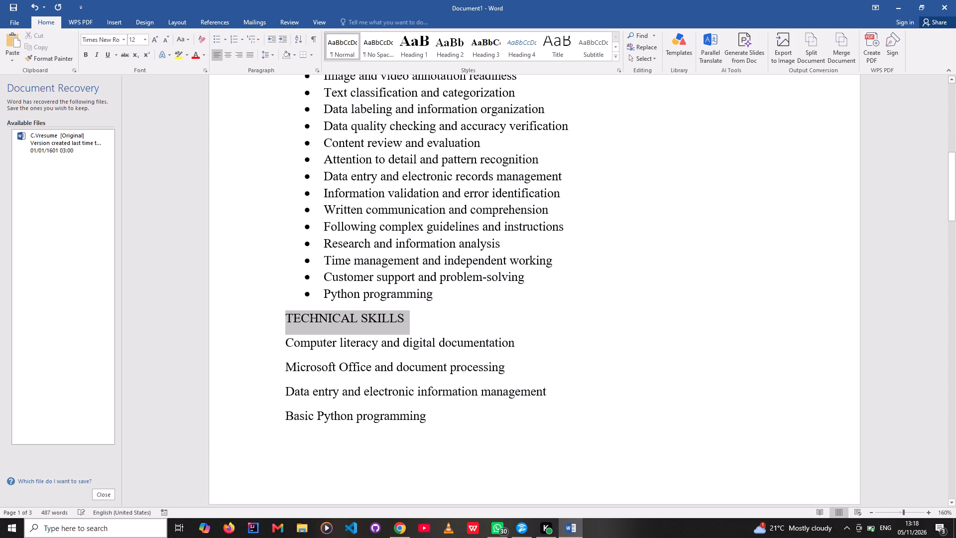
drag(330, 322, 304, 324)
click(310, 304)
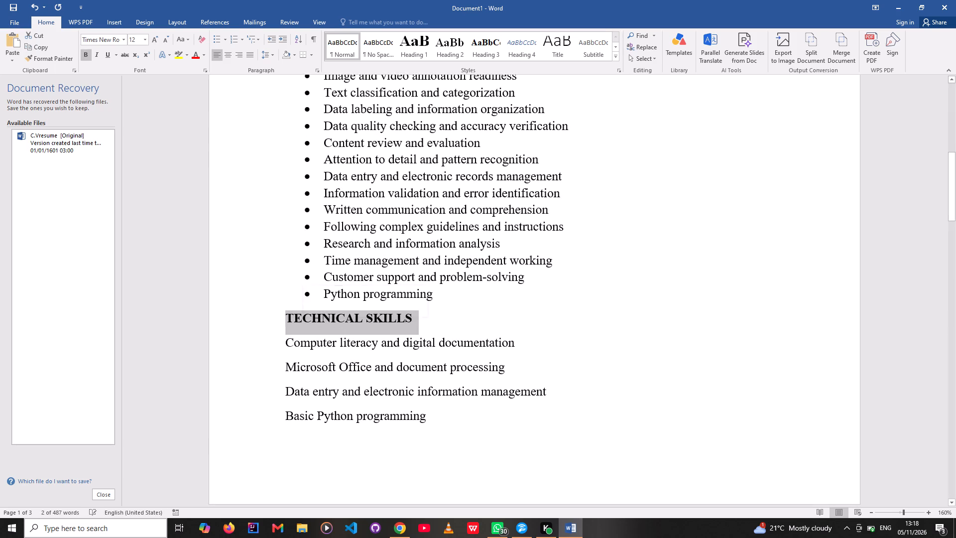
Bullet the four technical skills lines from "Computer literacy and digital documentation" to "Basic Python programming".
scroll(388, 383, down, 1)
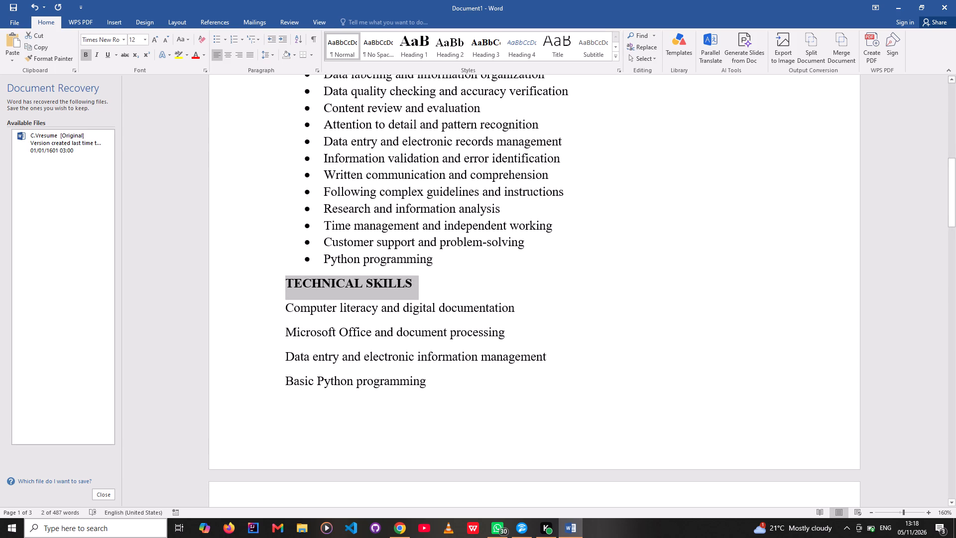
drag(432, 375, 295, 300)
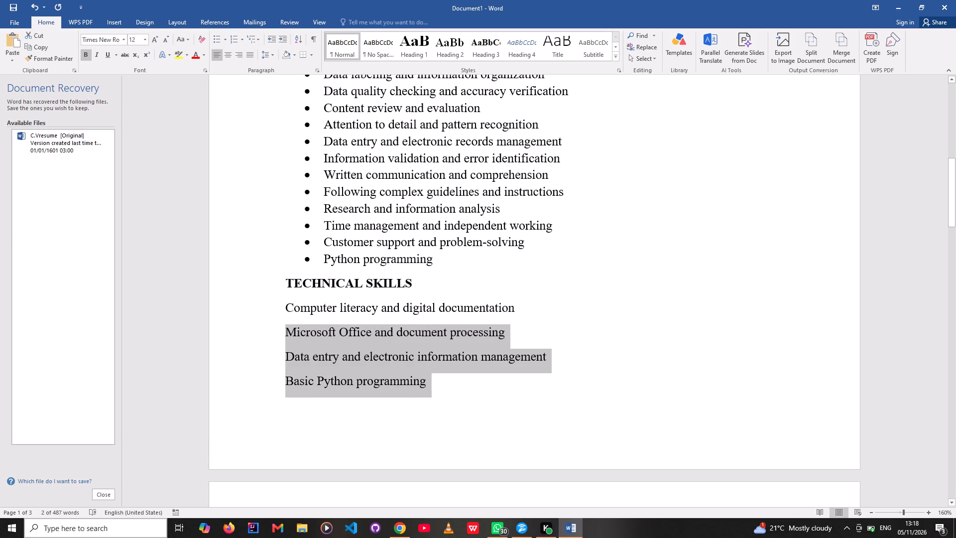
click(366, 283)
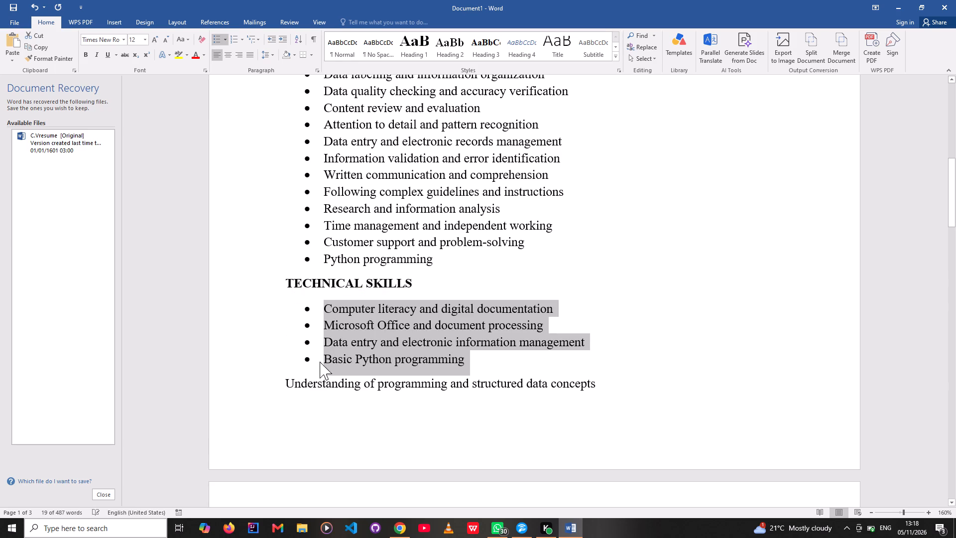
Remove the word "Basic" from the Python programming bullet under technical skills.
click(351, 355)
click(351, 355)
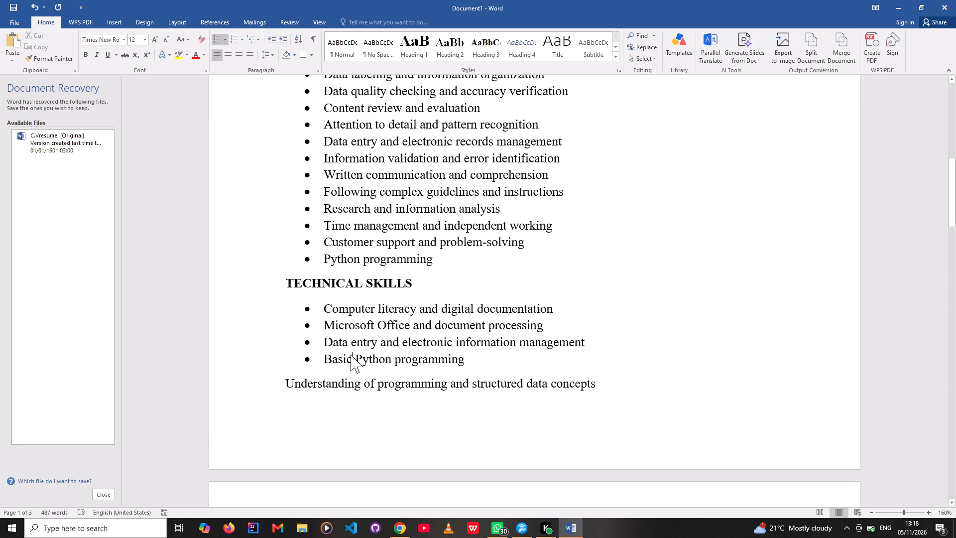
key(BackSpace)
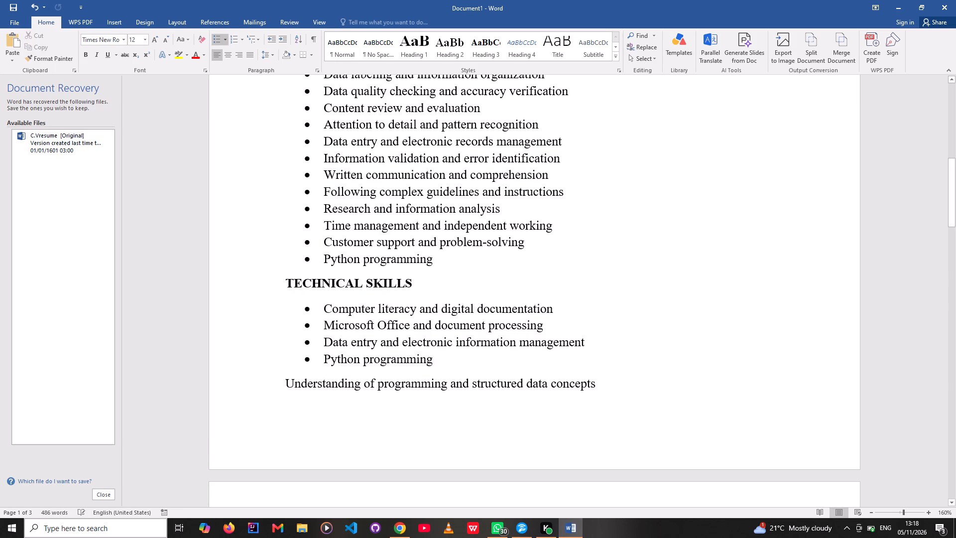
Bullet the remaining technical skills lines, from "Understanding of programming and structured data concepts" to "Digital file management and organization" on the following page.
scroll(363, 385, down, 1)
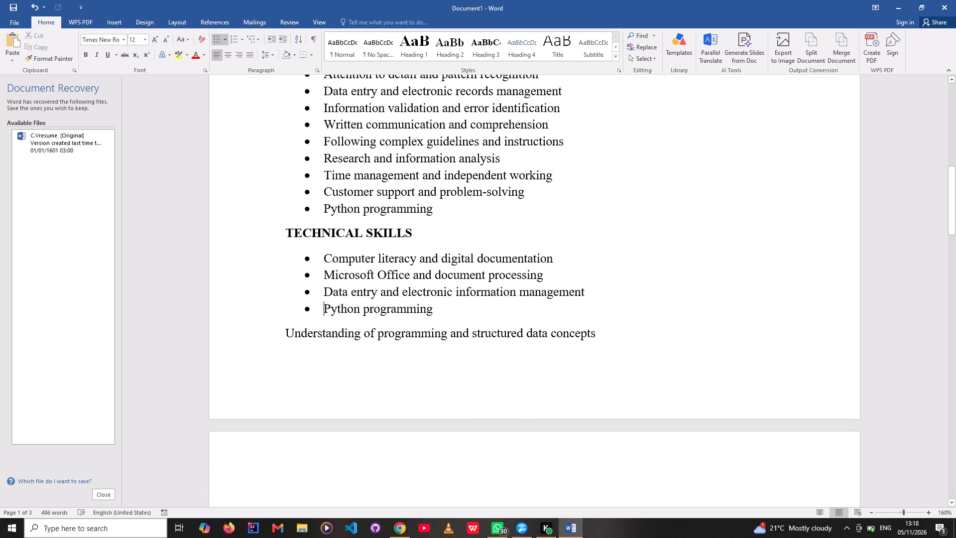
drag(594, 333, 305, 350)
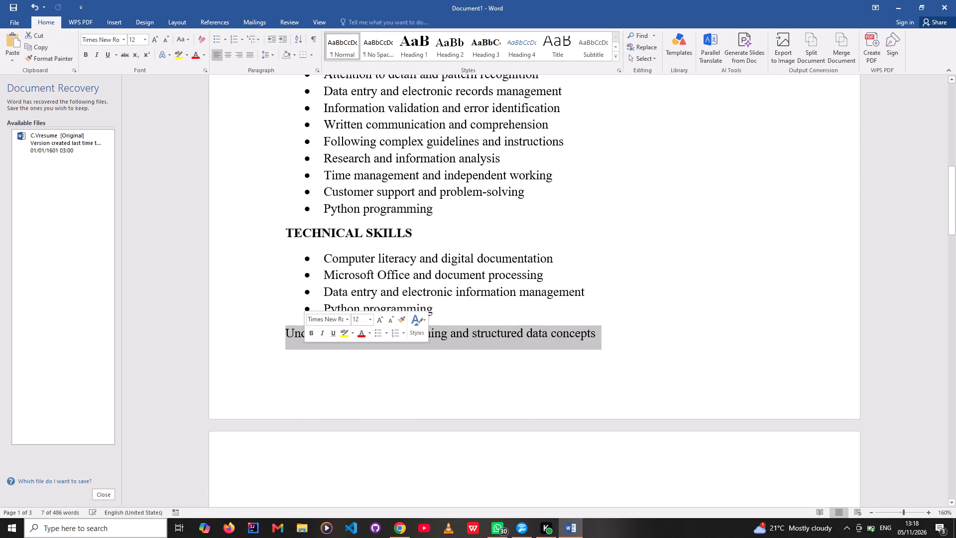
click(376, 334)
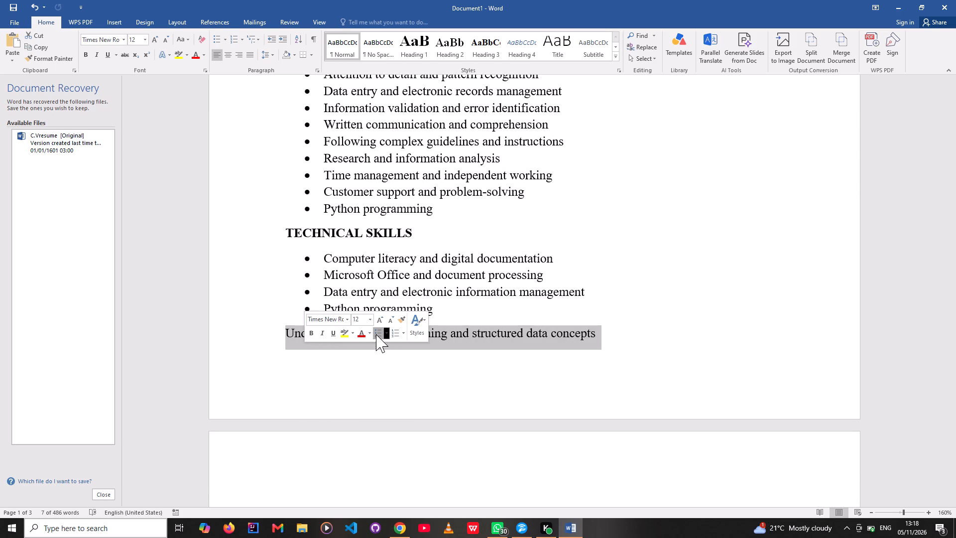
scroll(395, 358, down, 1)
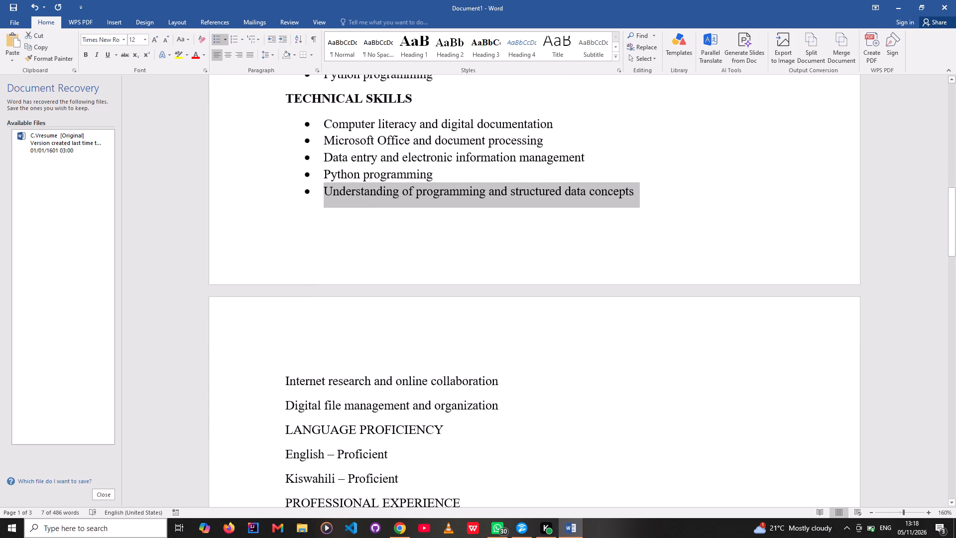
scroll(395, 358, down, 1)
drag(496, 373, 394, 371)
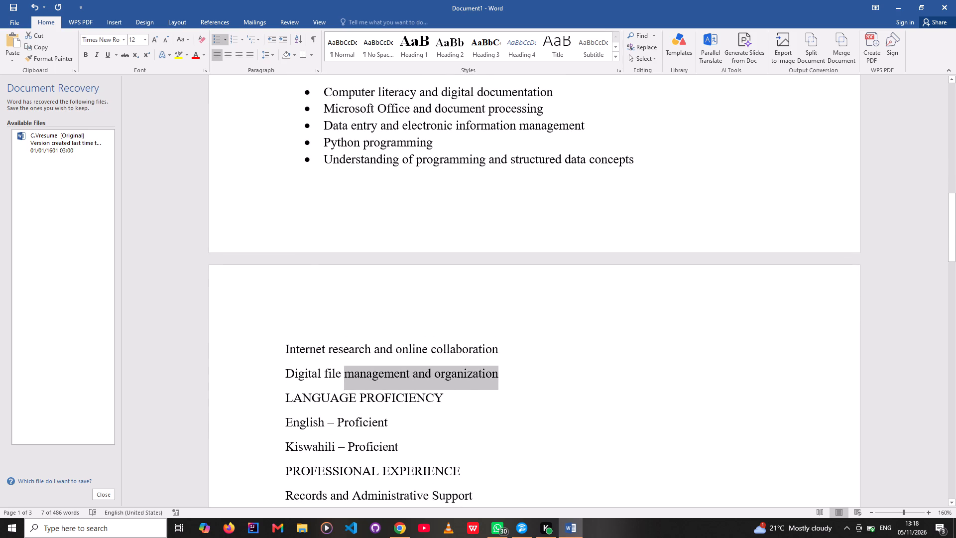
drag(394, 371, 288, 351)
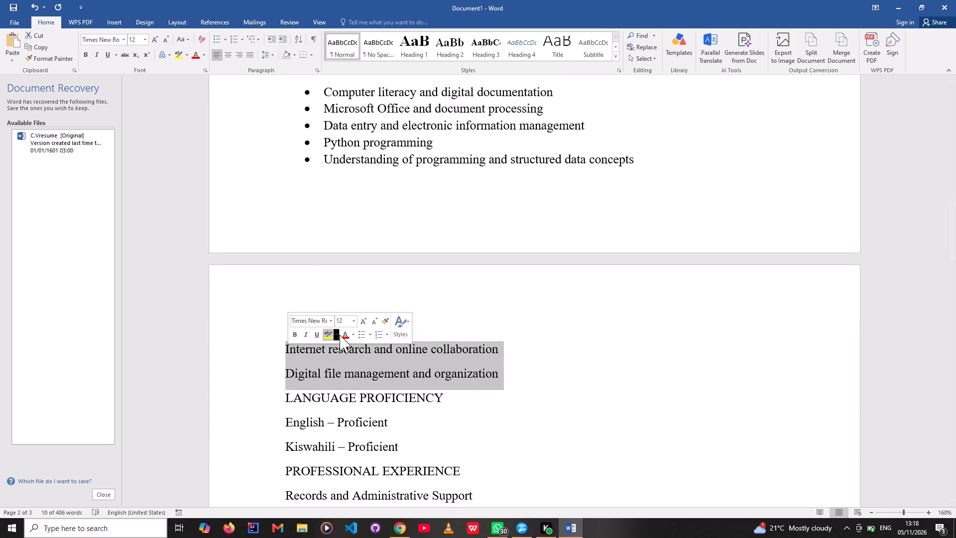
click(360, 339)
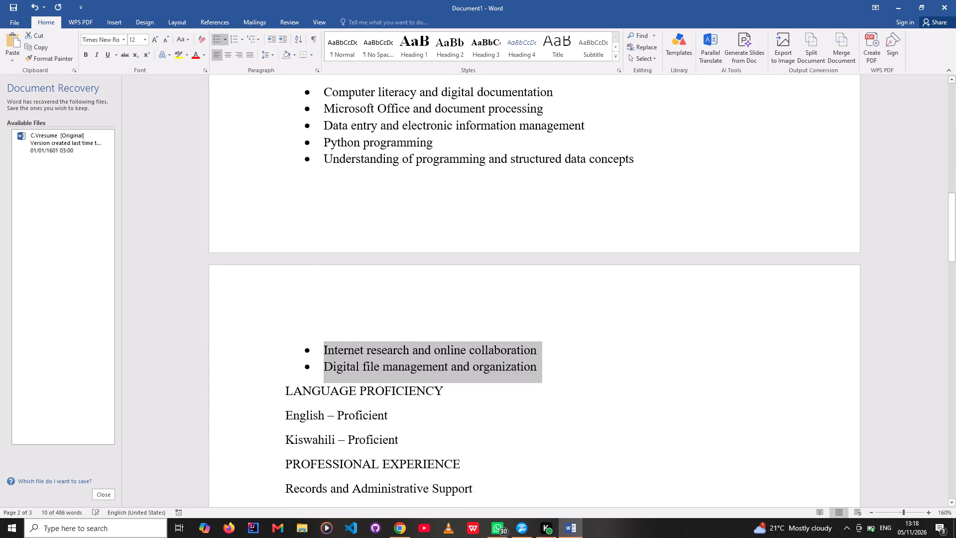
Make the "LANGUAGE PROFICIENCY" heading bold.
drag(447, 394, 304, 395)
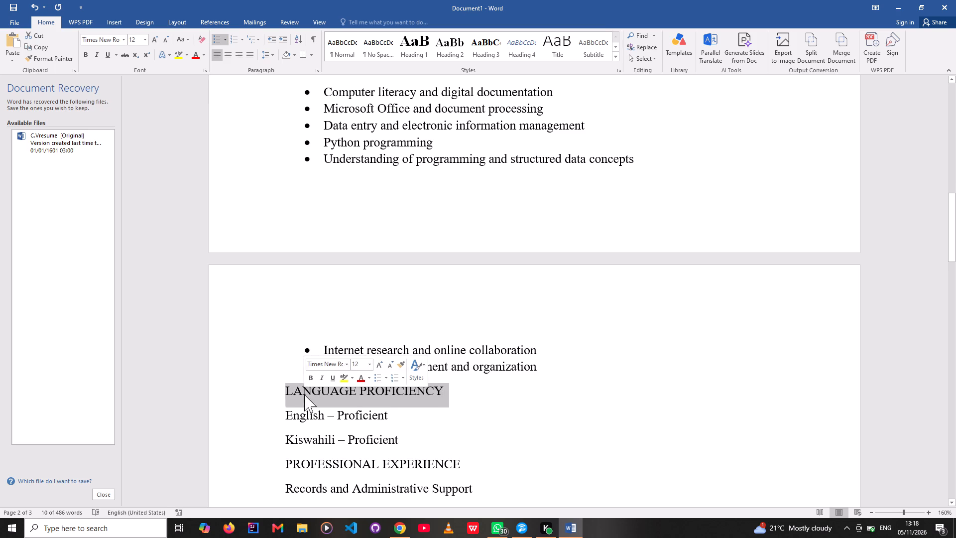
click(311, 375)
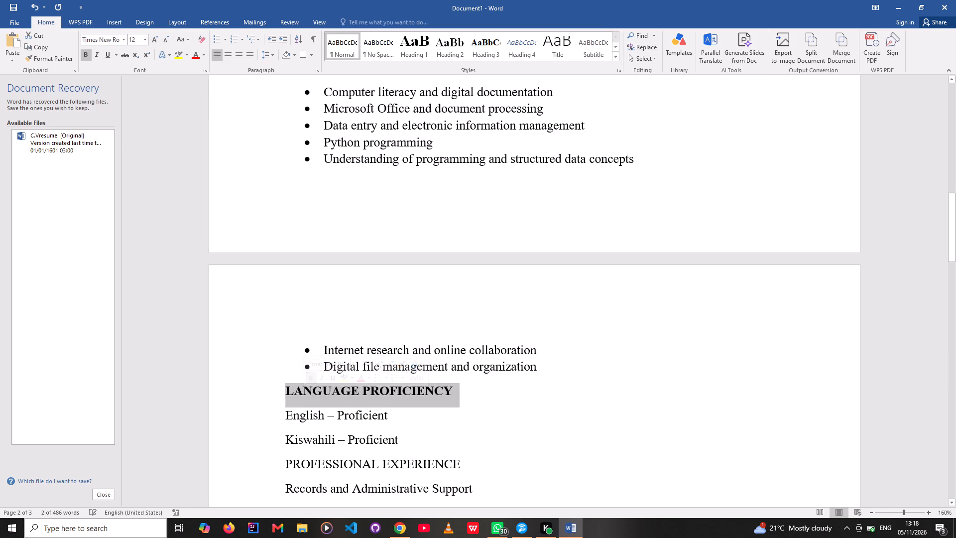
scroll(377, 422, down, 1)
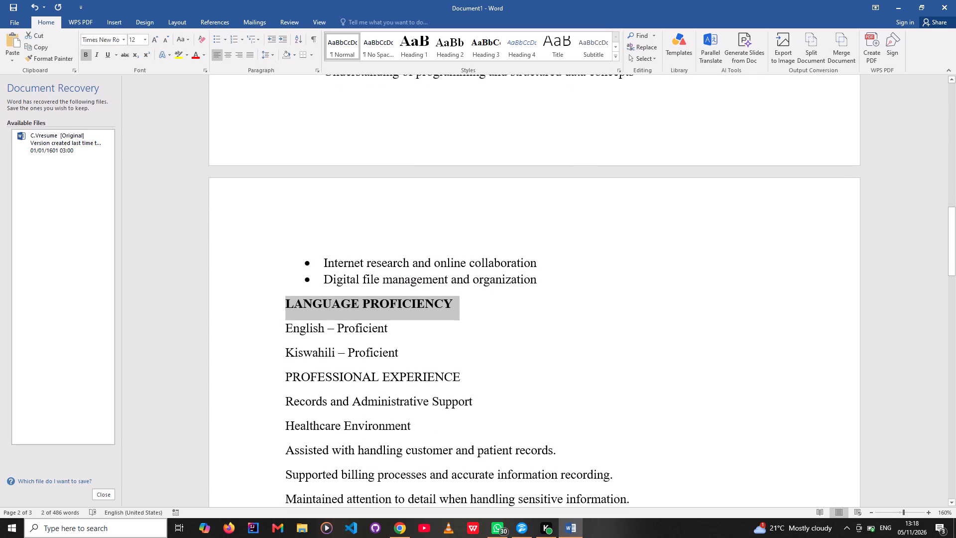
Make the "PROFESSIONAL EXPERIENCE" heading bold.
drag(466, 376, 303, 376)
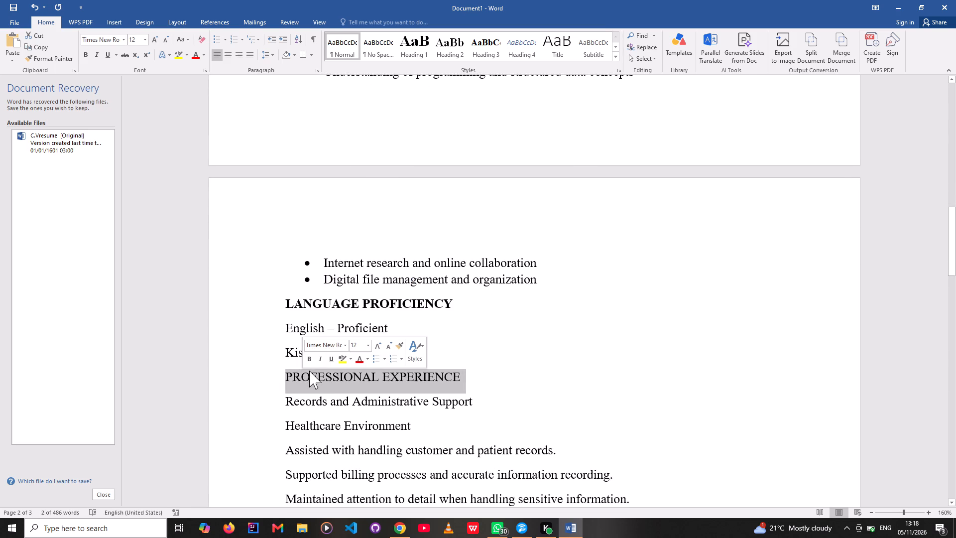
click(311, 360)
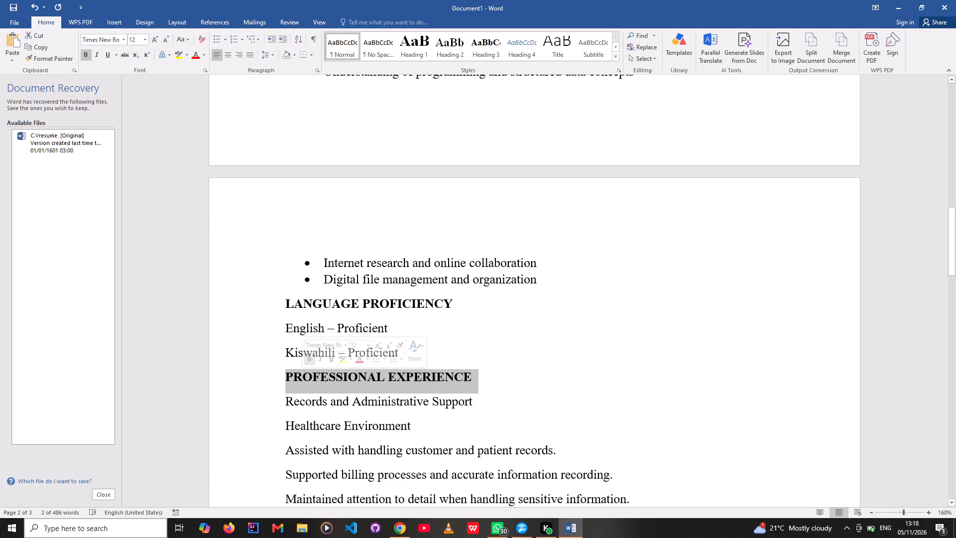
click(524, 365)
Join "Jubilee Insurance" to the line above so it reads "Customer Service and Insurance Support in Jubilee Insurance.", ending with a period.
scroll(524, 365, down, 1)
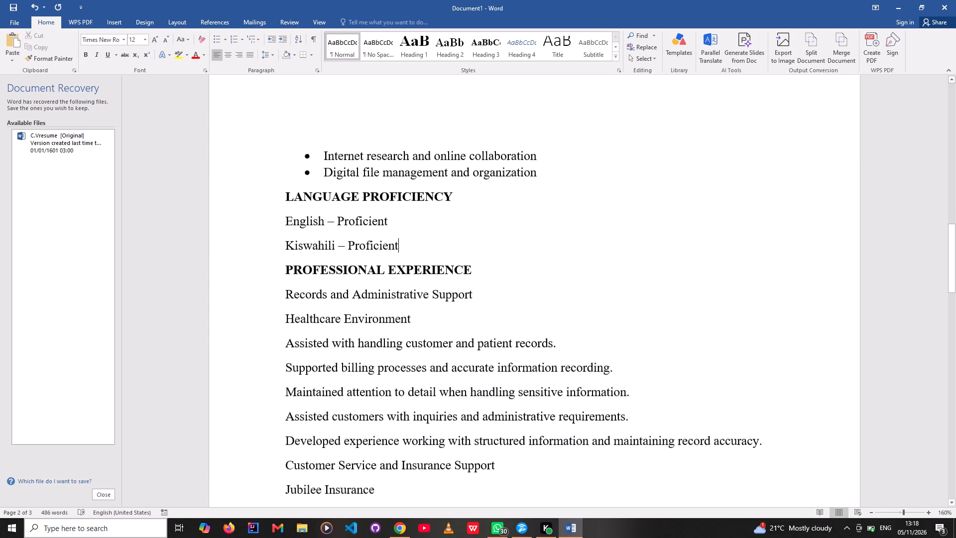
scroll(524, 365, down, 3)
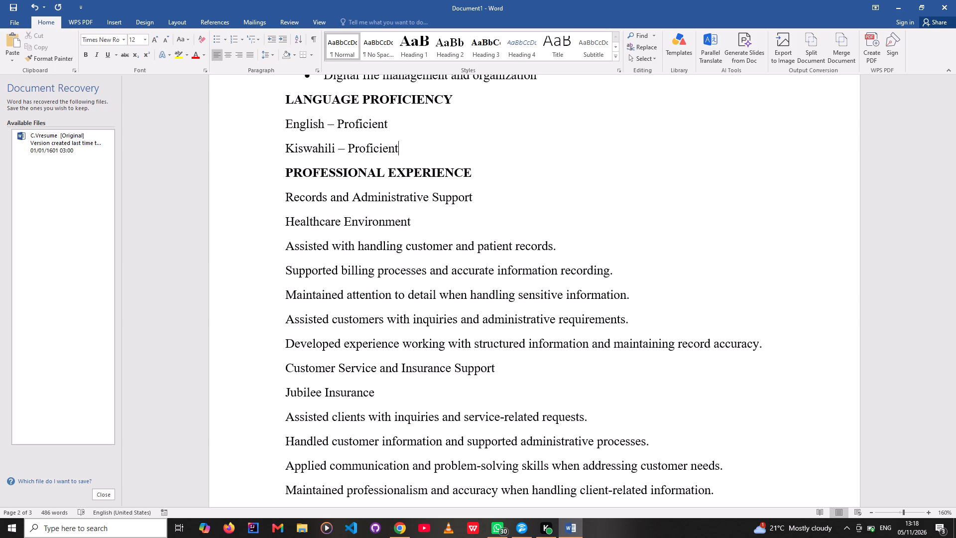
scroll(524, 365, down, 1)
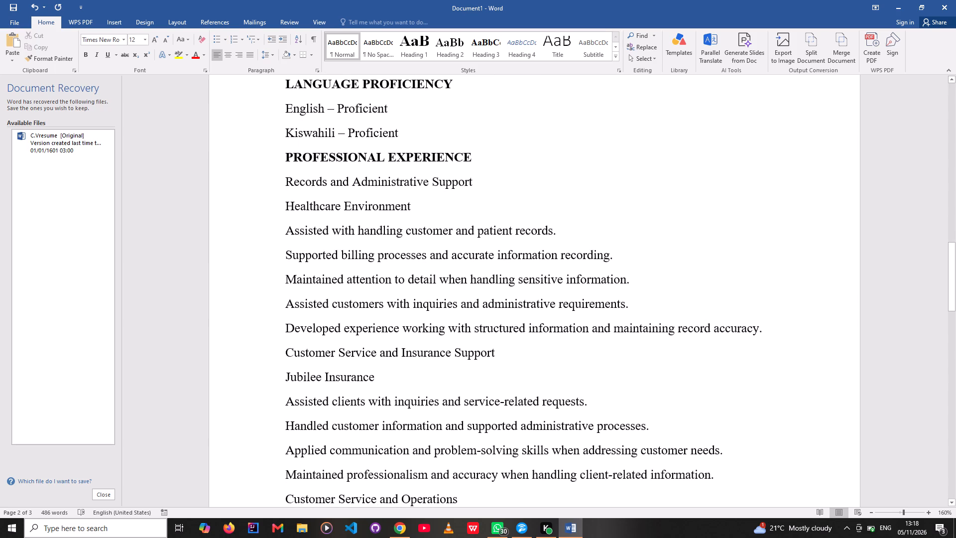
scroll(524, 365, down, 2)
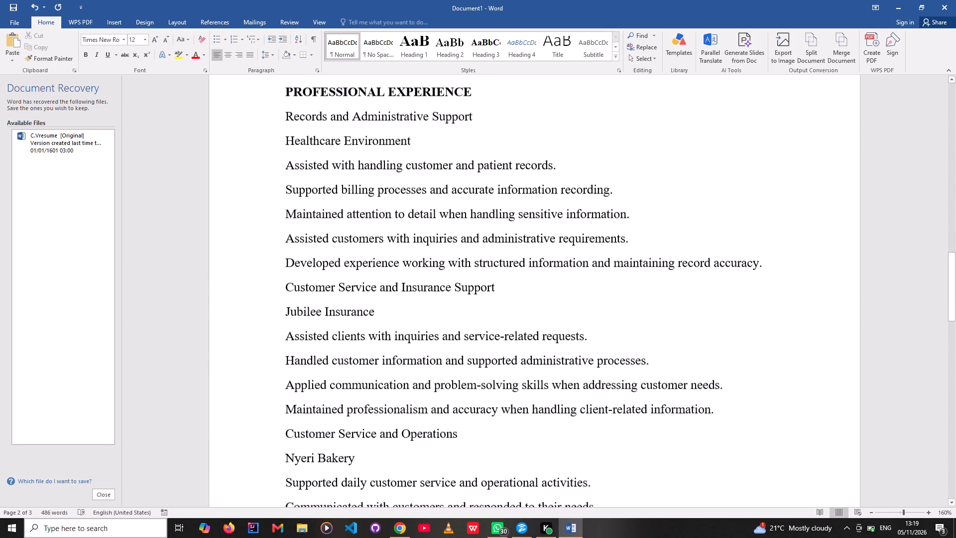
click(525, 332)
scroll(525, 332, down, 2)
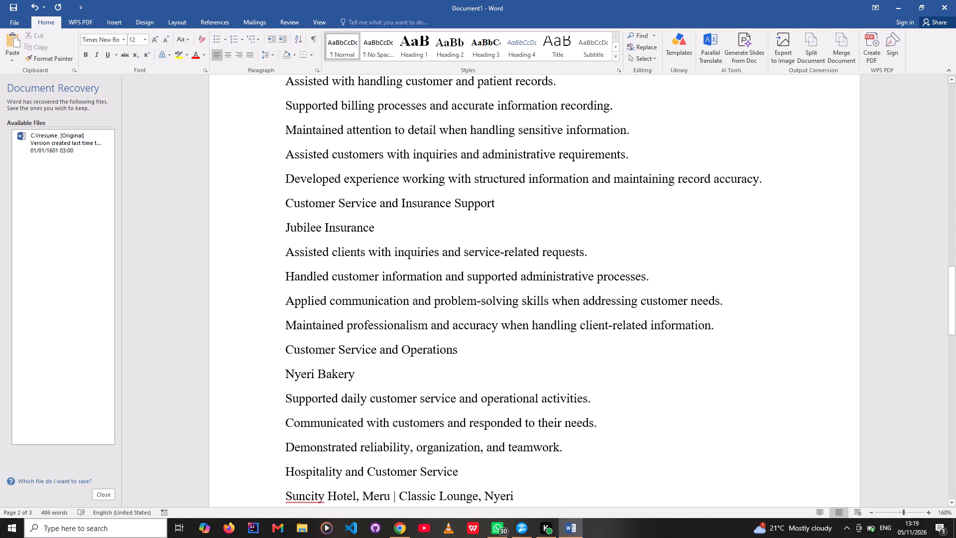
click(283, 230)
key(BackSpace)
key(space)
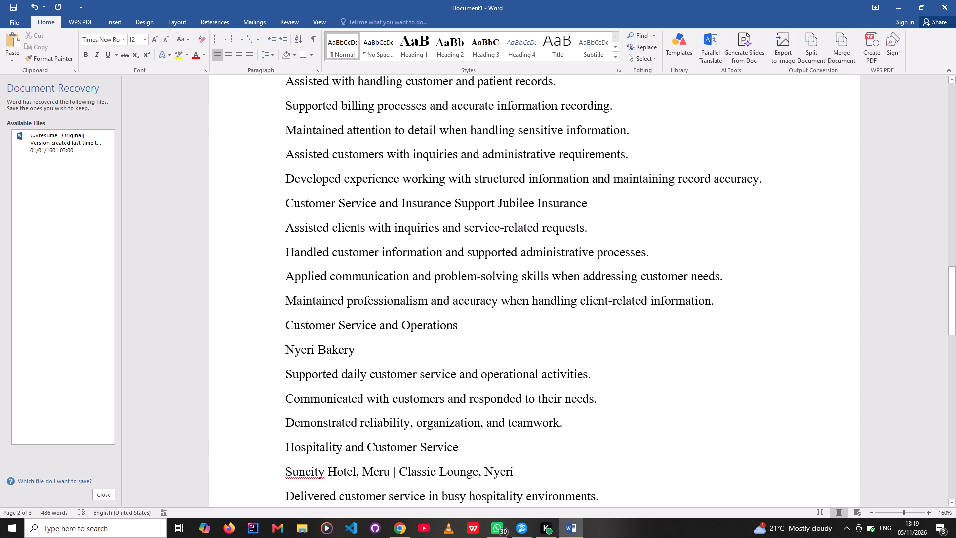
text(in)
key(space)
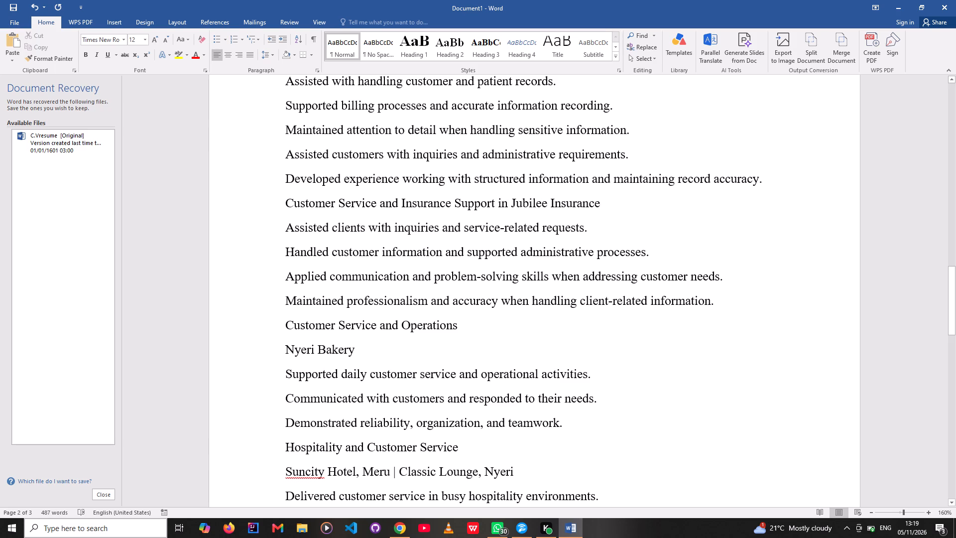
click(600, 199)
key(comma)
key(BackSpace)
key(period)
Bullet the professional experience lines from "Records and Administrative Support" to "Customer Service and Operations".
drag(479, 329, 386, 319)
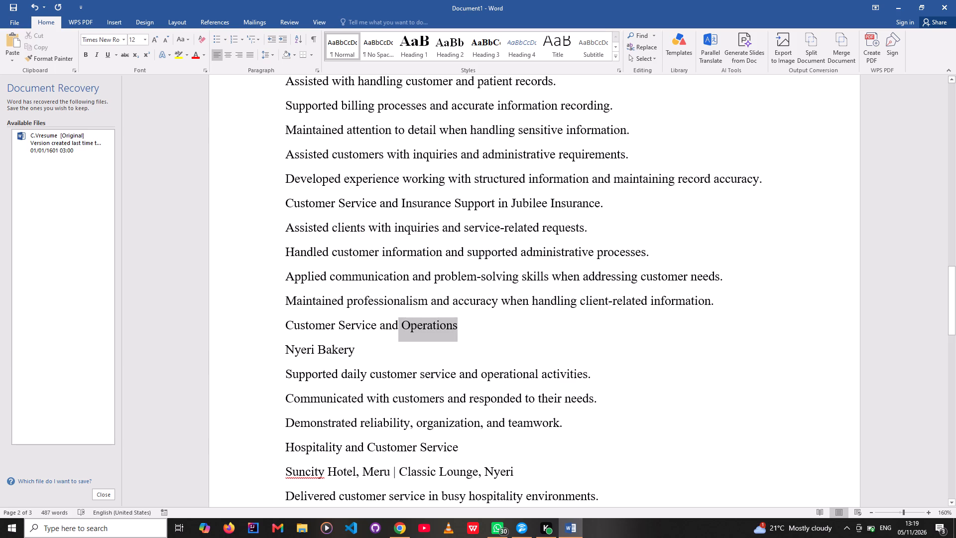
drag(386, 319, 292, 120)
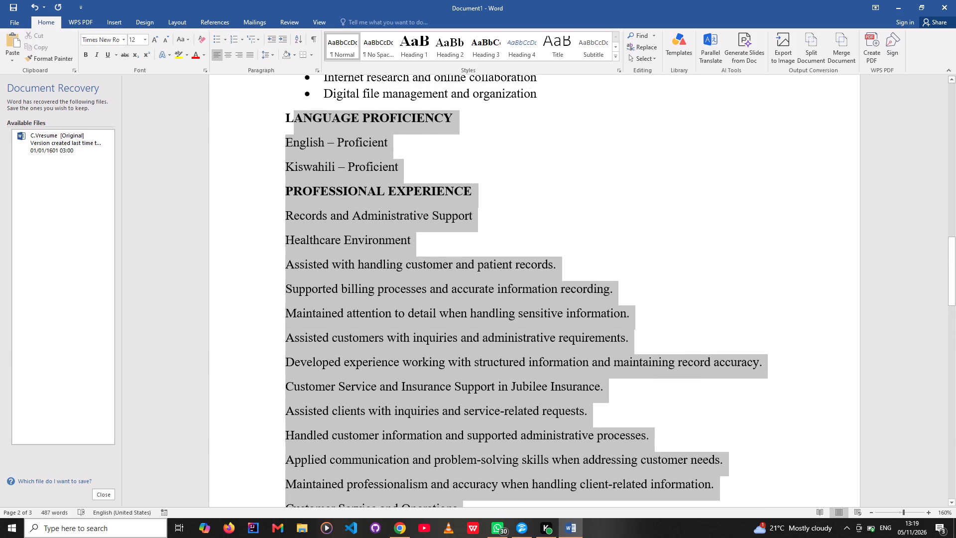
drag(292, 120, 288, 216)
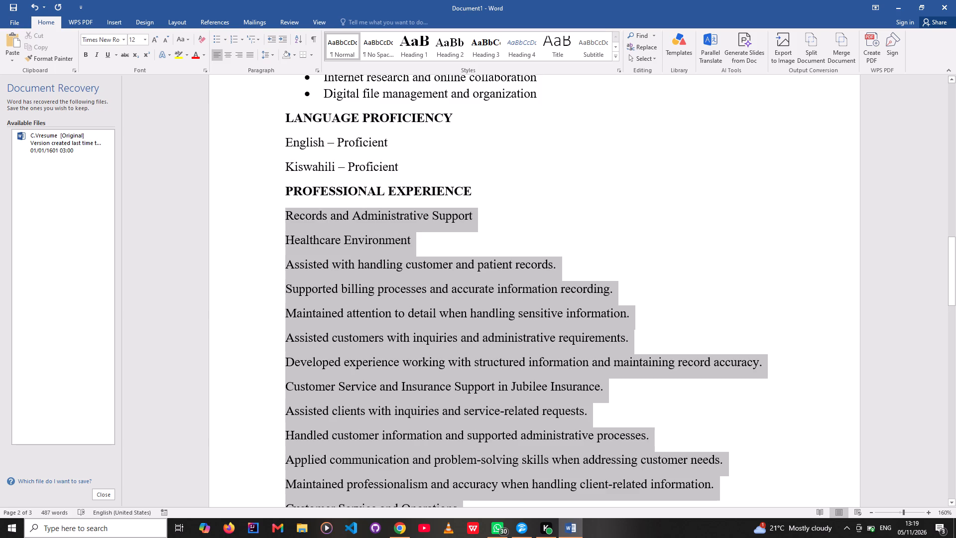
click(361, 196)
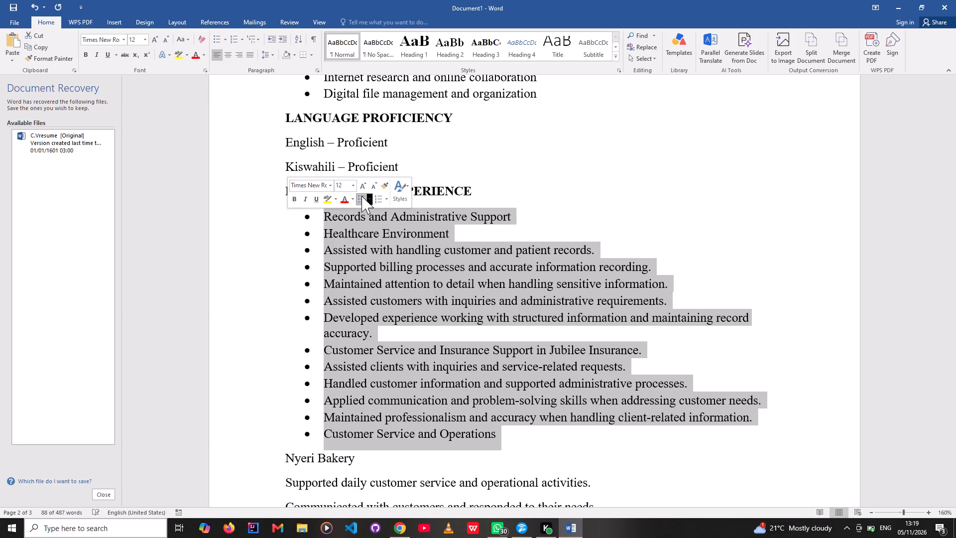
click(268, 354)
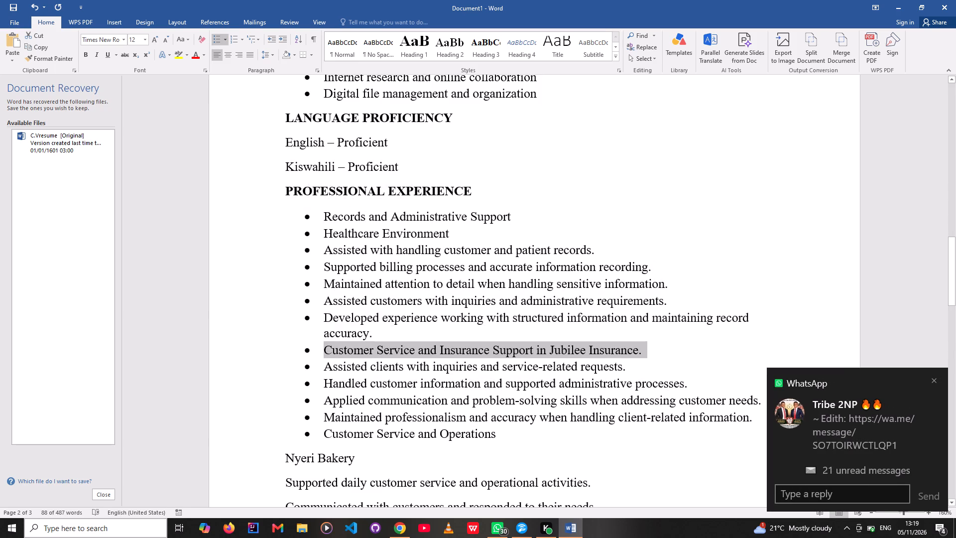
Make the "Nyeri Bakery" line under professional experience bold.
scroll(459, 405, down, 1)
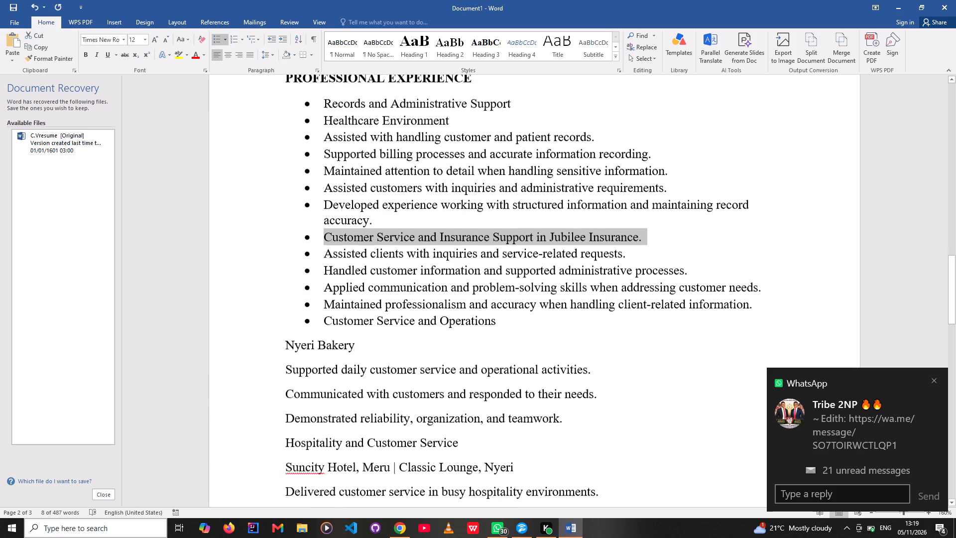
scroll(459, 405, down, 1)
drag(371, 279, 319, 280)
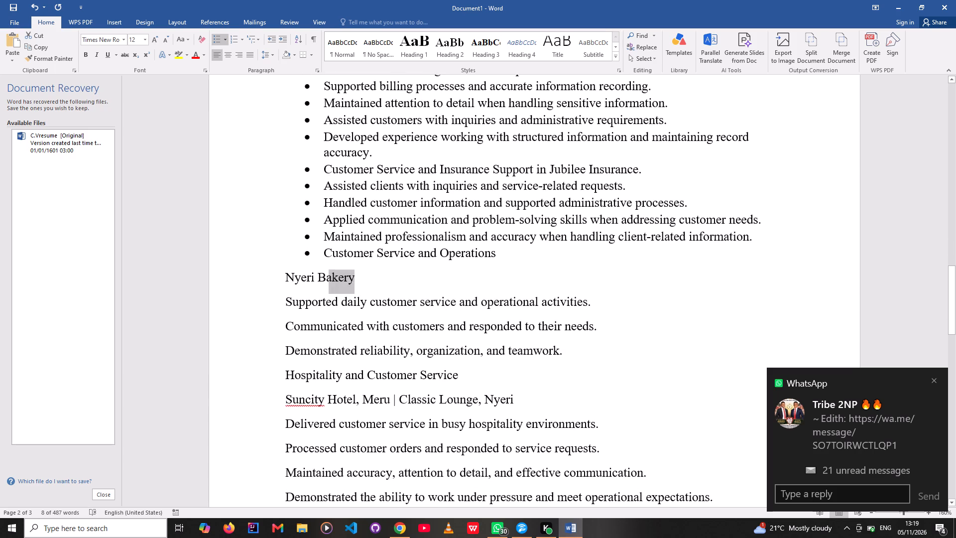
drag(319, 280, 286, 281)
click(290, 266)
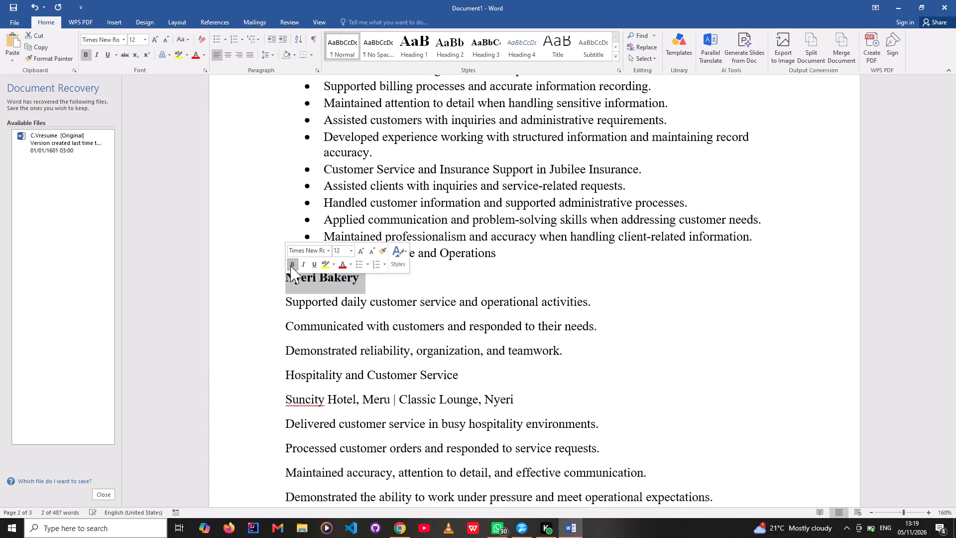
click(252, 361)
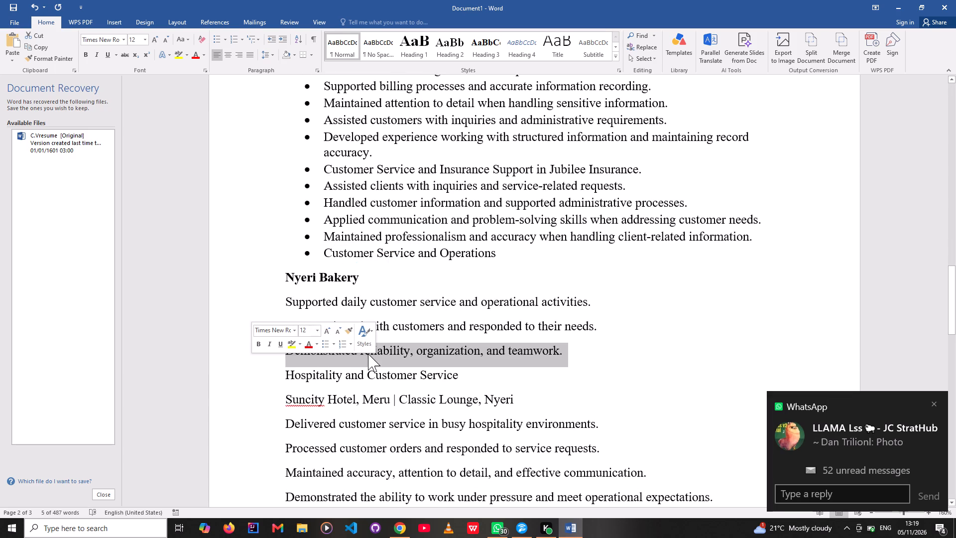
click(704, 304)
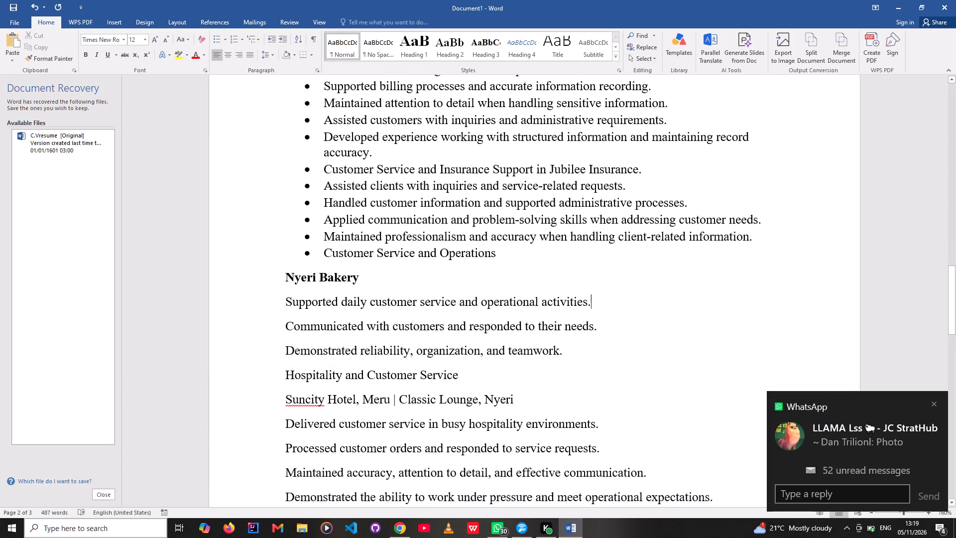
Have the spelling checker ignore all occurrences of "Suncity" in the hotel line.
scroll(662, 366, down, 1)
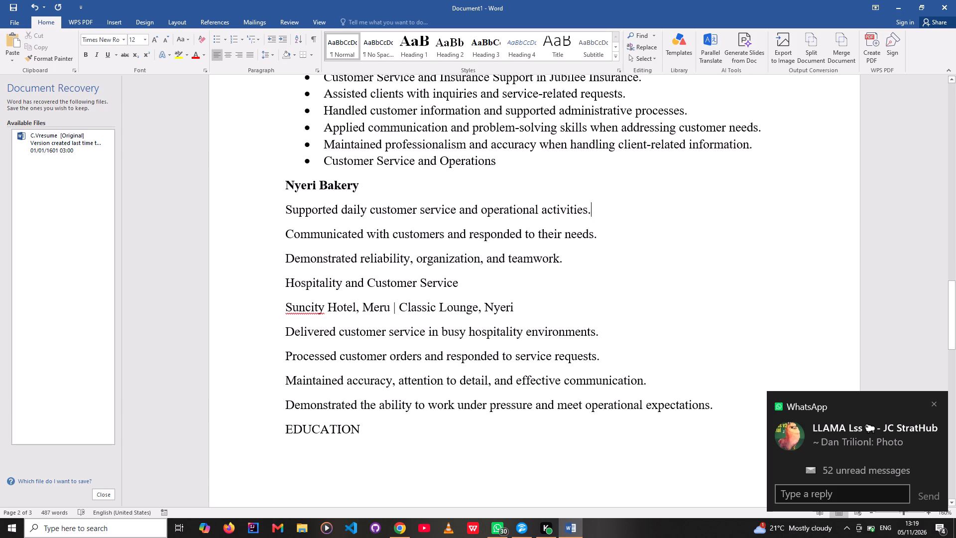
right_click(309, 309)
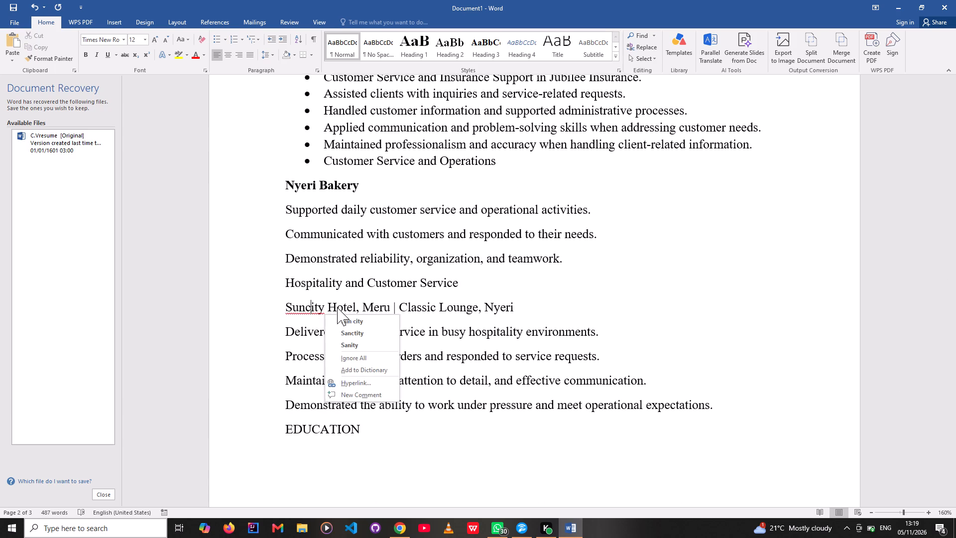
click(358, 357)
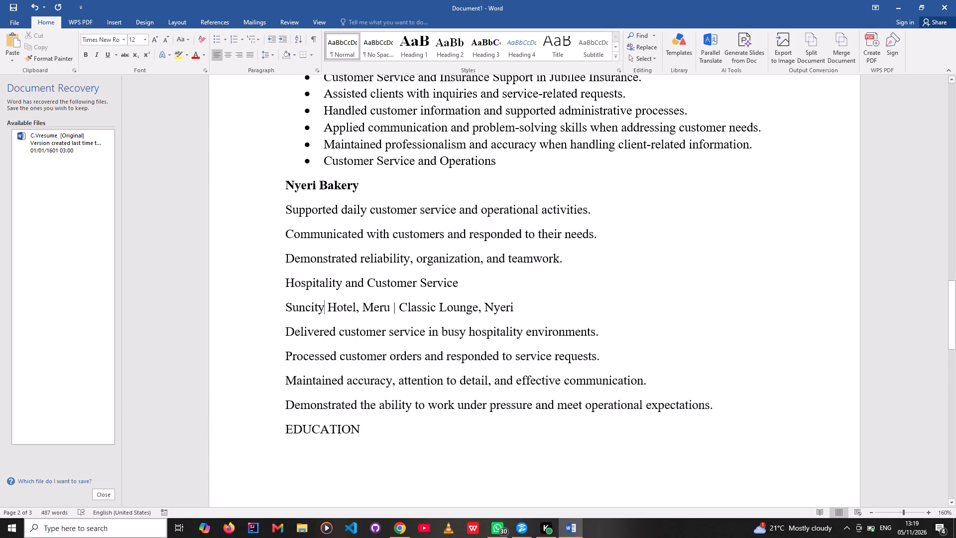
Make the "Hospitality and Customer Service" line and the "Suncity Hotel, Meru | Classic Lounge, Nyeri" line below it bold.
drag(517, 310, 387, 309)
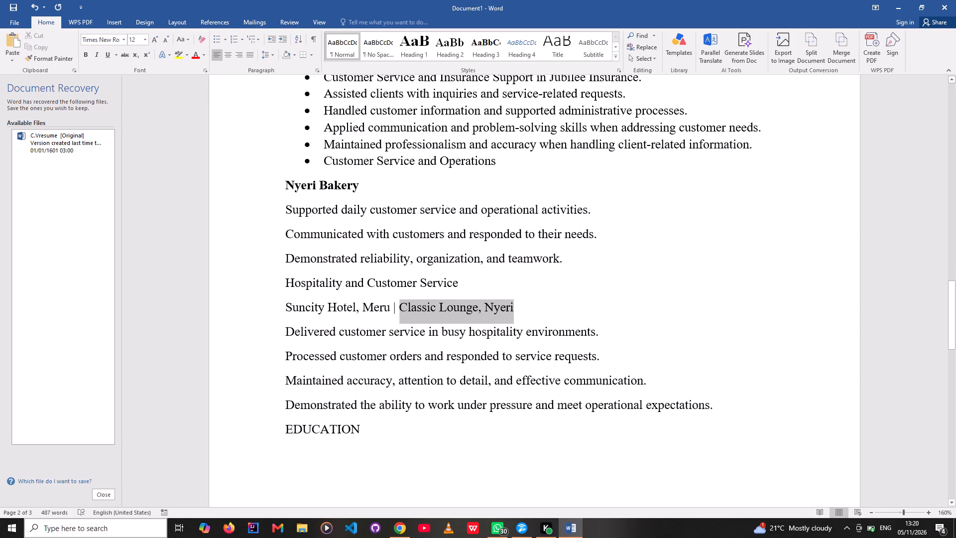
drag(387, 309, 309, 310)
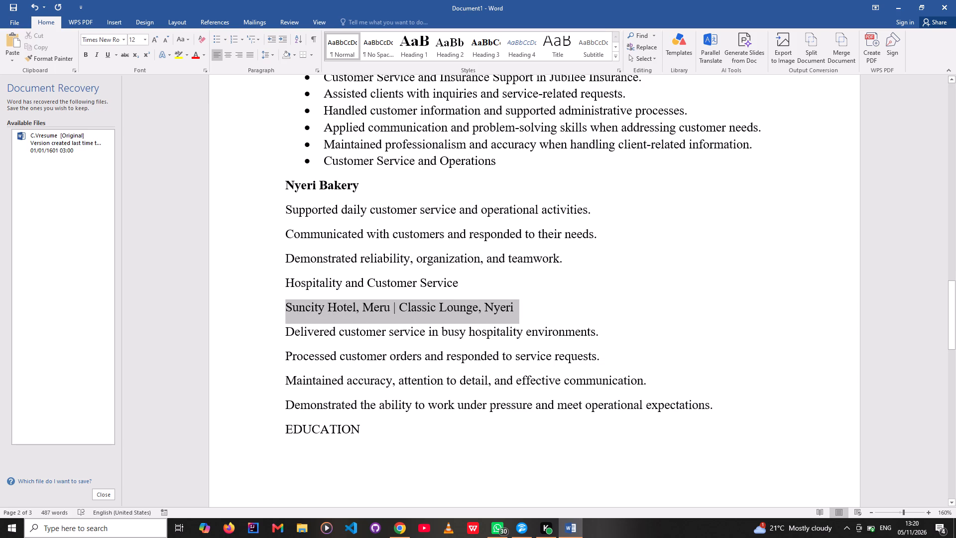
drag(309, 310, 297, 286)
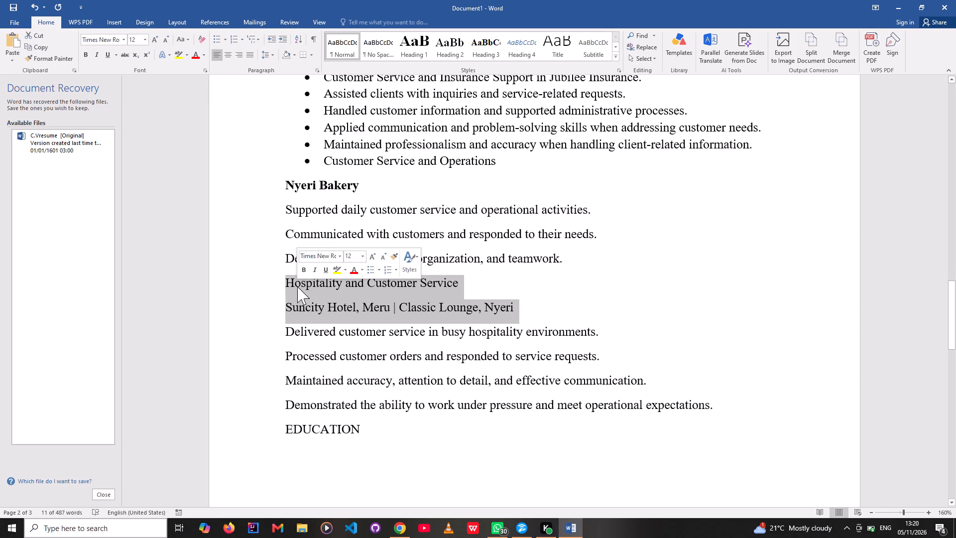
click(305, 272)
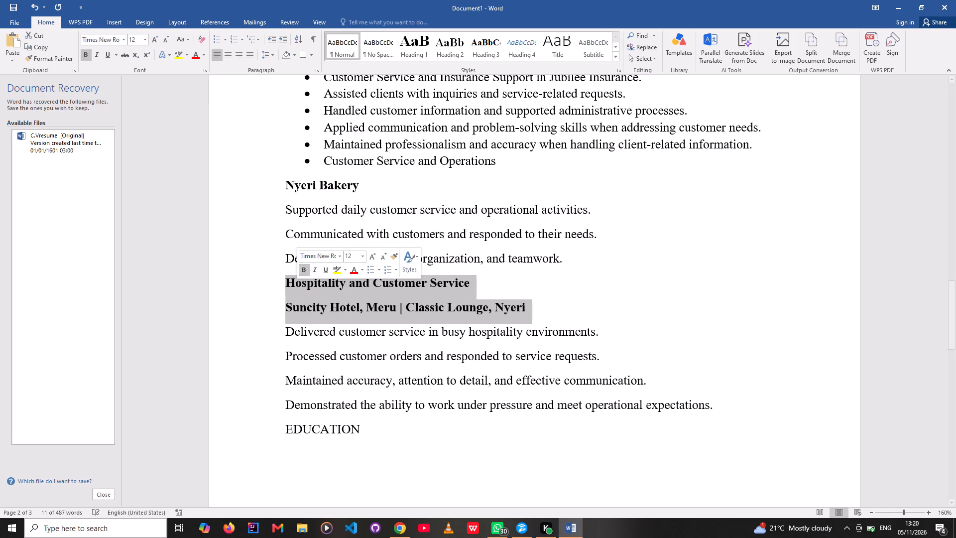
click(260, 321)
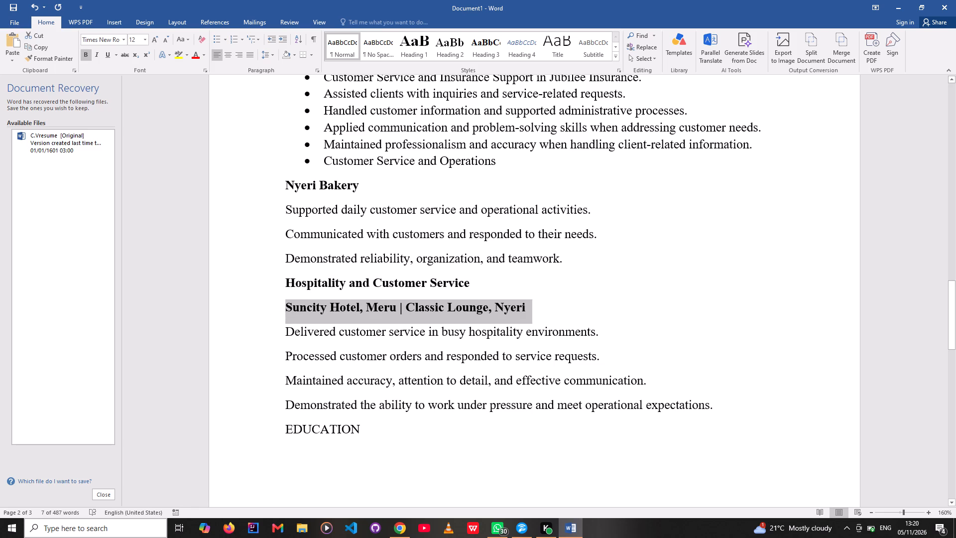
click(564, 278)
Bullet the four hospitality duty lines from "Delivered customer service in busy hospitality environments." to "Demonstrated the ability to work under pressure and meet operational expectations.".
scroll(572, 320, down, 1)
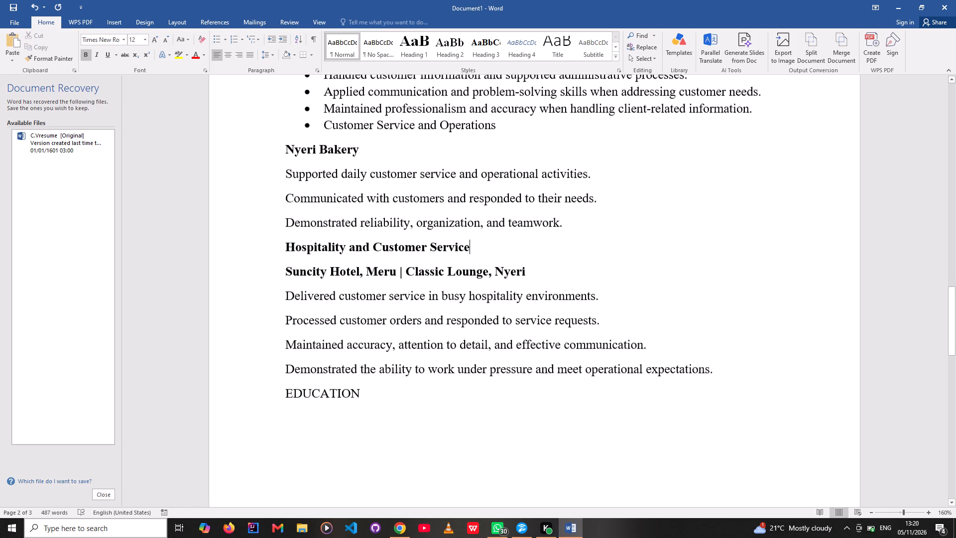
scroll(572, 320, down, 1)
drag(713, 341, 603, 344)
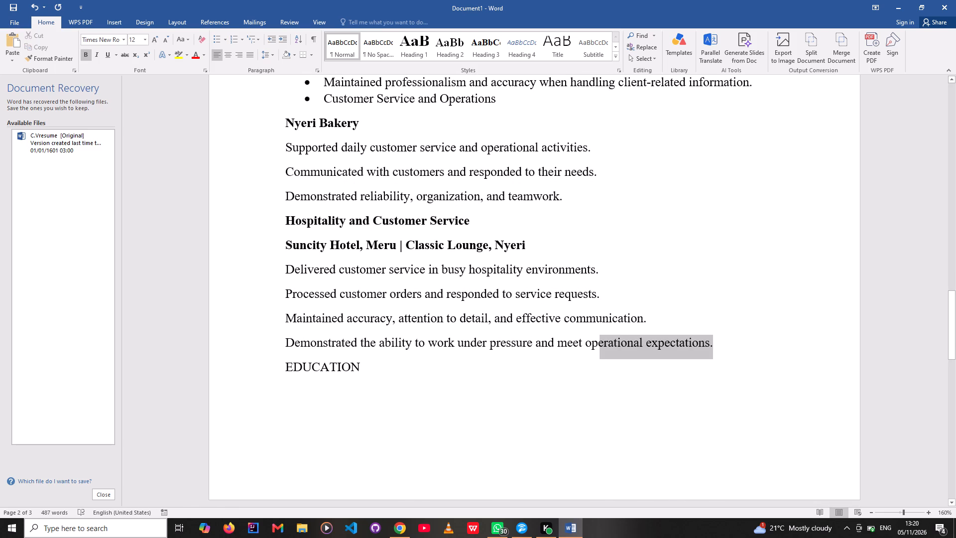
drag(603, 344, 422, 293)
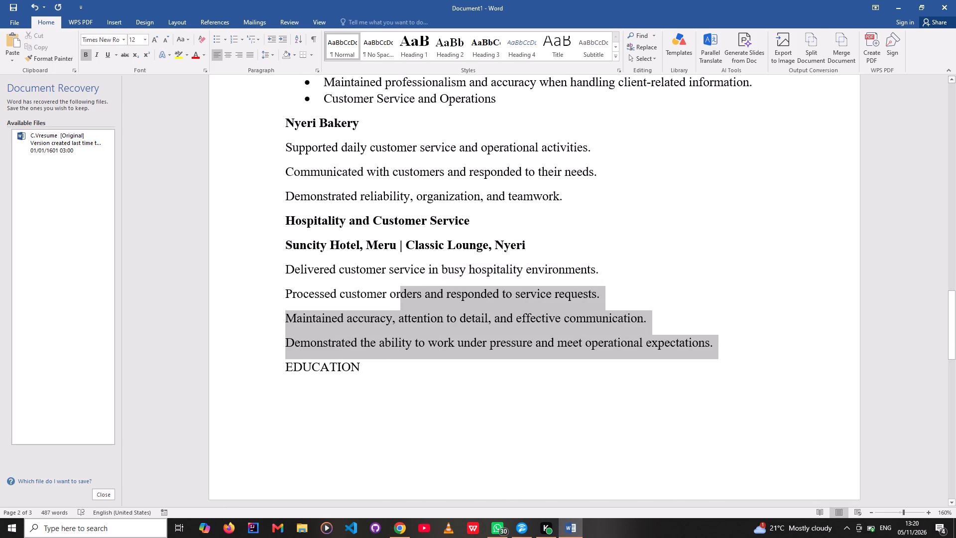
drag(422, 293, 294, 269)
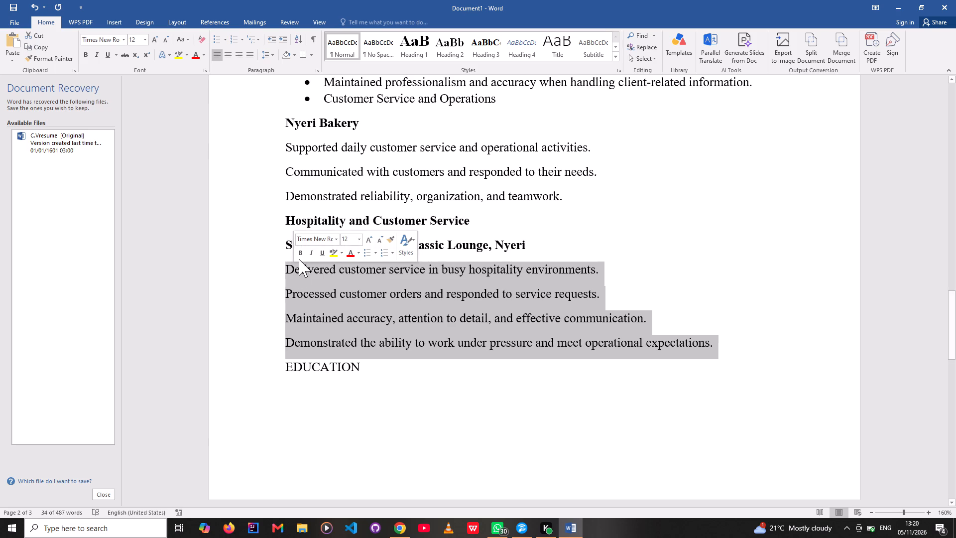
click(362, 250)
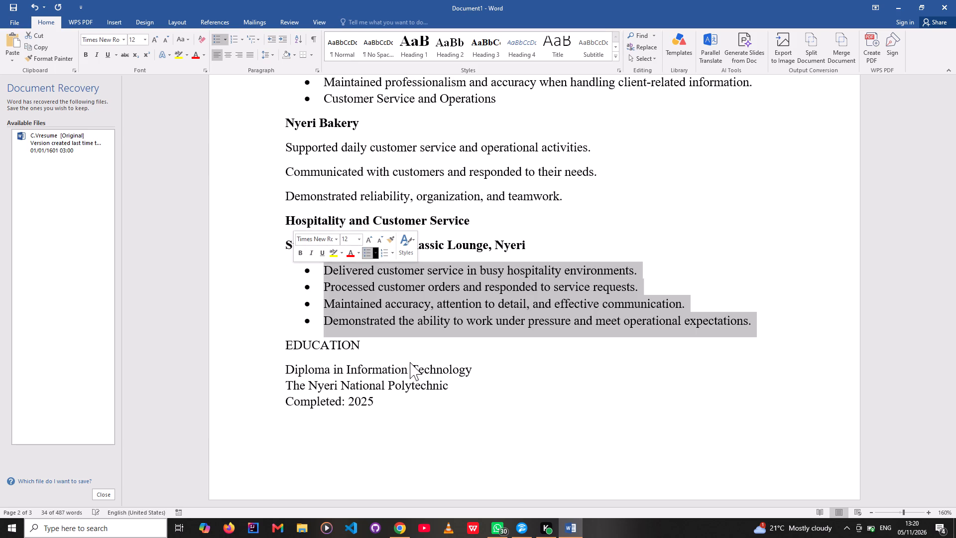
Make the "EDUCATION" heading bold.
click(525, 385)
drag(372, 355, 281, 343)
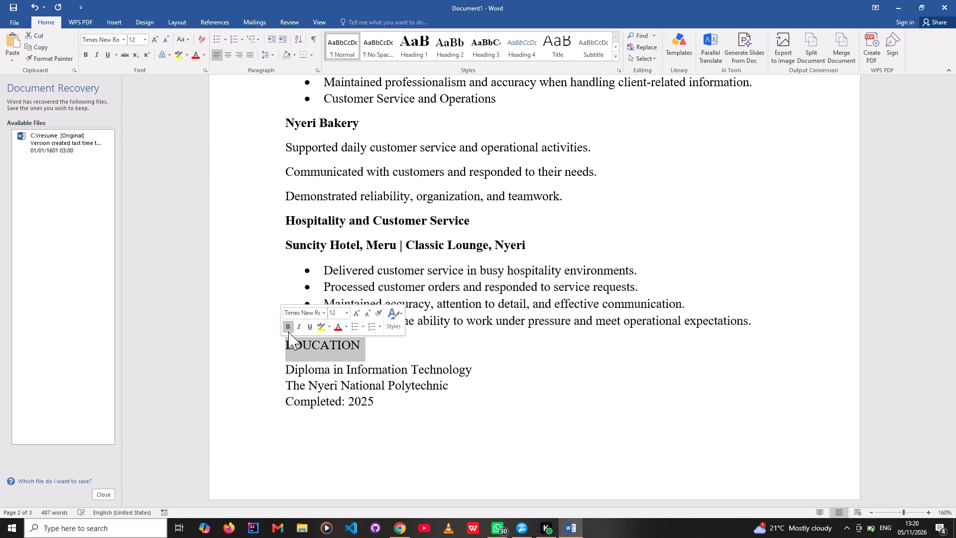
click(289, 332)
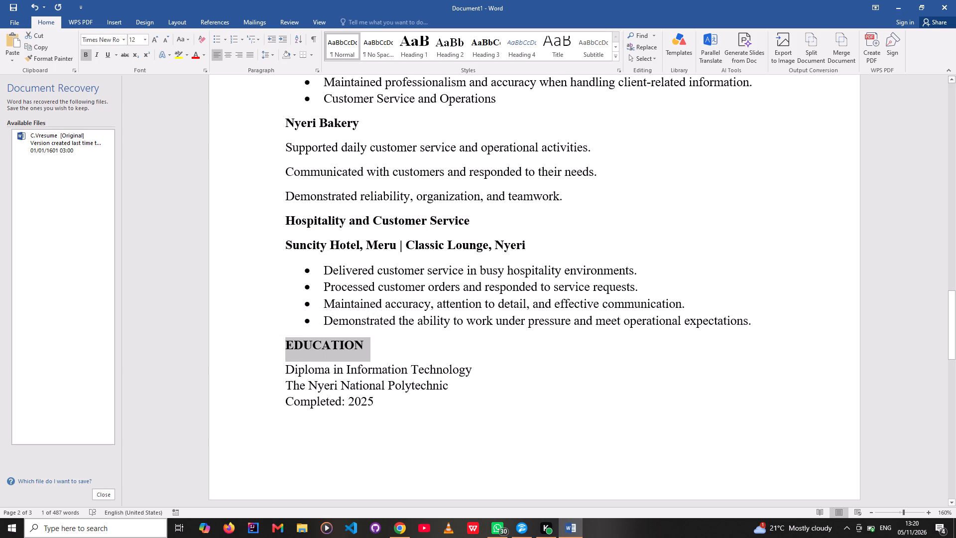
Delete the "The Nyeri National Polytechnic" and "Completed: 2025" lines under the diploma, along with the leftover blank line.
click(383, 395)
drag(383, 395, 317, 386)
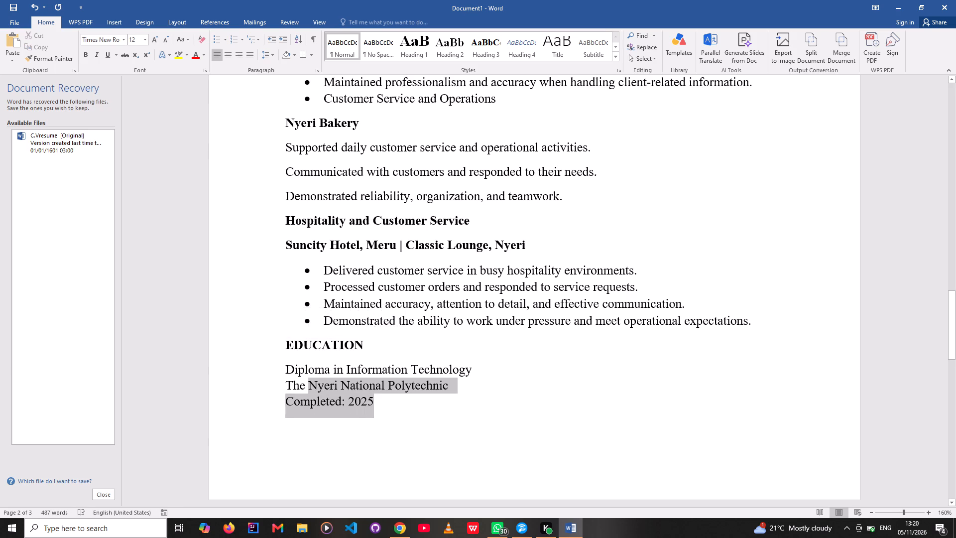
drag(317, 386, 290, 383)
key(BackSpace)
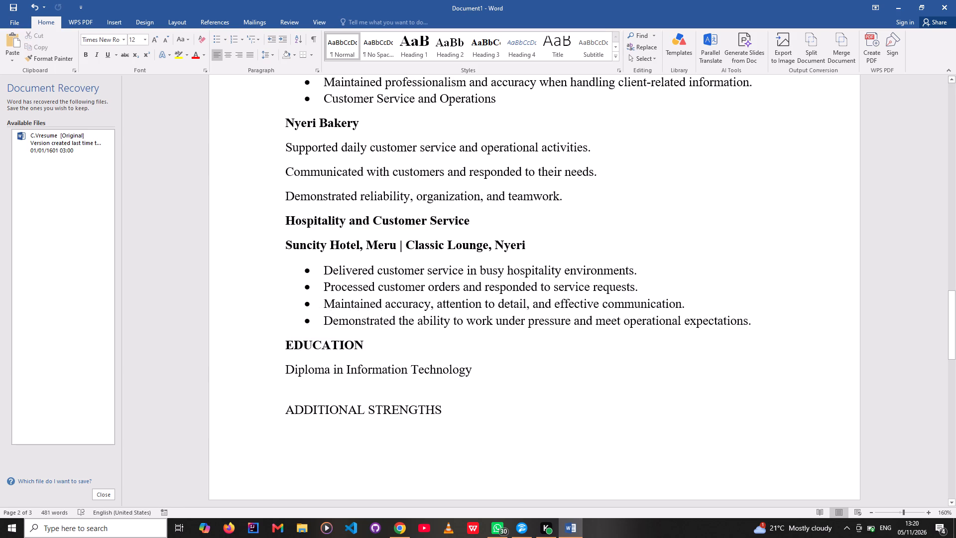
key(BackSpace)
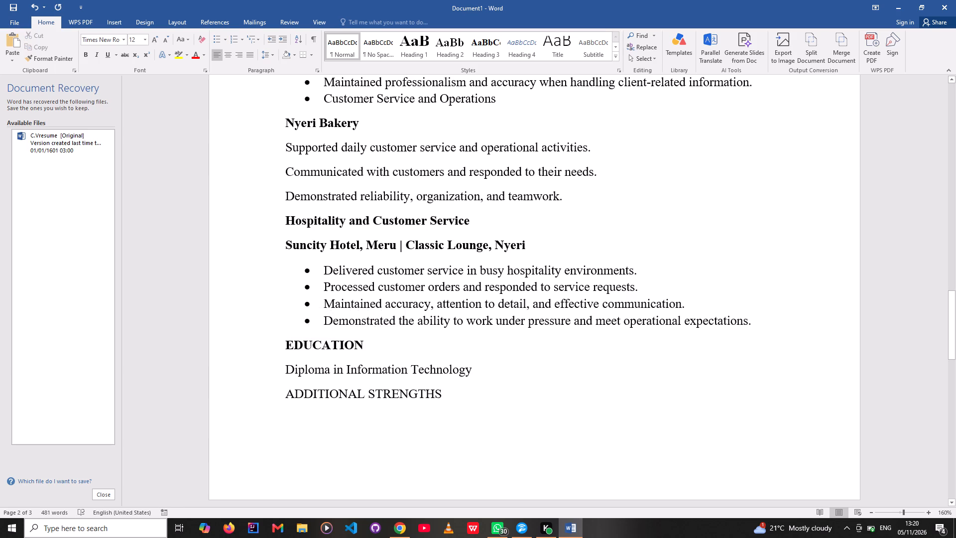
Make the "ADDITIONAL STRENGTHS" heading bold.
drag(451, 395, 286, 404)
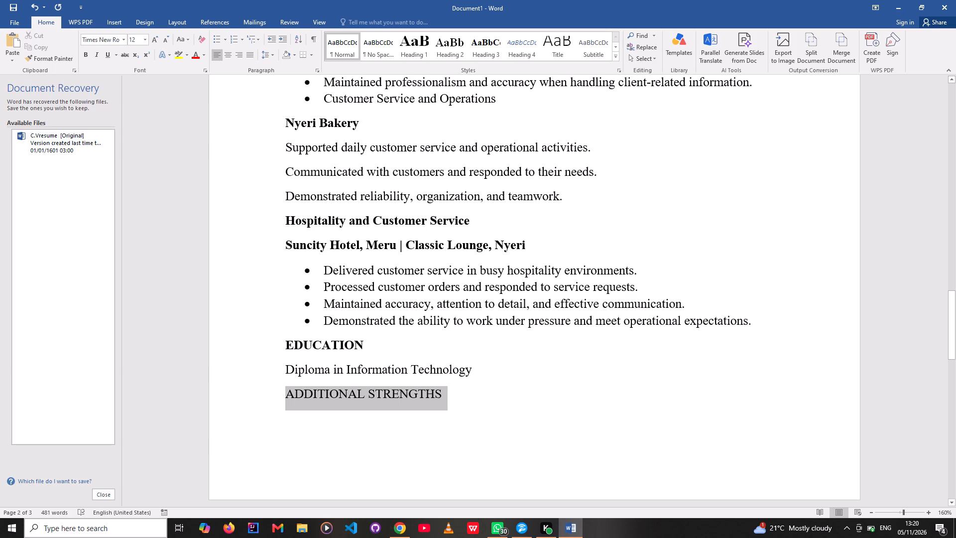
drag(286, 404, 284, 404)
click(289, 388)
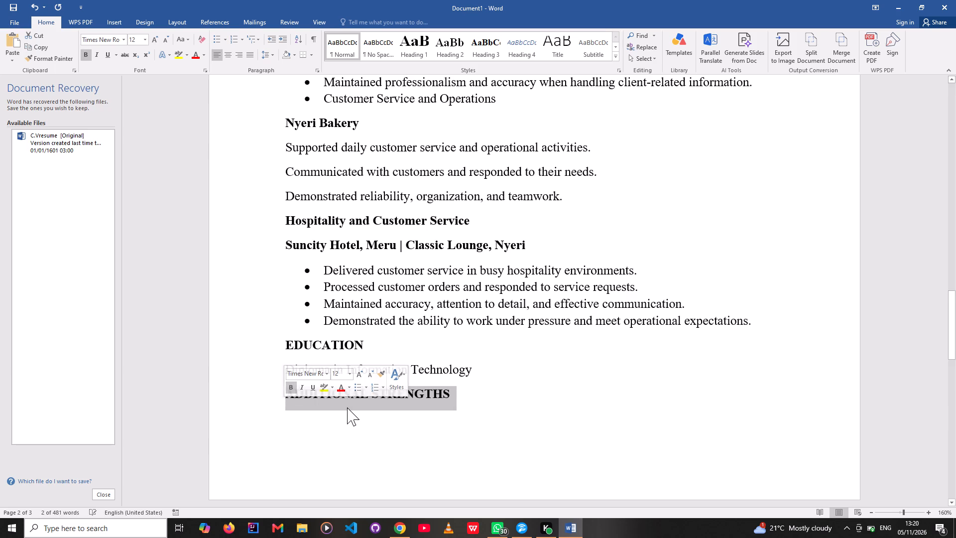
Bullet the six additional strengths lines from "Strong willingness to learn new AI annotation platforms and tools." to "Adaptable to changing project requirements and deadlines.".
scroll(347, 407, down, 4)
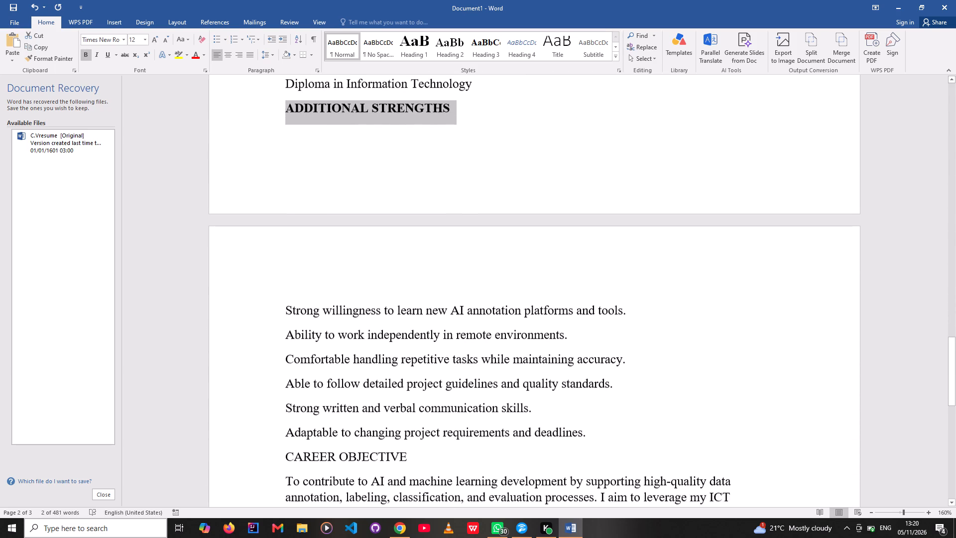
scroll(347, 407, down, 1)
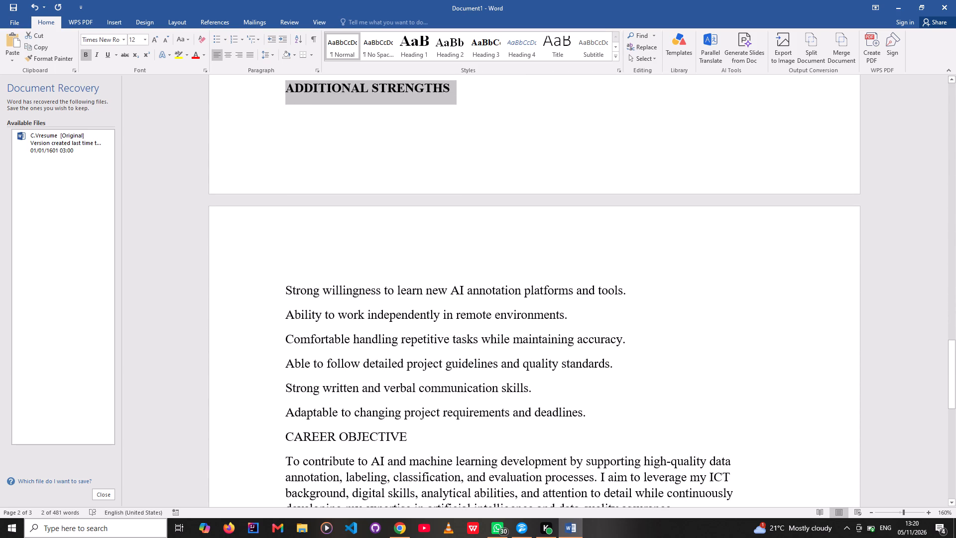
drag(585, 413, 394, 291)
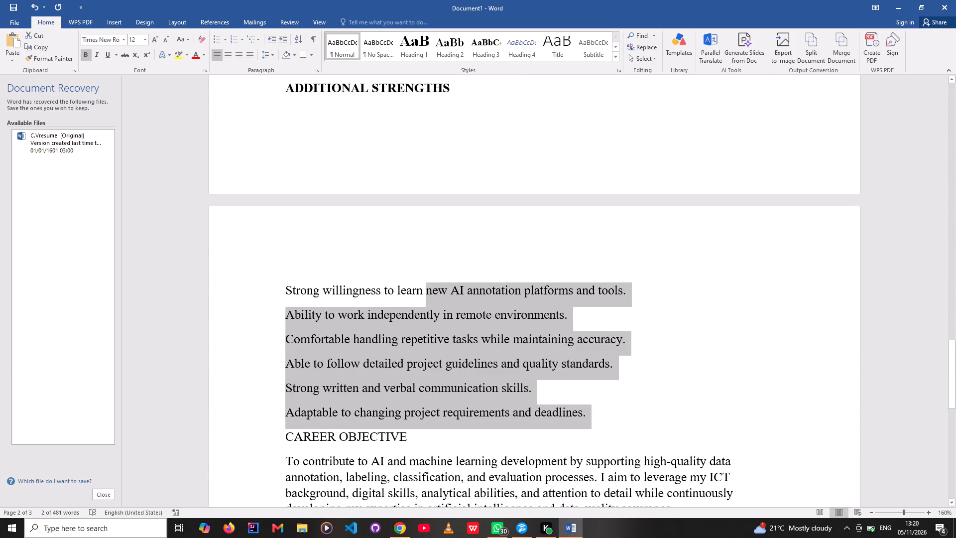
drag(394, 291, 290, 294)
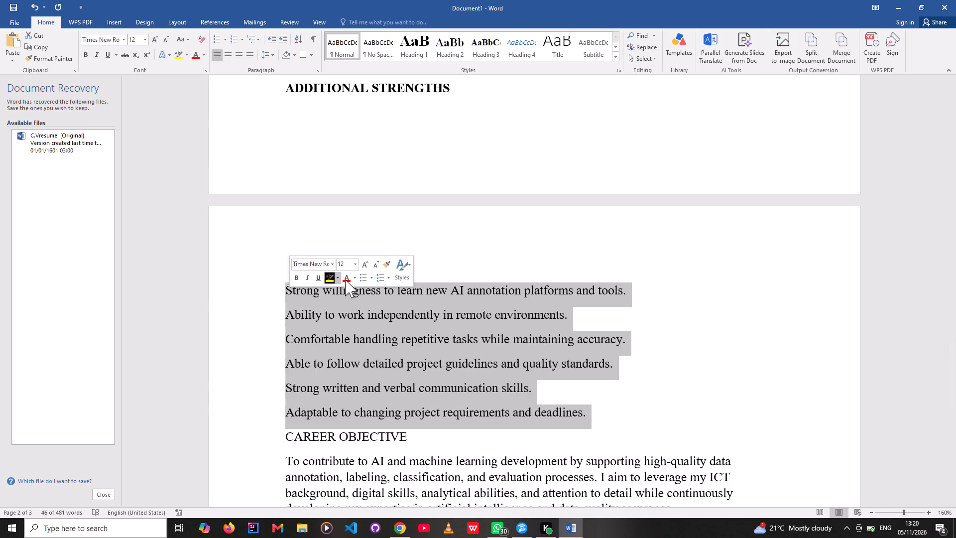
click(361, 280)
click(232, 326)
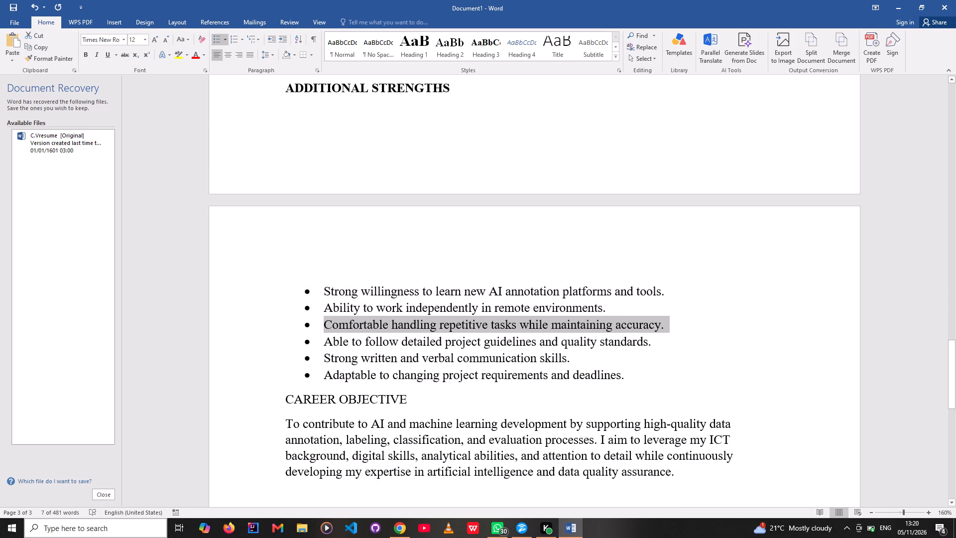
Make the "CAREER OBJECTIVE" heading bold.
scroll(382, 381, down, 1)
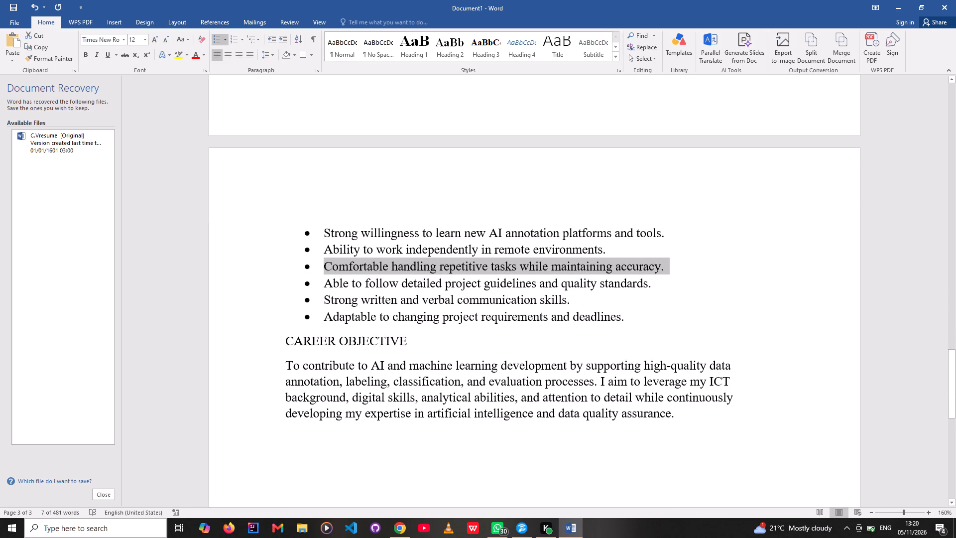
scroll(382, 381, down, 1)
drag(414, 272, 340, 275)
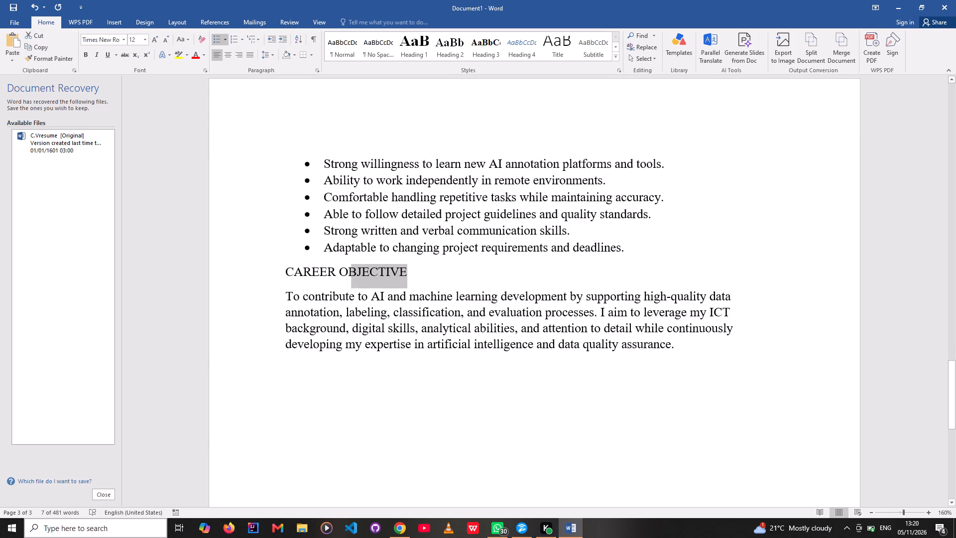
drag(340, 275, 293, 273)
click(302, 258)
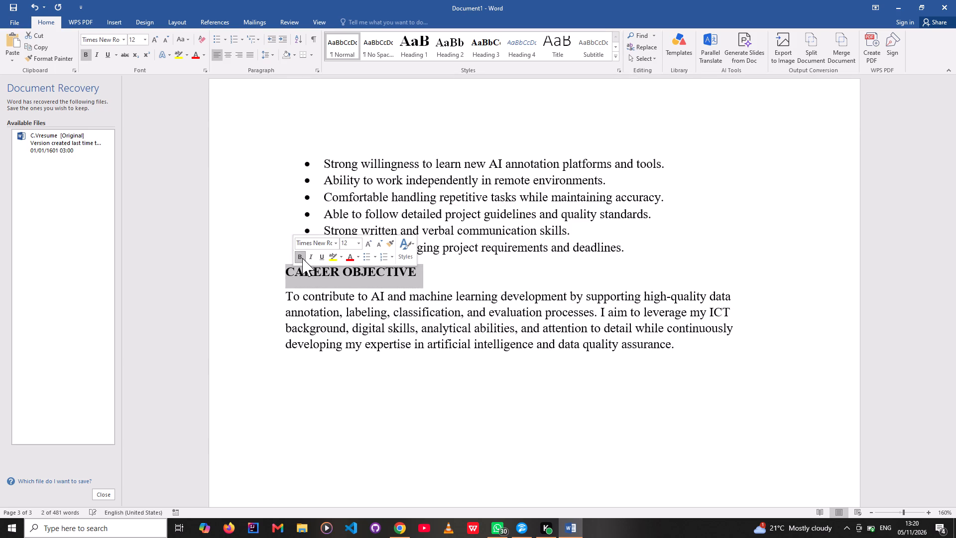
click(391, 392)
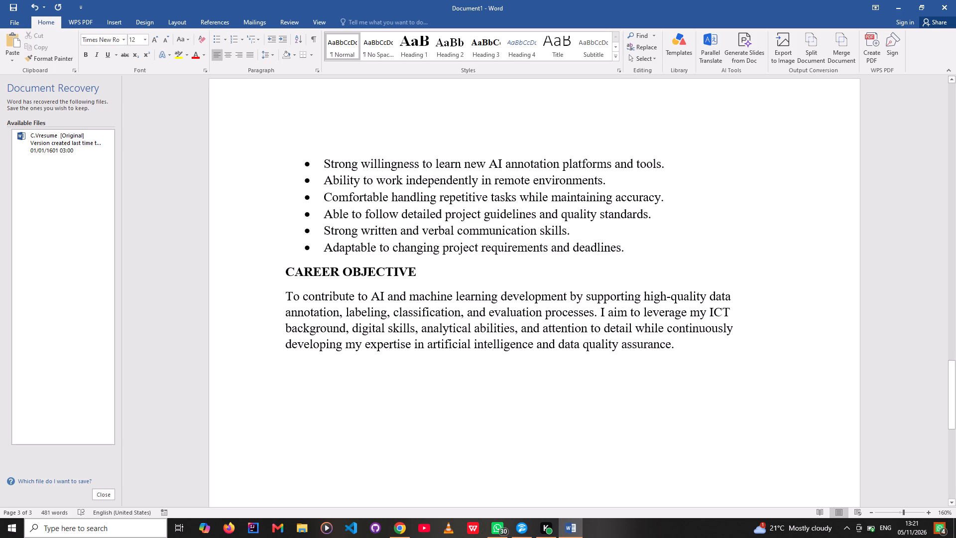
Save the CV as a Word document in the OFFICIAL folder under the suggested file name, and close it.
scroll(634, 370, down, 3)
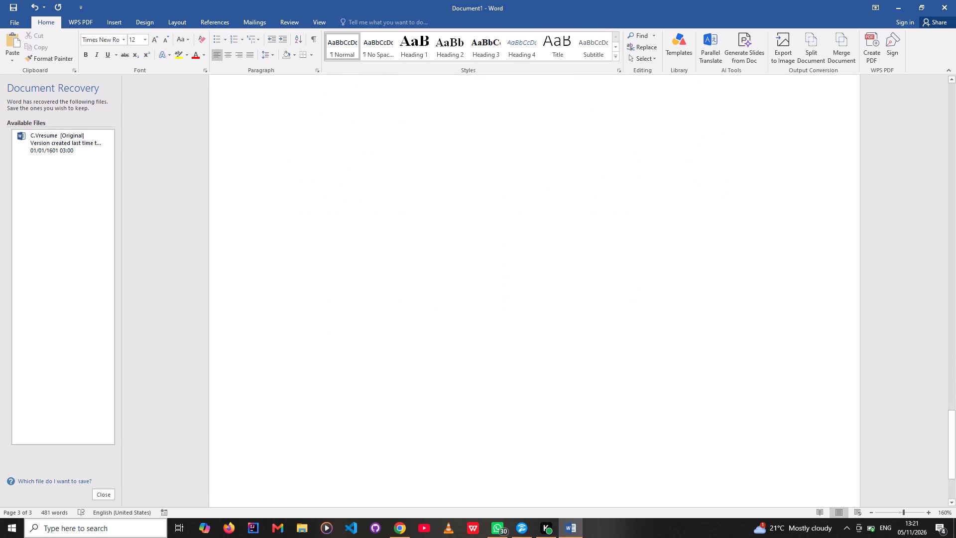
scroll(634, 370, down, 1)
scroll(634, 370, up, 4)
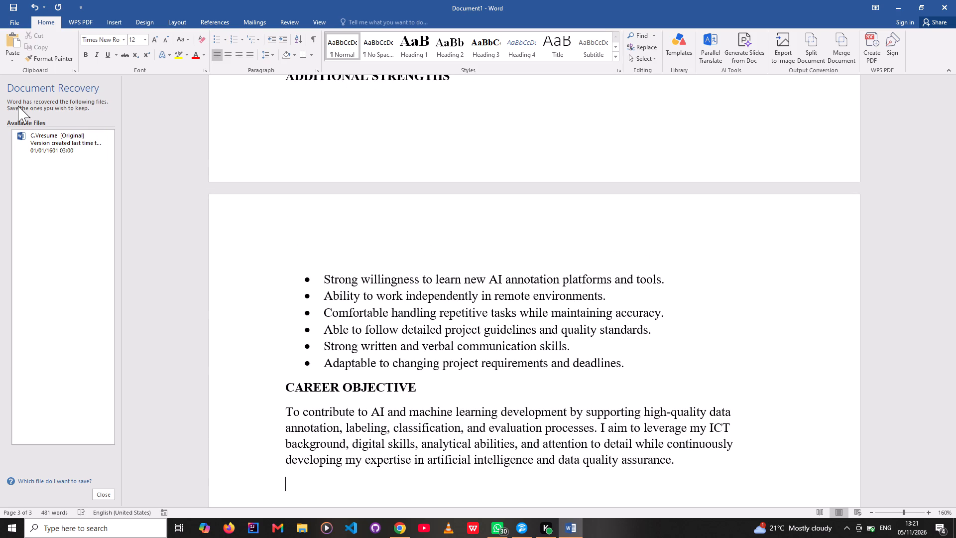
click(14, 24)
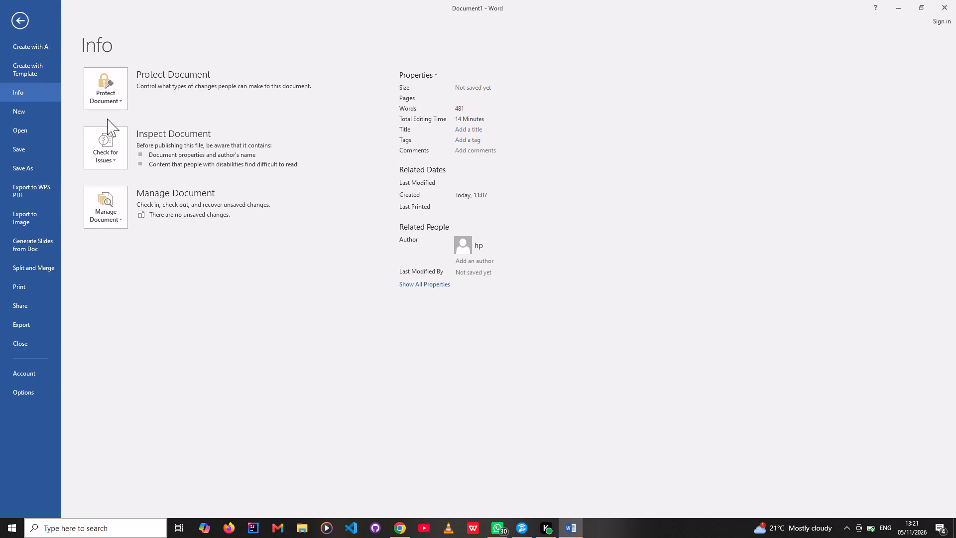
click(33, 170)
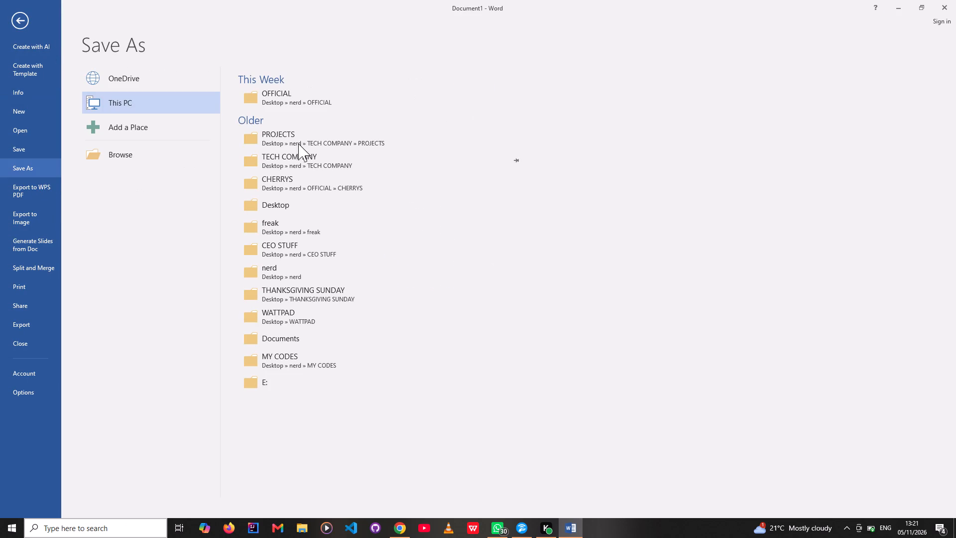
click(310, 103)
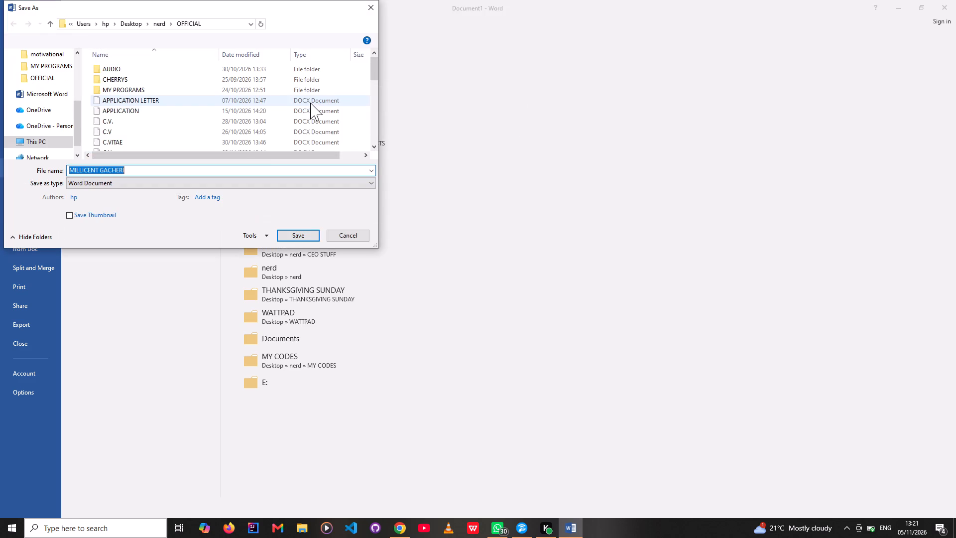
click(305, 237)
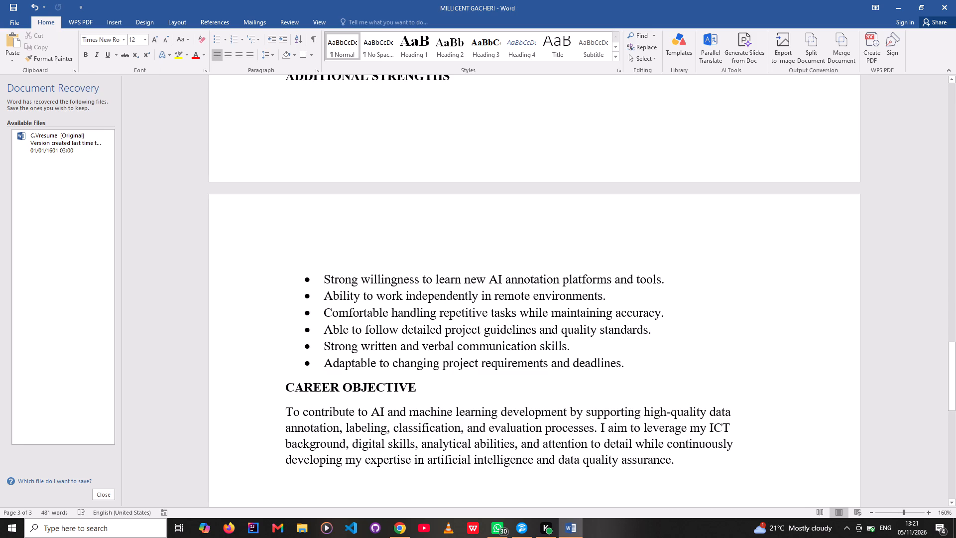
click(943, 9)
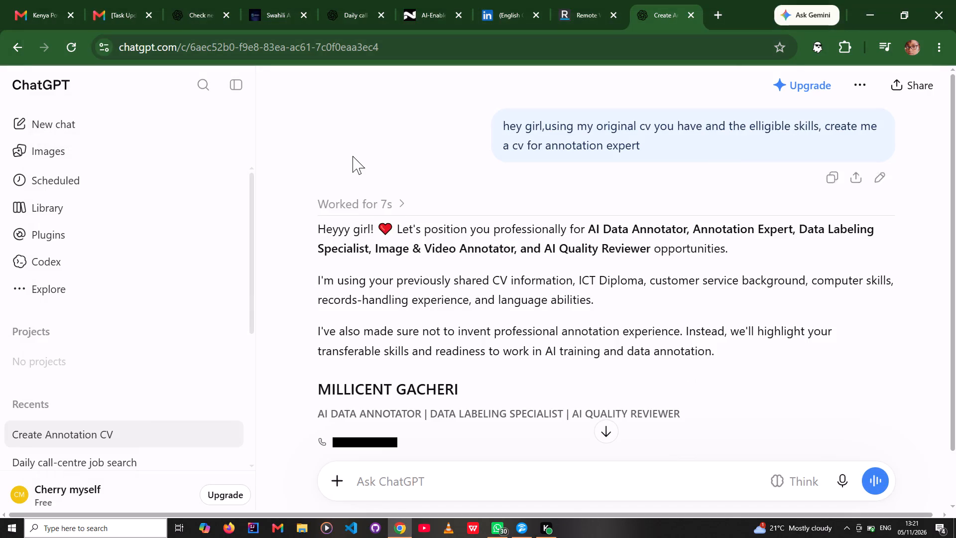
Examine the Corpshore AI page for the Swahili AI Annotation Specialist role in Chrome, including its requirements and application form.
click(198, 12)
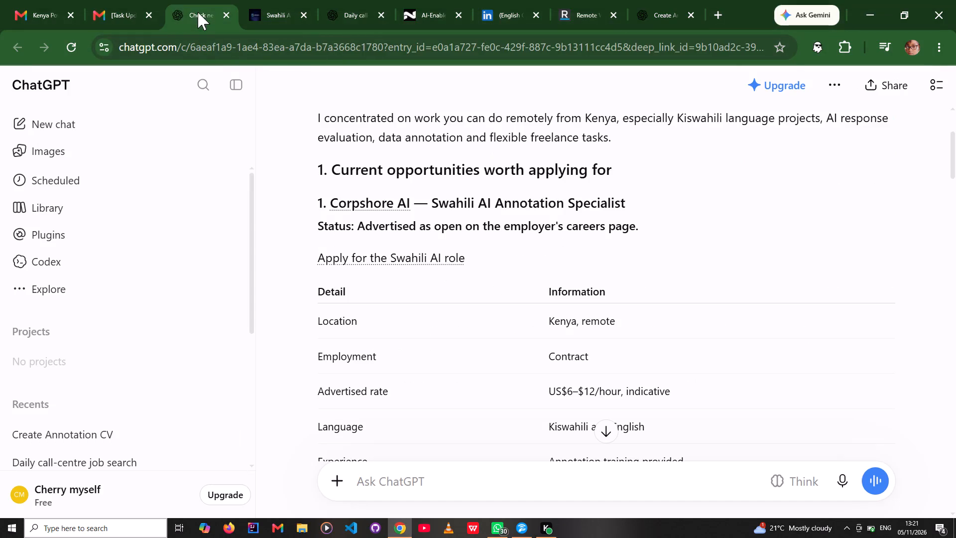
click(271, 13)
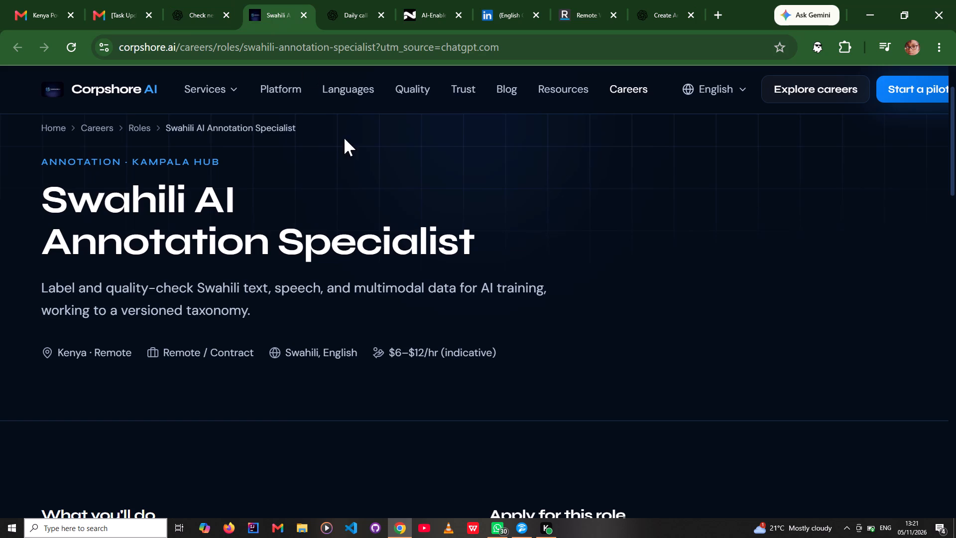
scroll(383, 249, down, 4)
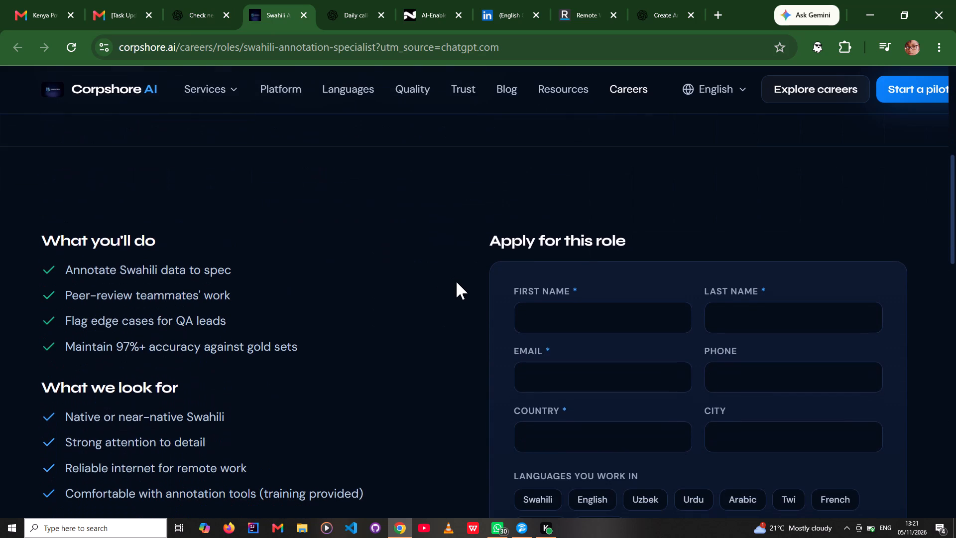
scroll(428, 346, down, 1)
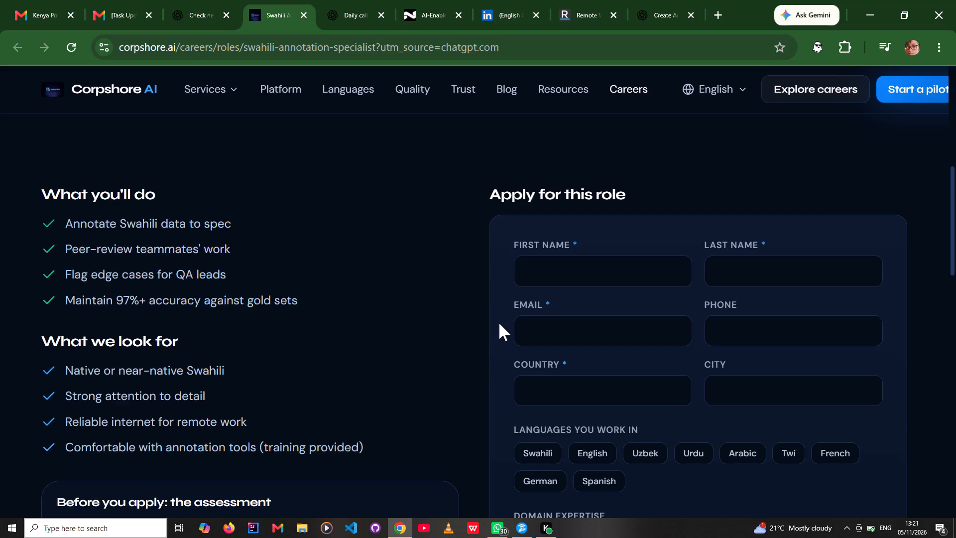
click(546, 279)
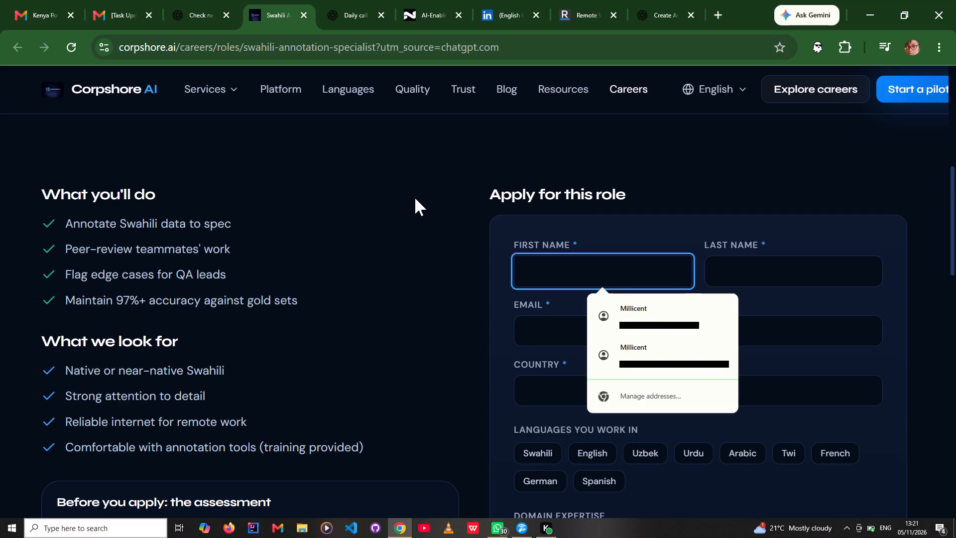
scroll(415, 198, up, 6)
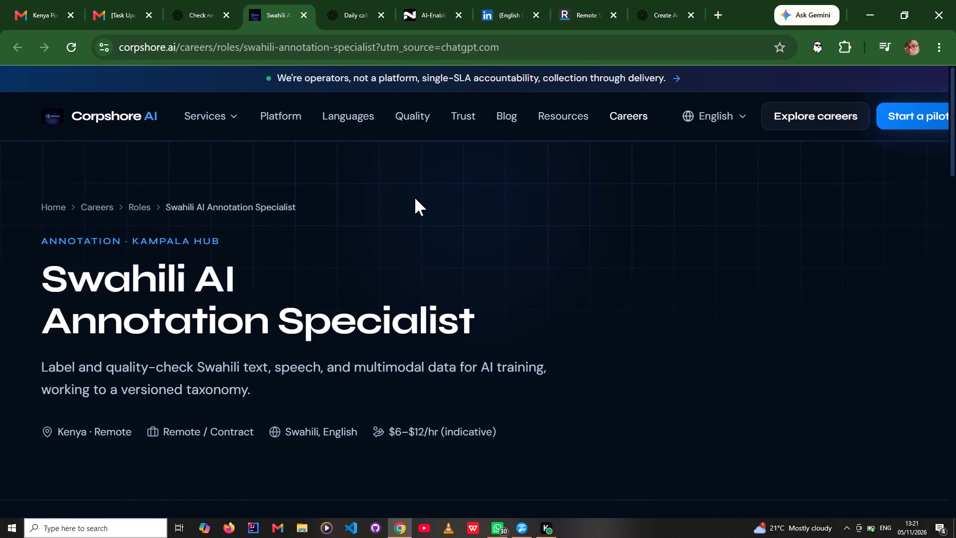
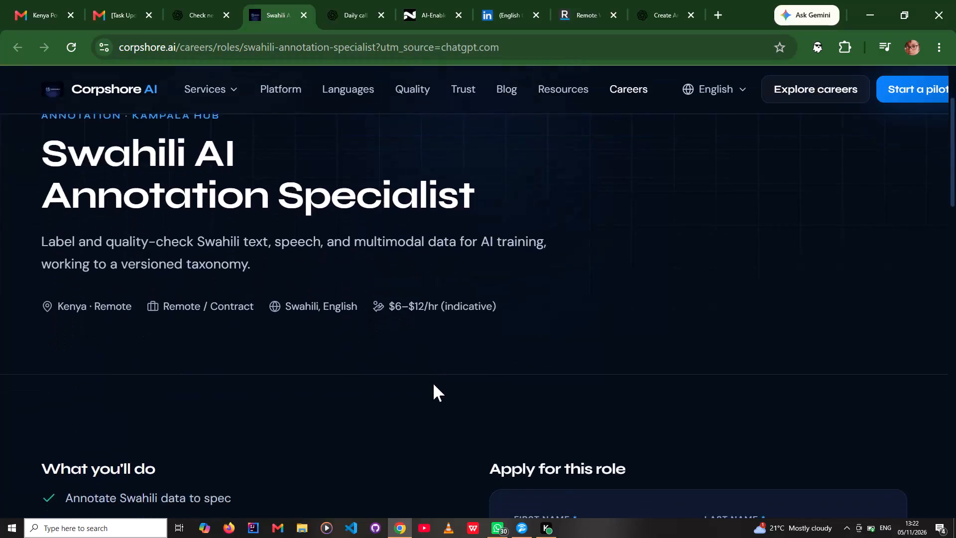
Fill in the application form's name, contact and location fields using the first saved address profile.
click(532, 414)
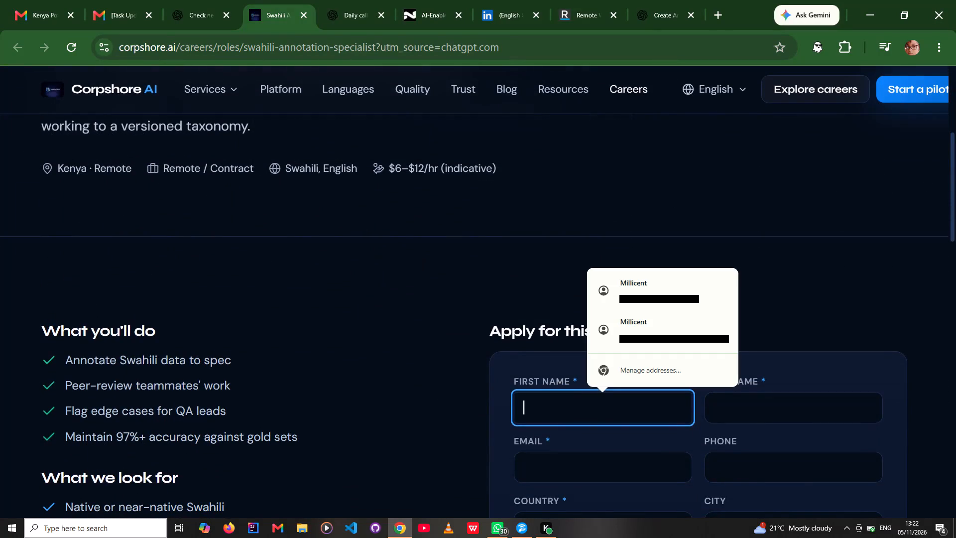
click(650, 291)
Select Swahili and English as the languages worked in.
scroll(636, 384, down, 3)
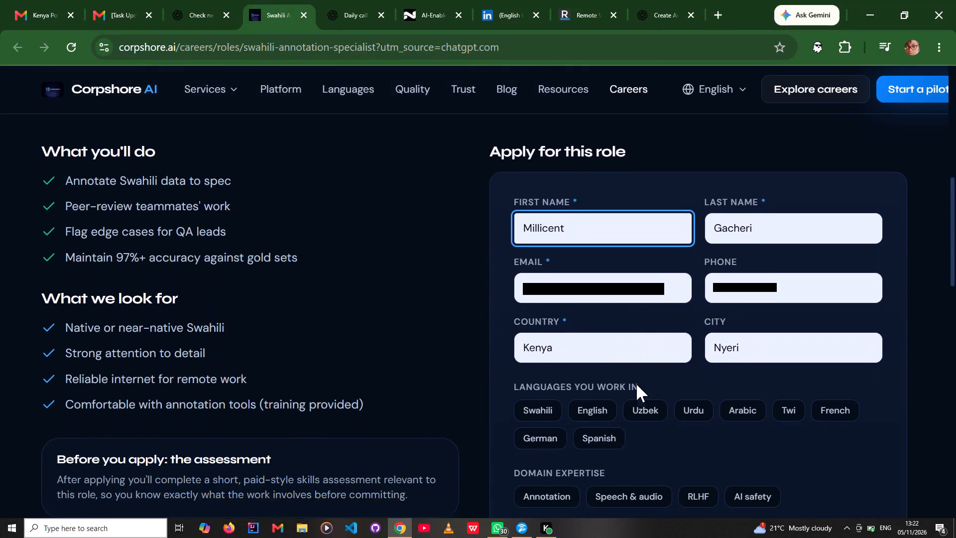
scroll(636, 384, down, 1)
click(548, 390)
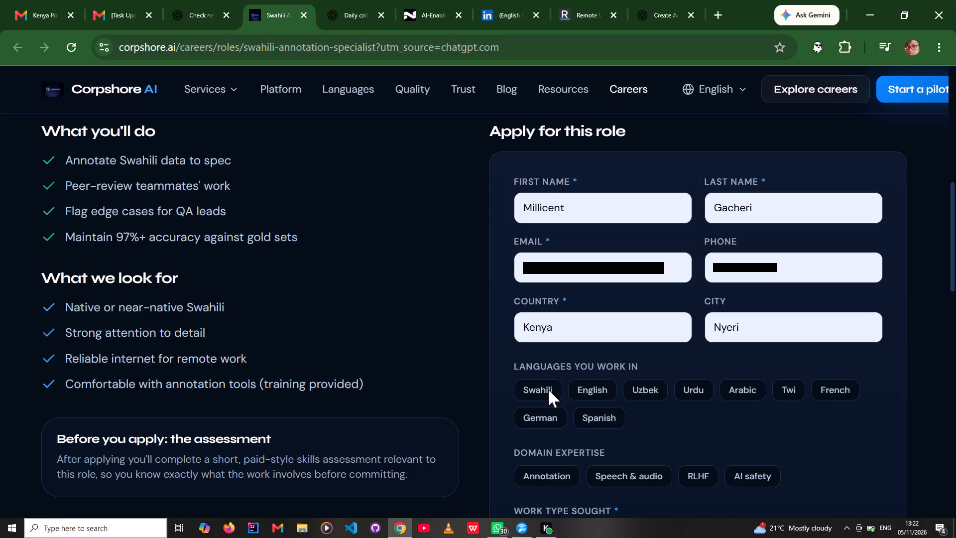
click(590, 390)
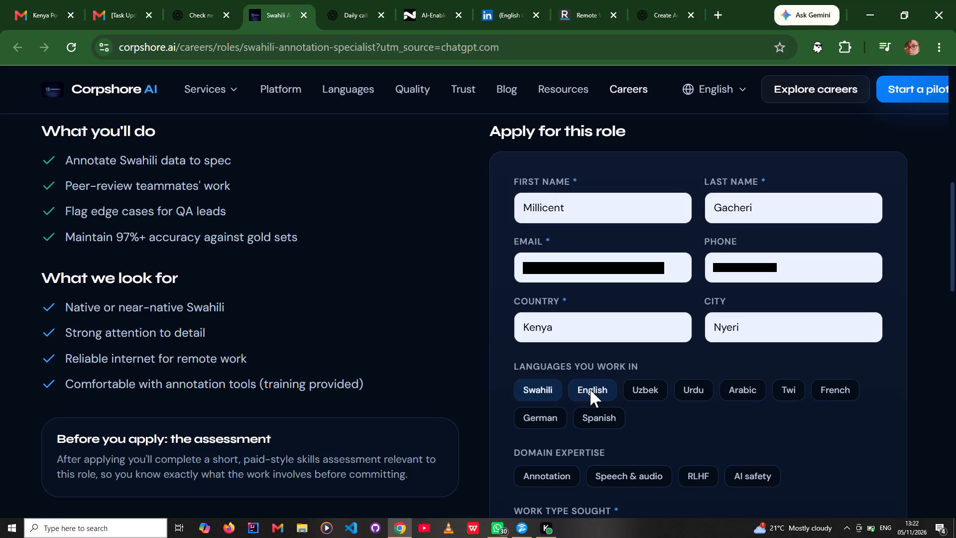
Select Annotation, Speech & audio and AI safety as the domain expertise.
scroll(667, 427, down, 2)
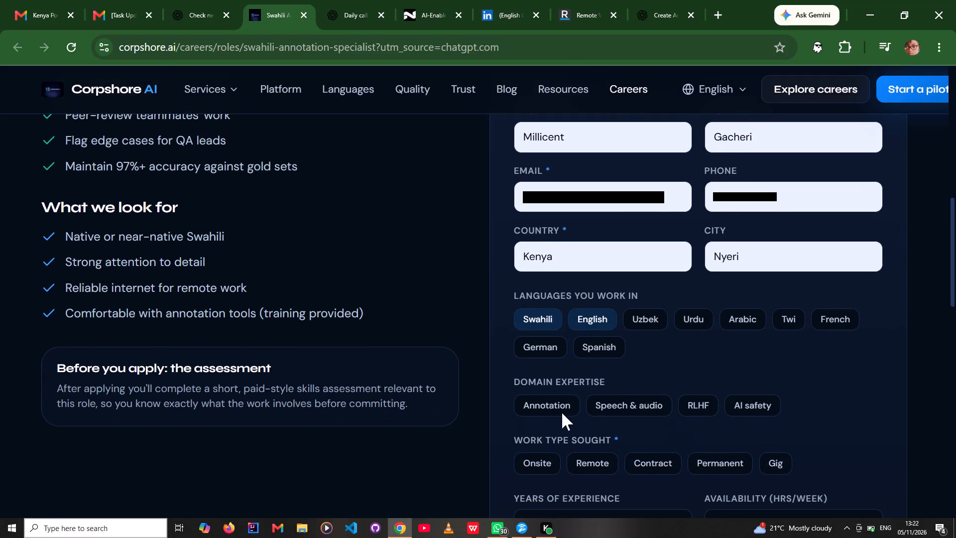
click(552, 399)
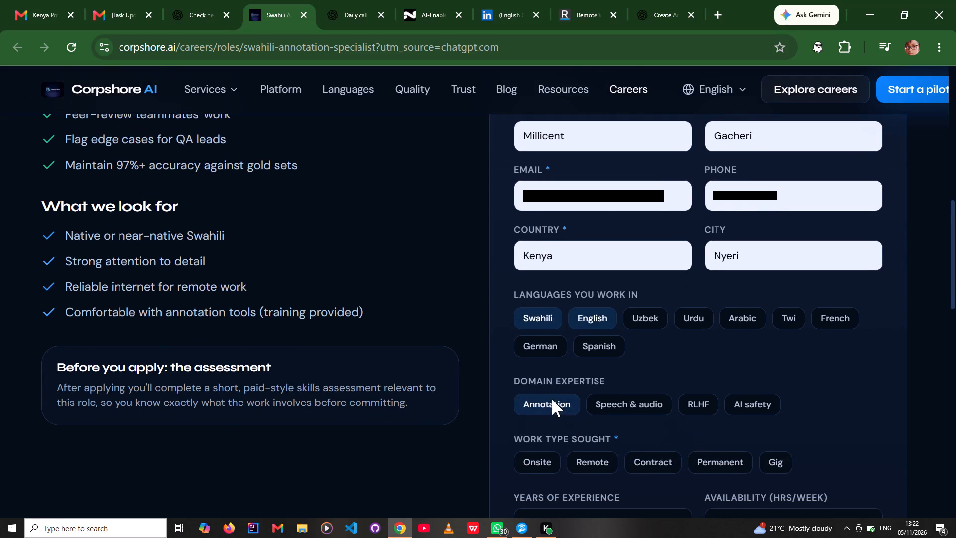
click(632, 402)
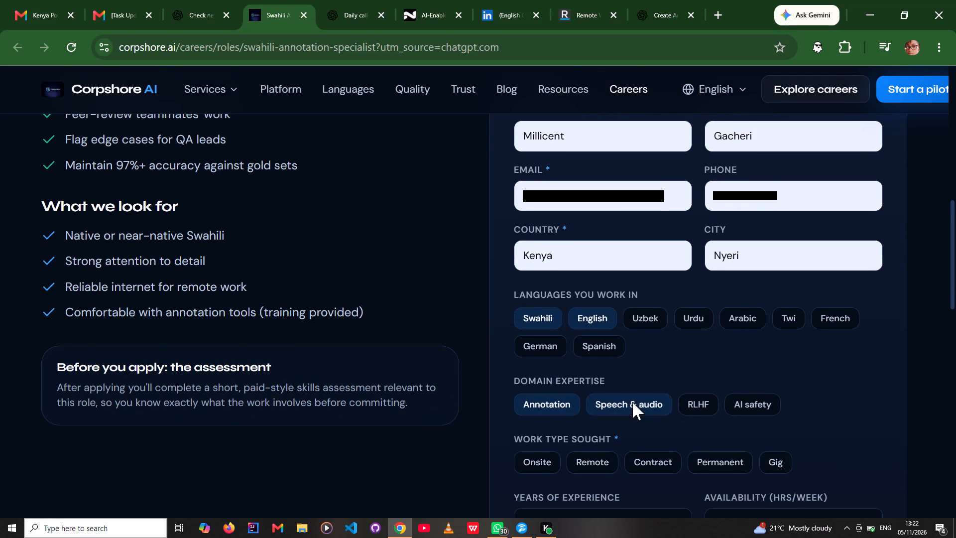
click(753, 401)
Select Onsite, Remote, Contract, Permanent and Gig as the work types sought.
scroll(753, 401, down, 1)
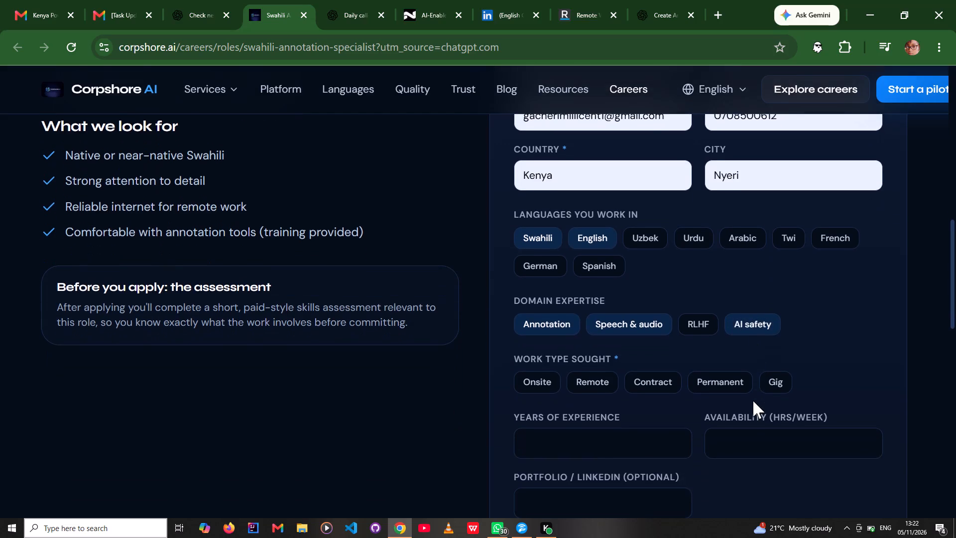
scroll(753, 401, down, 1)
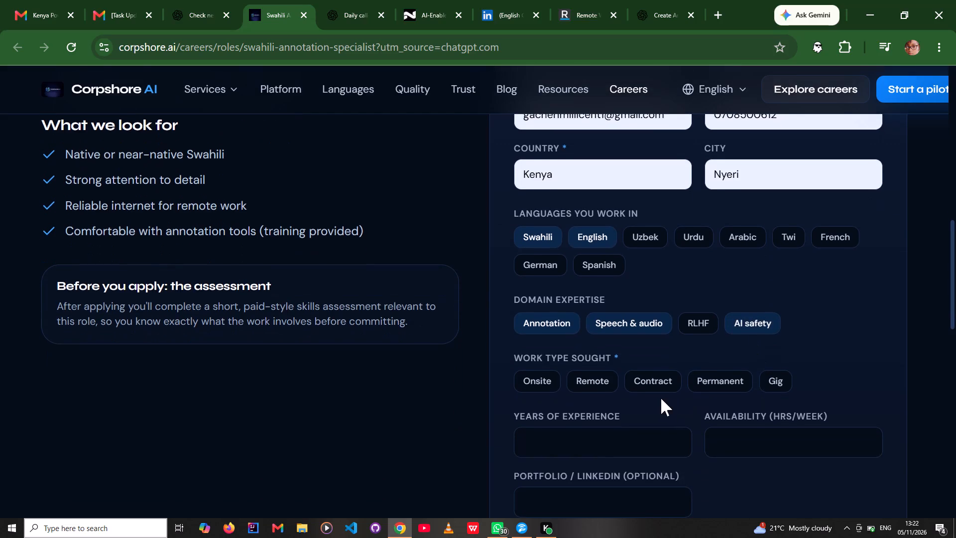
click(601, 379)
click(535, 377)
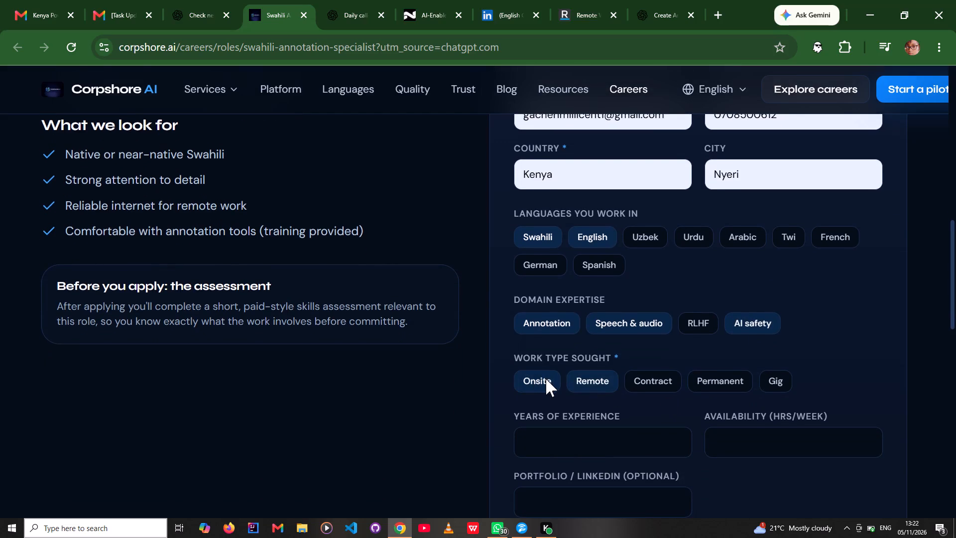
click(653, 377)
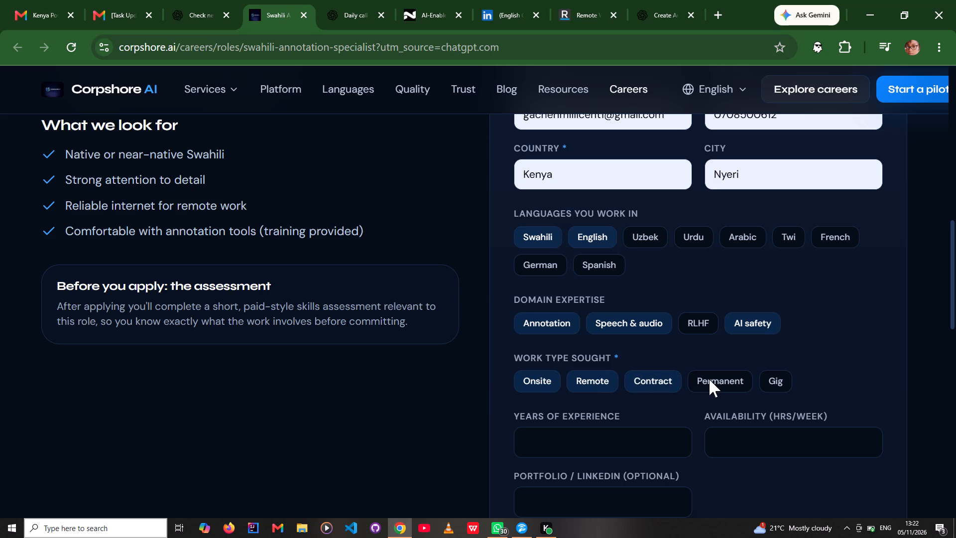
click(709, 379)
click(772, 380)
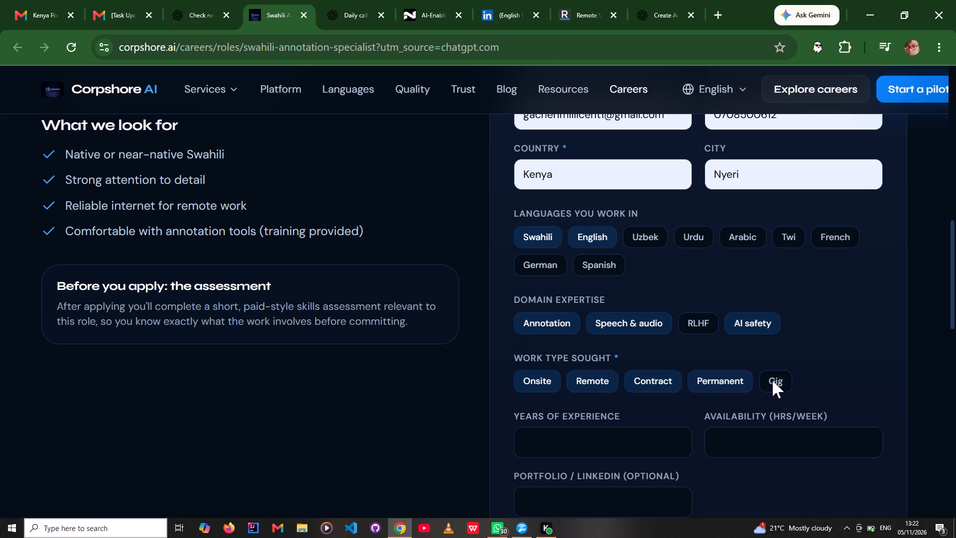
scroll(732, 405, down, 1)
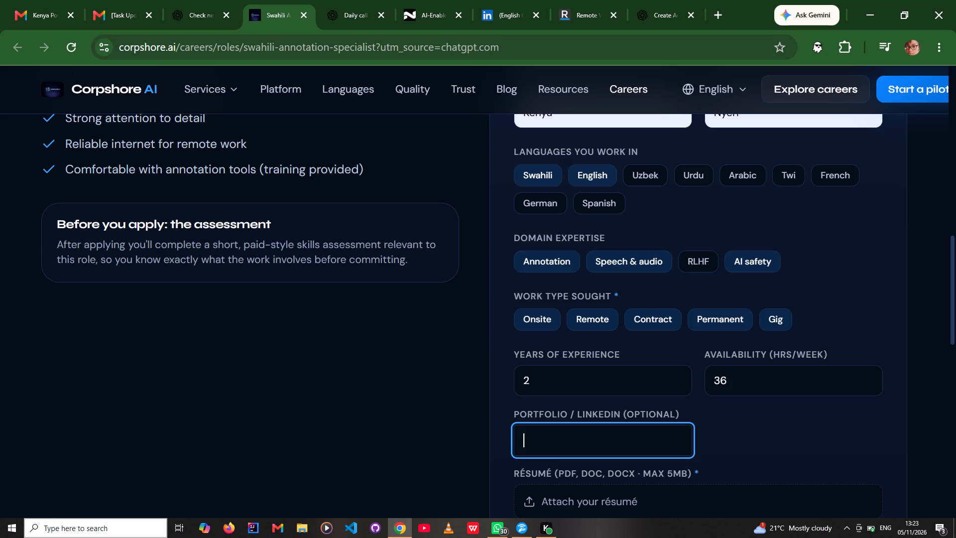
key(n)
text(/A)
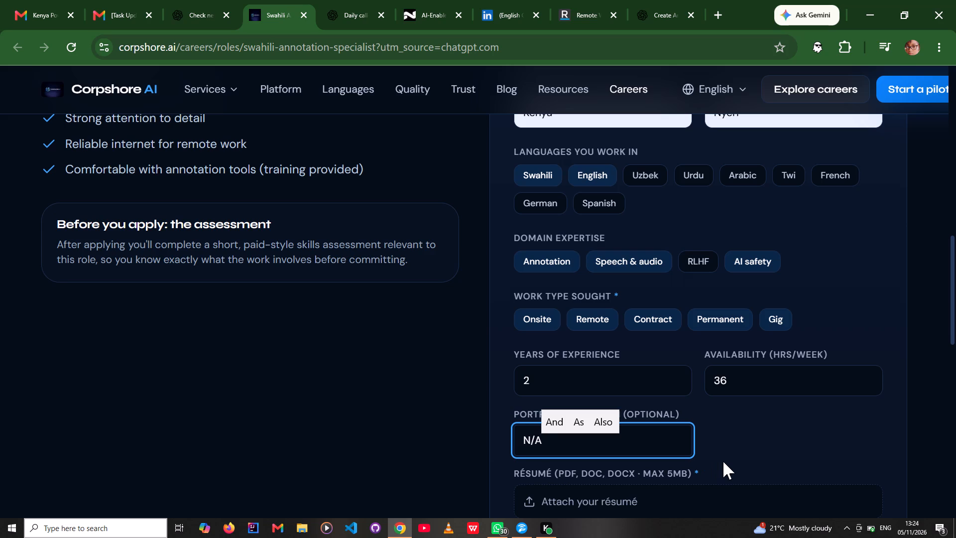
Open the file chooser for attaching the résumé.
scroll(723, 461, down, 1)
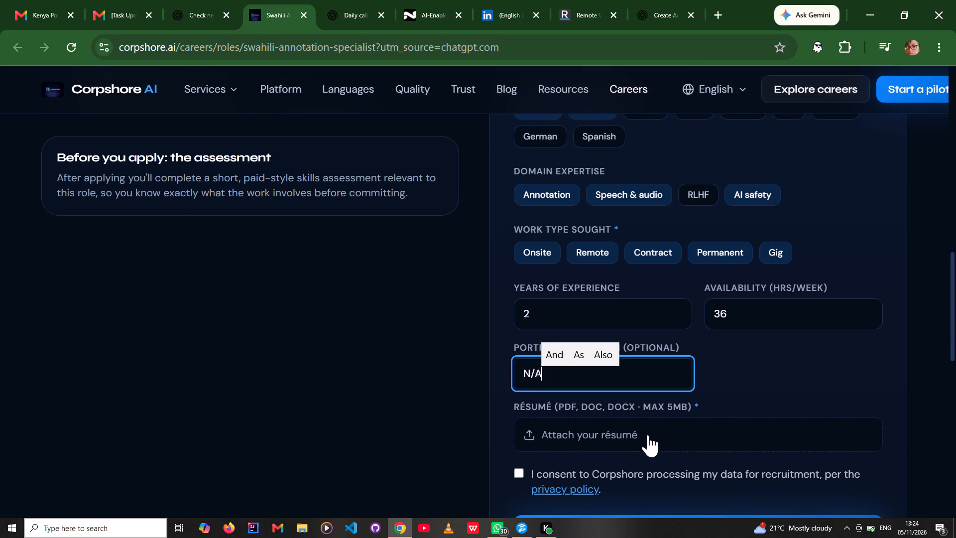
click(647, 434)
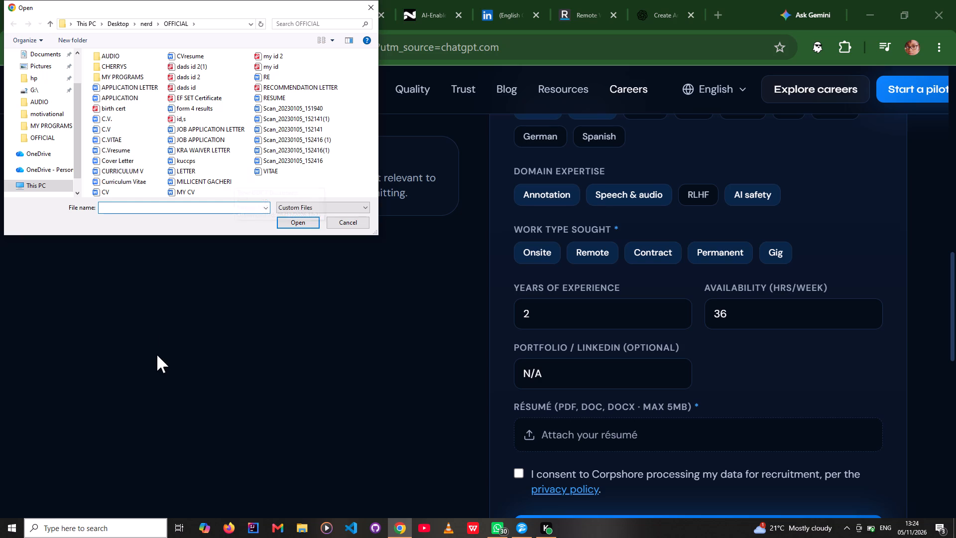
Open the annotation CV named after the applicant from the OFFICIAL folder, review its contents, and close it and the folder window.
double_click(303, 535)
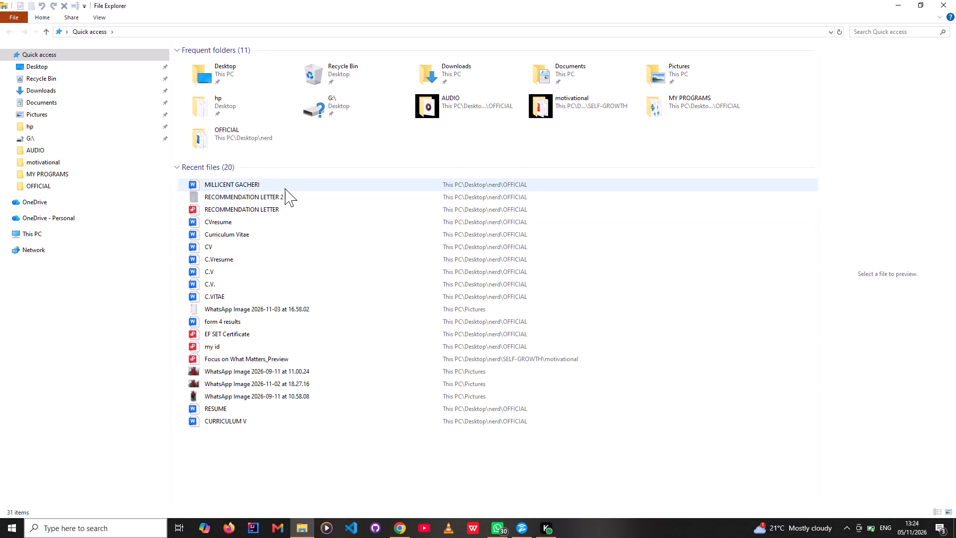
double_click(45, 181)
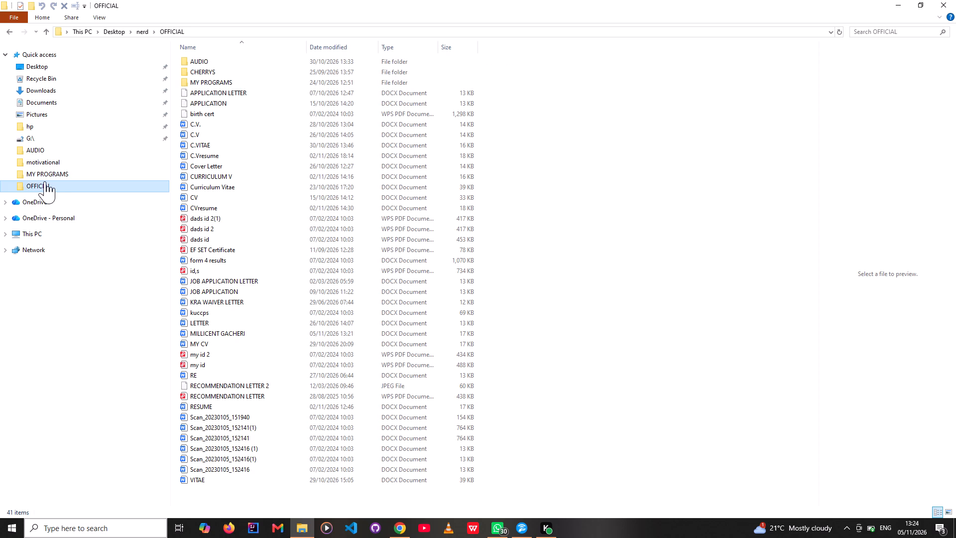
click(126, 185)
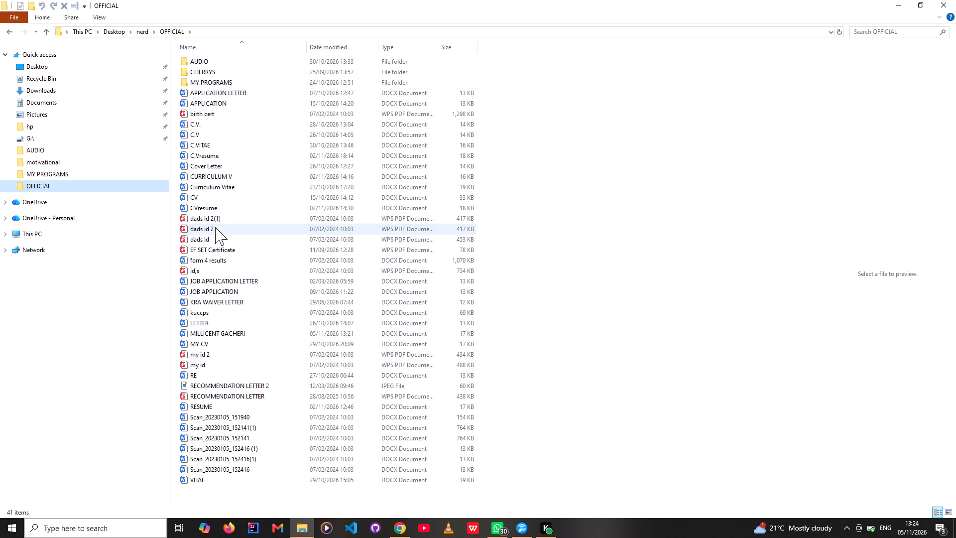
double_click(231, 332)
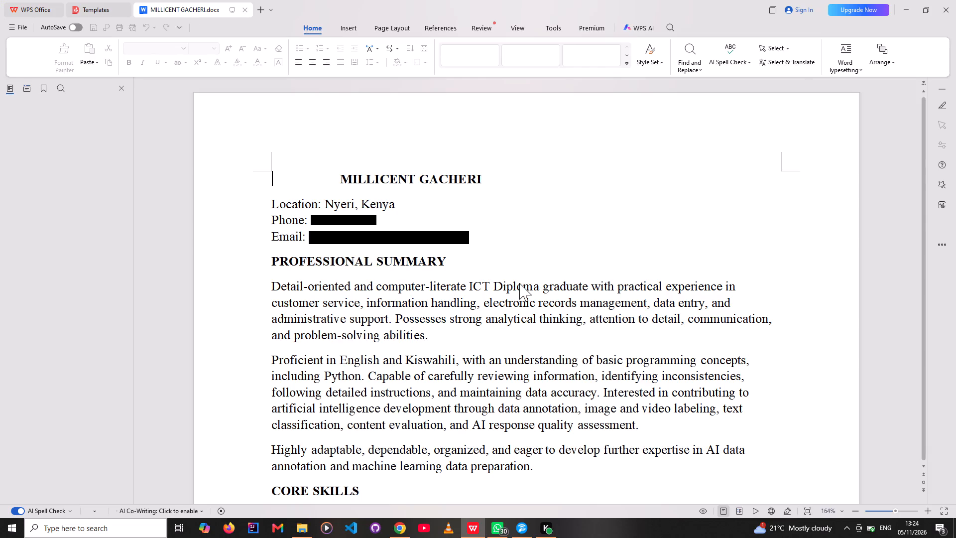
scroll(554, 287, down, 2)
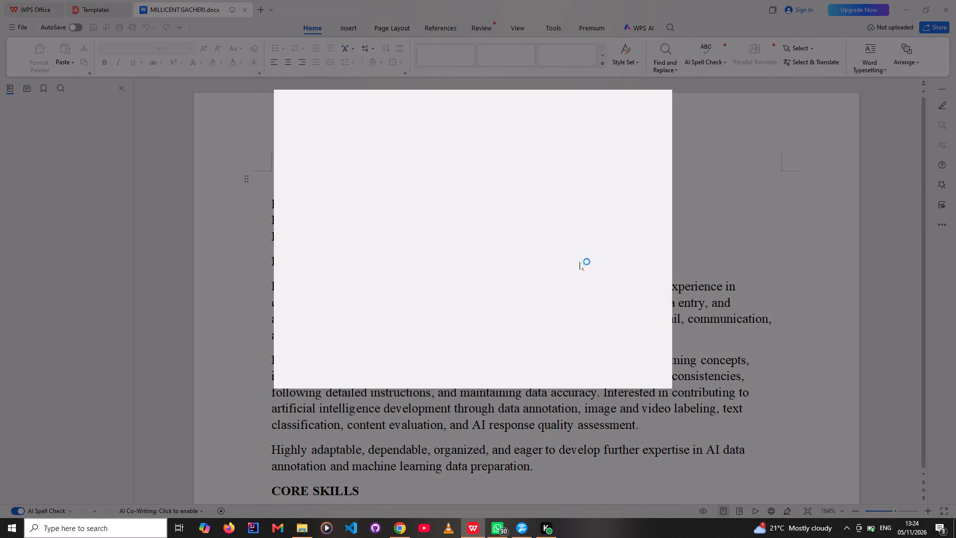
click(663, 98)
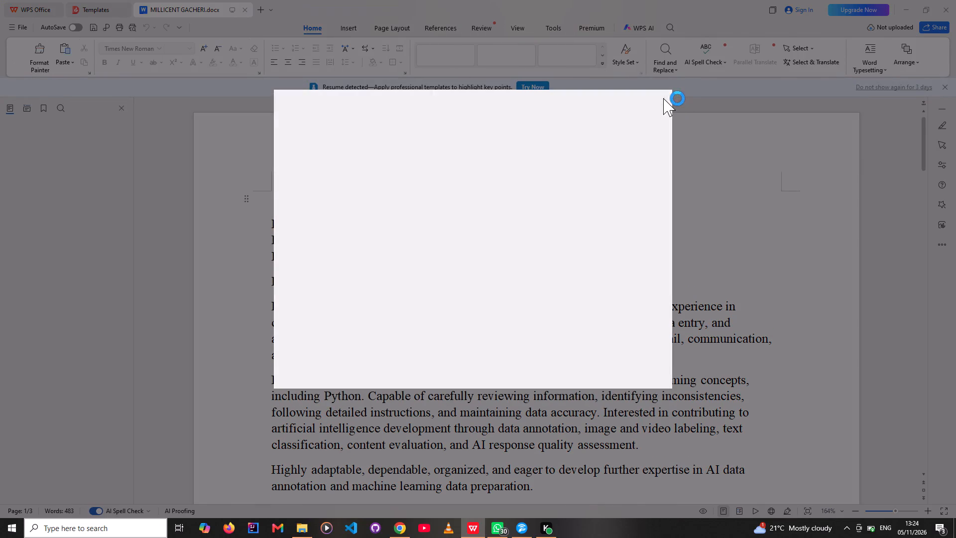
scroll(551, 295, down, 2)
scroll(551, 295, up, 1)
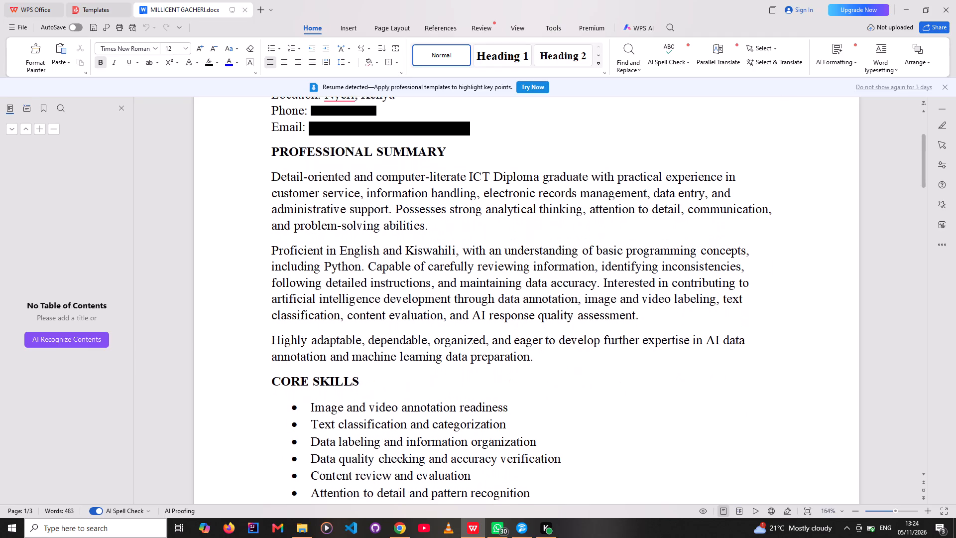
scroll(551, 295, up, 1)
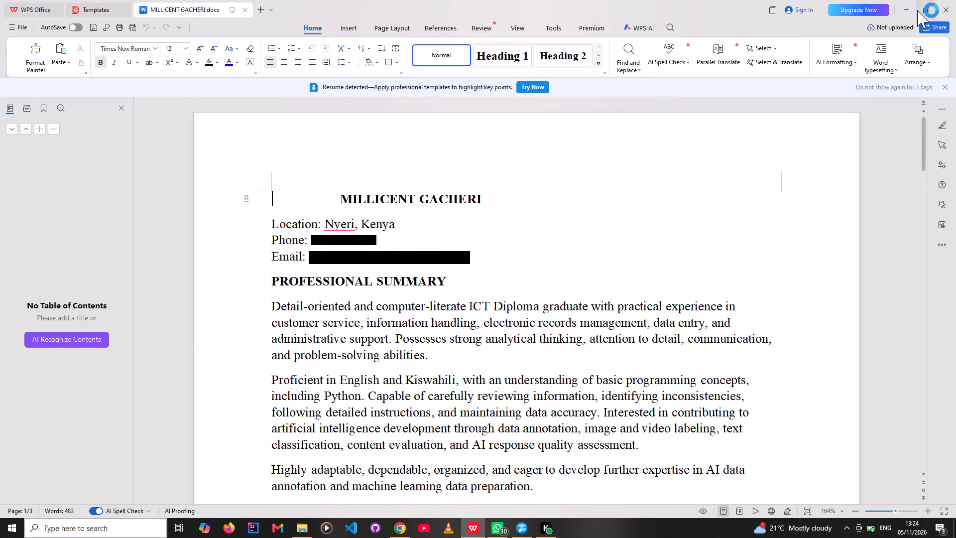
click(946, 9)
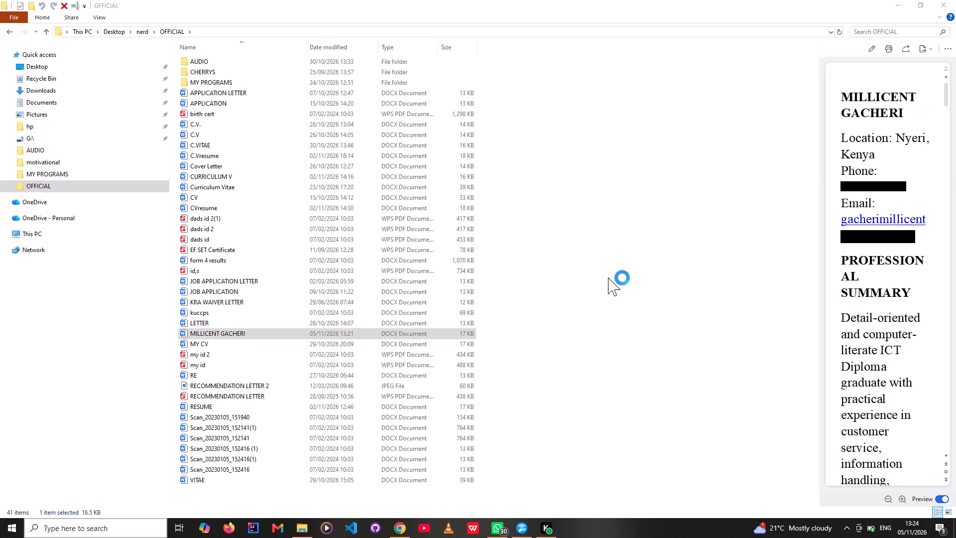
click(948, 5)
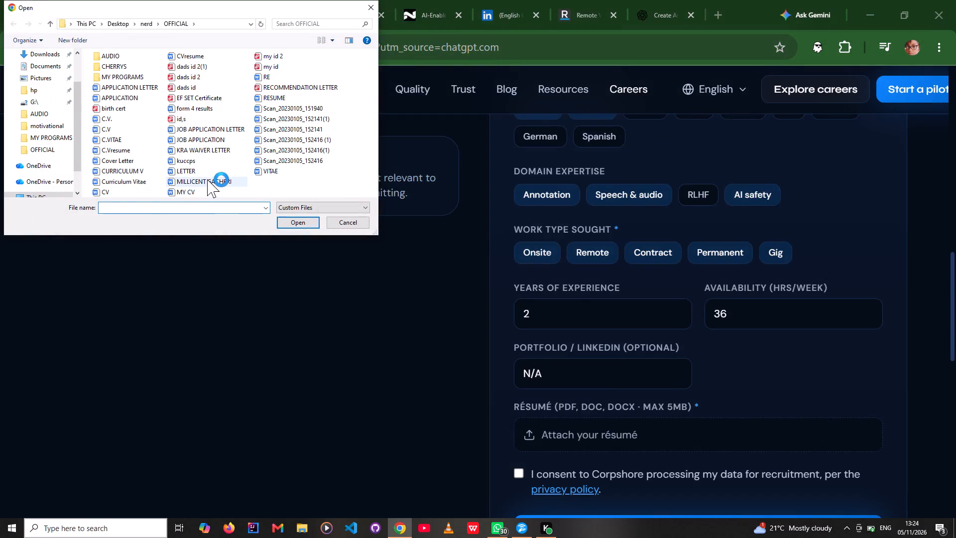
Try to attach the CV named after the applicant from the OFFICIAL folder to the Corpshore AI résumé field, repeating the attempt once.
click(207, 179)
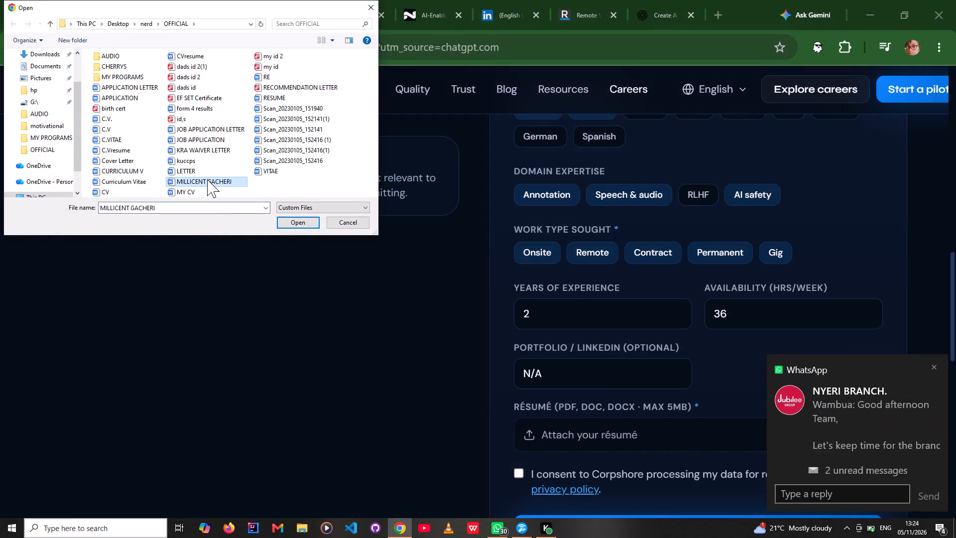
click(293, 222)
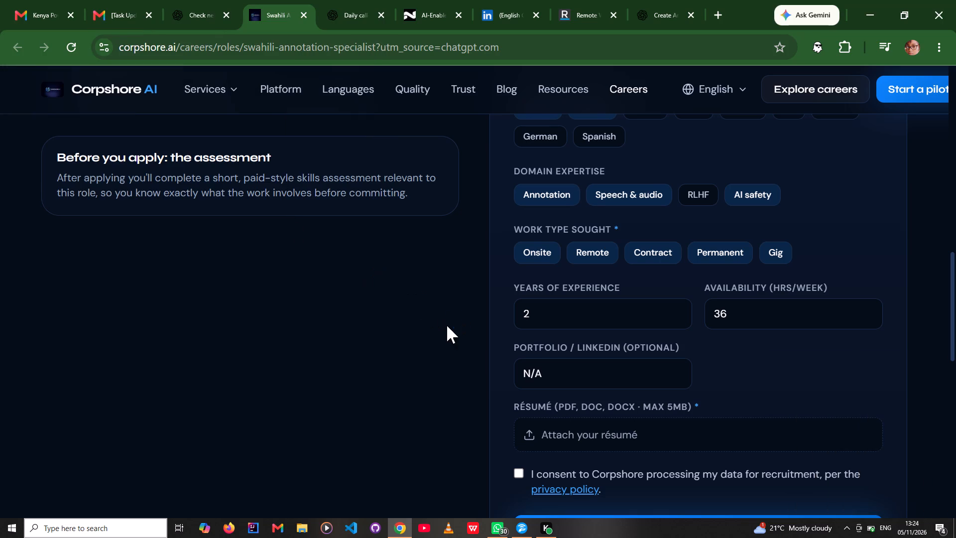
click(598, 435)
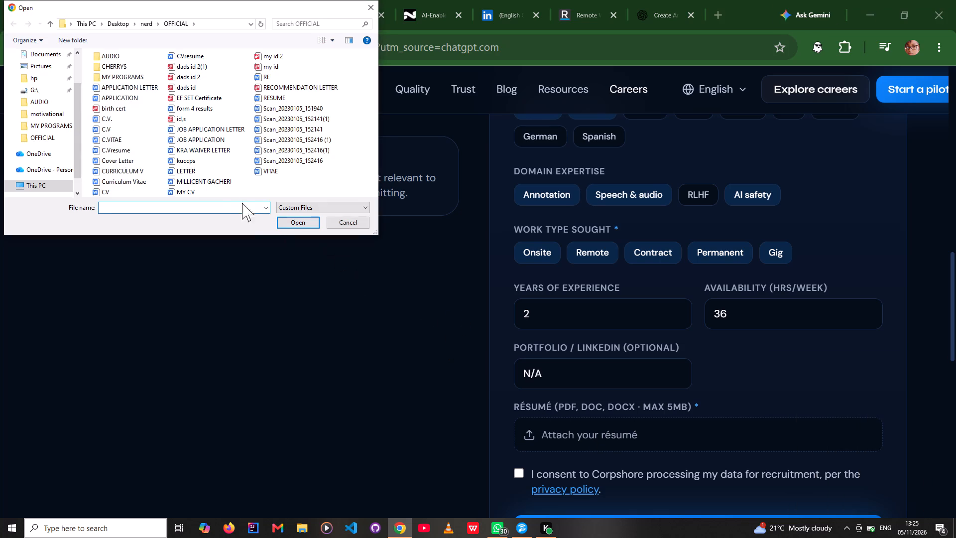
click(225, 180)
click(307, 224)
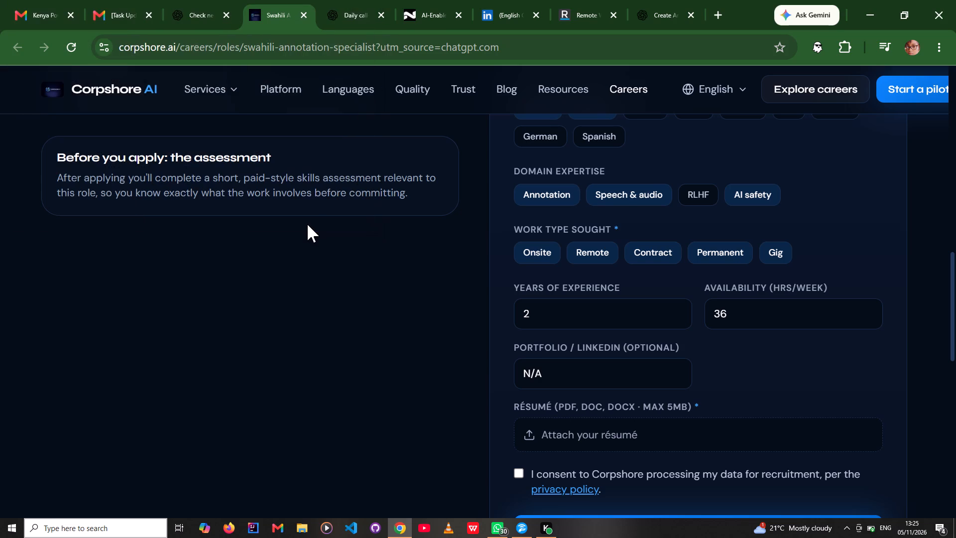
Give consent for Corpshore to process the applicant's data for recruitment.
scroll(570, 404, down, 1)
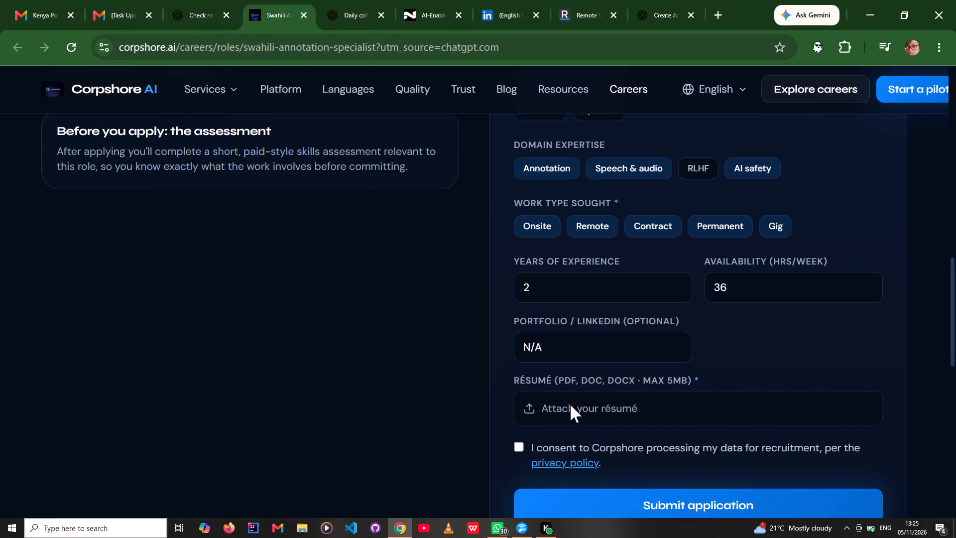
scroll(570, 404, down, 1)
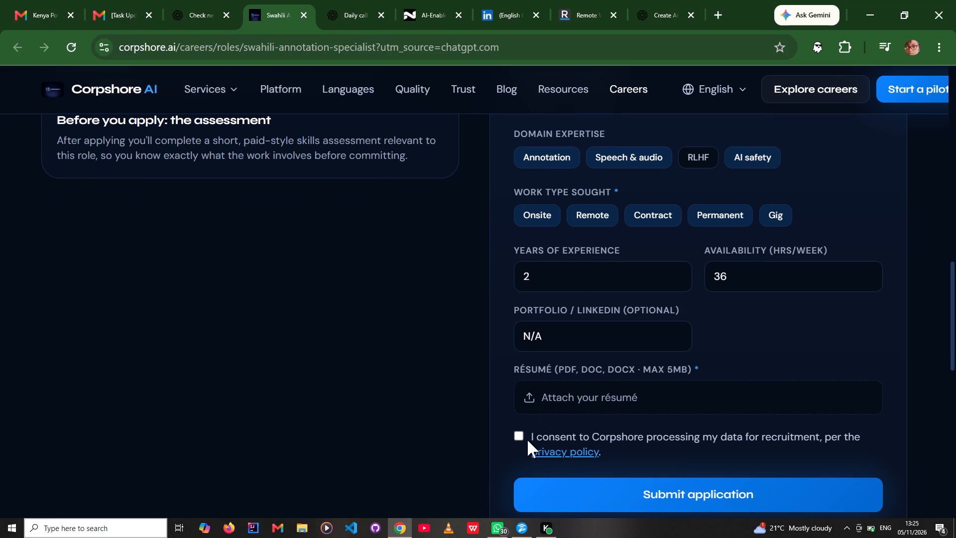
click(514, 434)
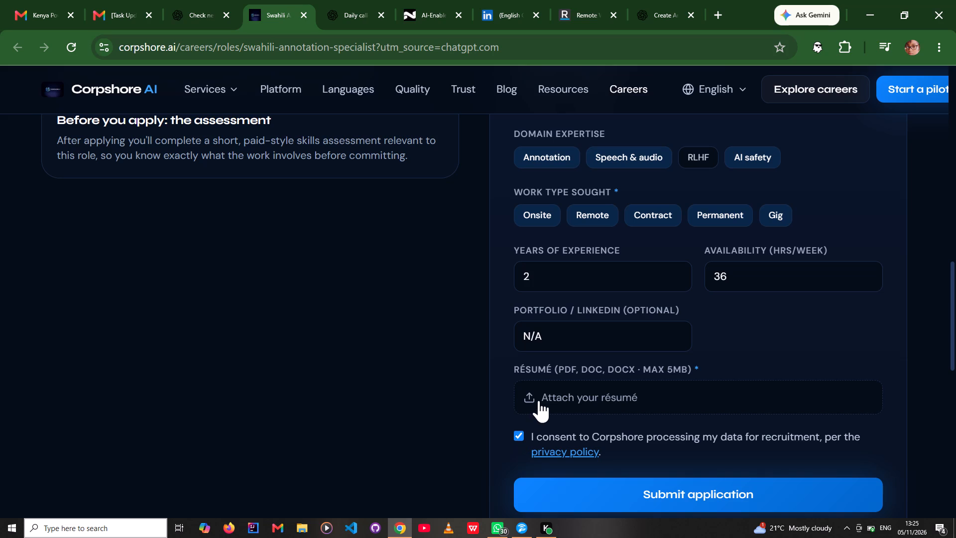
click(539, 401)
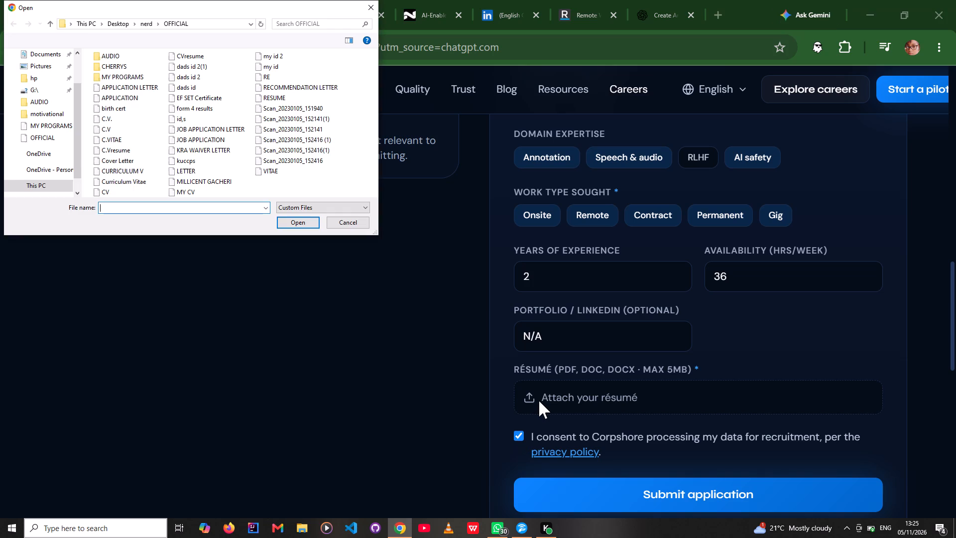
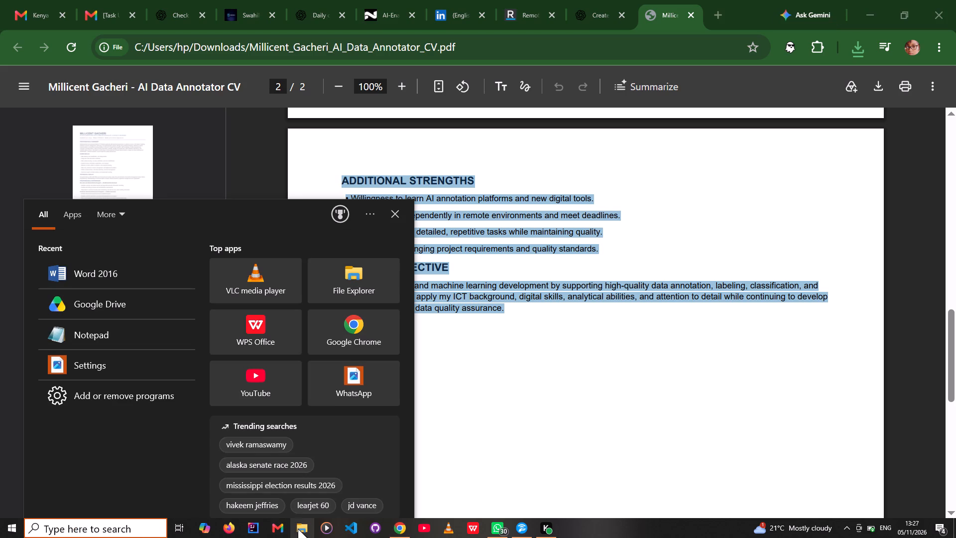
click(304, 526)
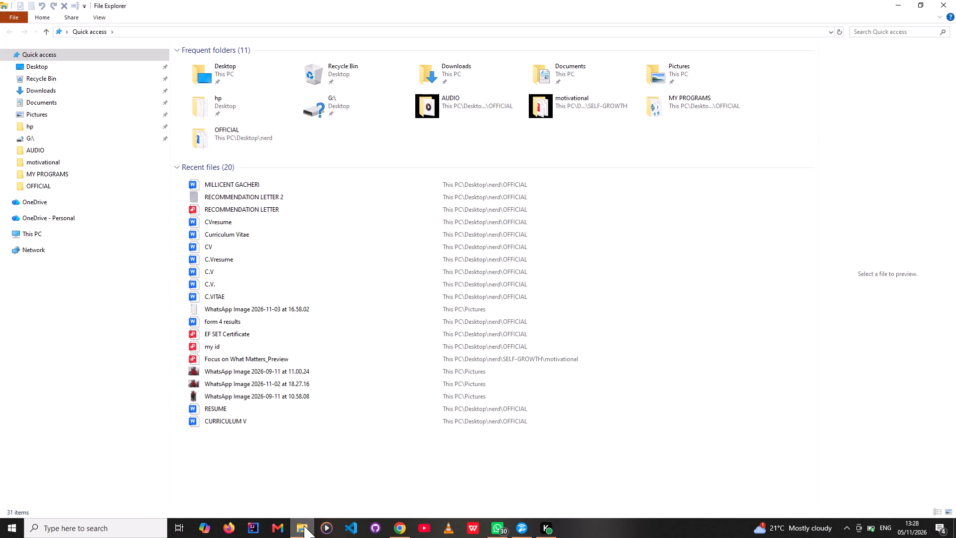
double_click(271, 184)
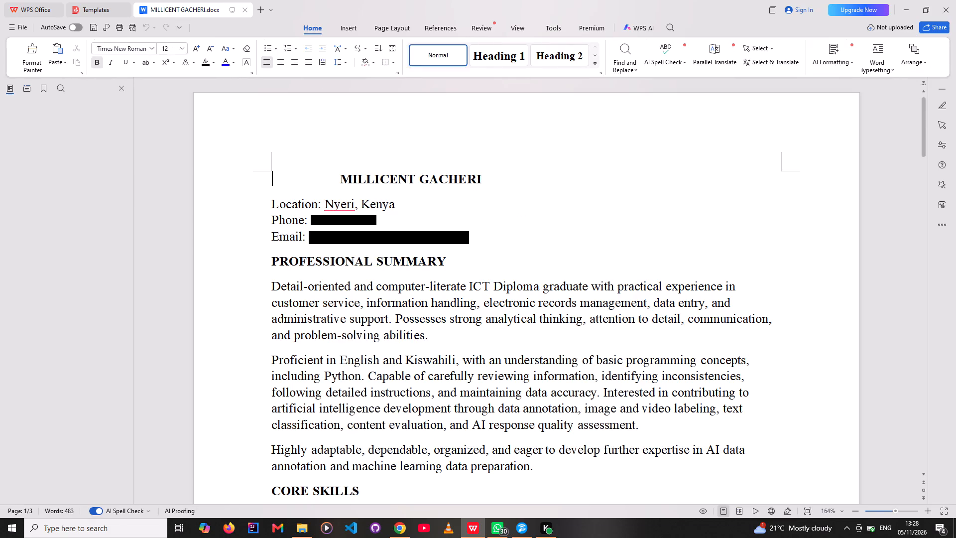
key(ctrl+a)
key(BackSpace)
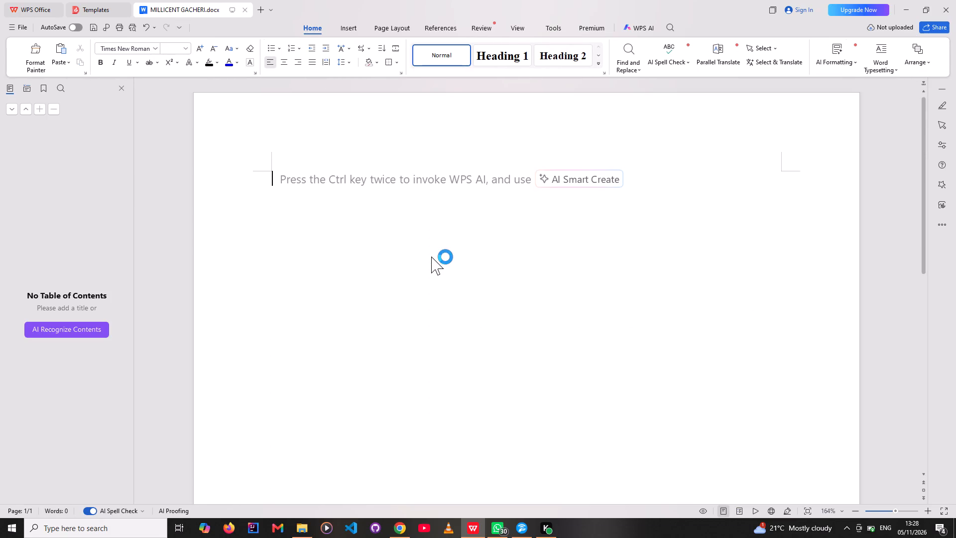
key(ctrl+v)
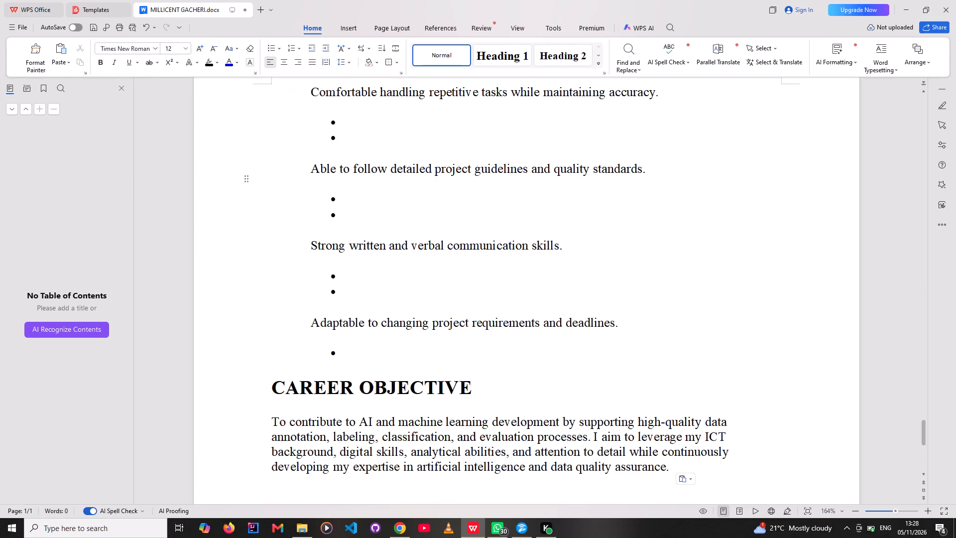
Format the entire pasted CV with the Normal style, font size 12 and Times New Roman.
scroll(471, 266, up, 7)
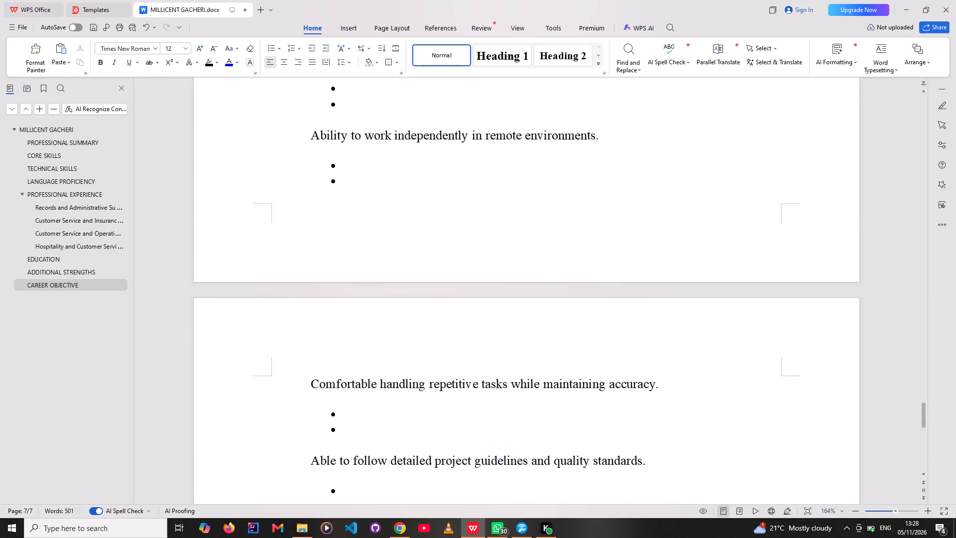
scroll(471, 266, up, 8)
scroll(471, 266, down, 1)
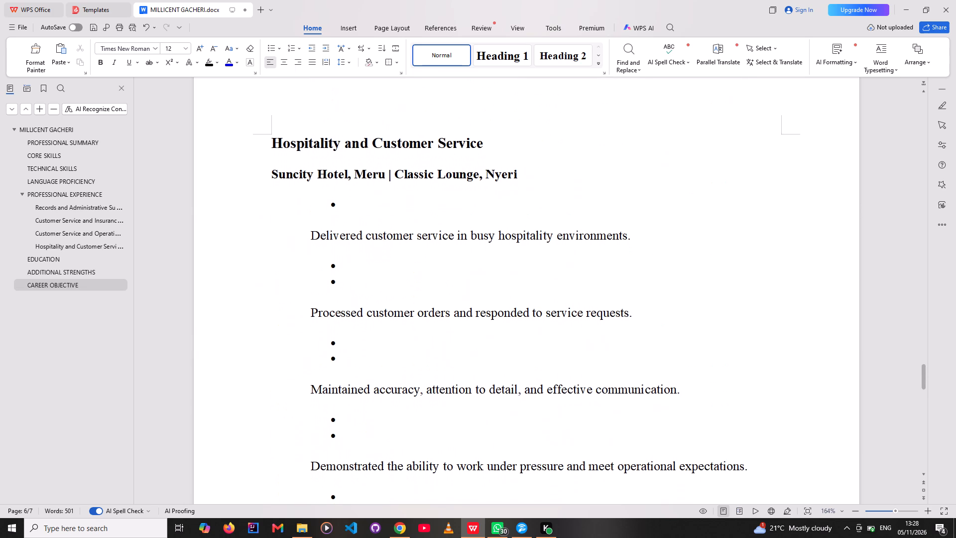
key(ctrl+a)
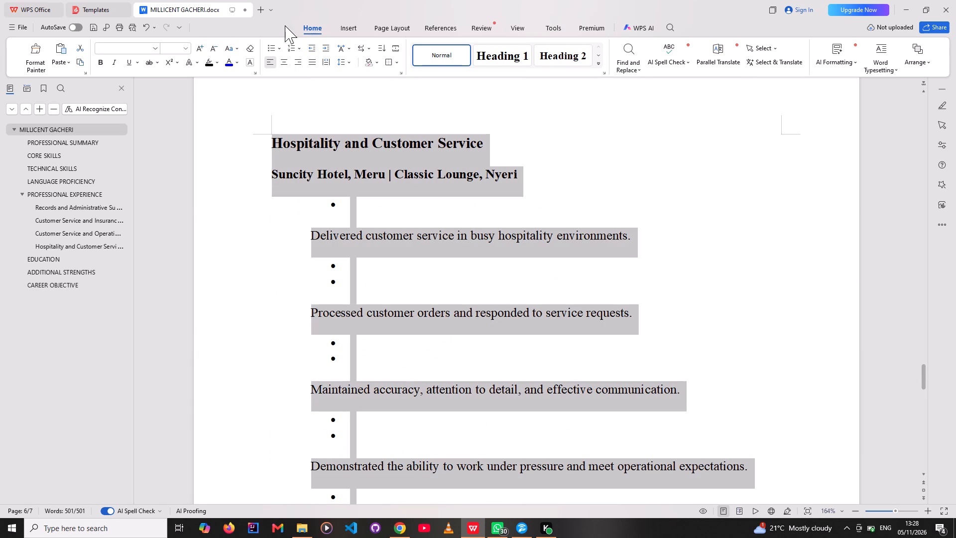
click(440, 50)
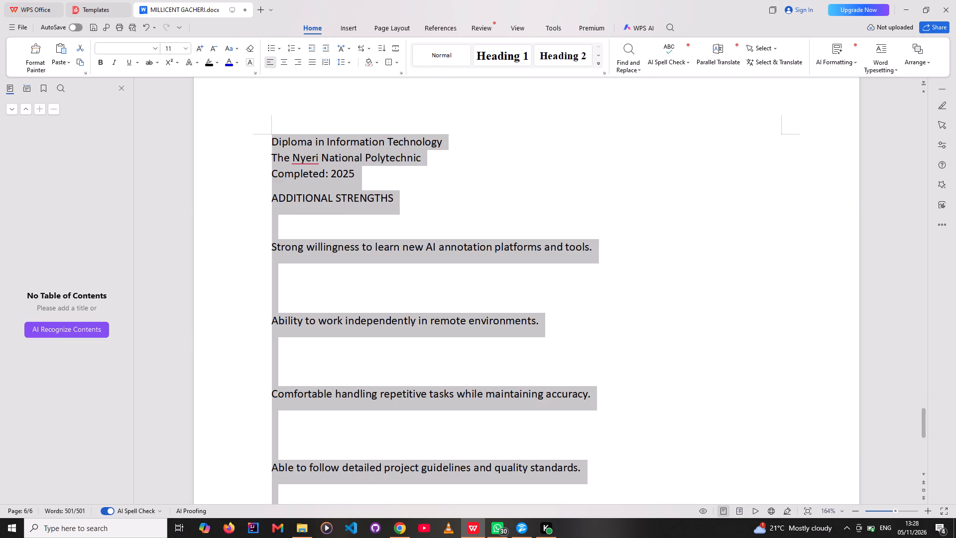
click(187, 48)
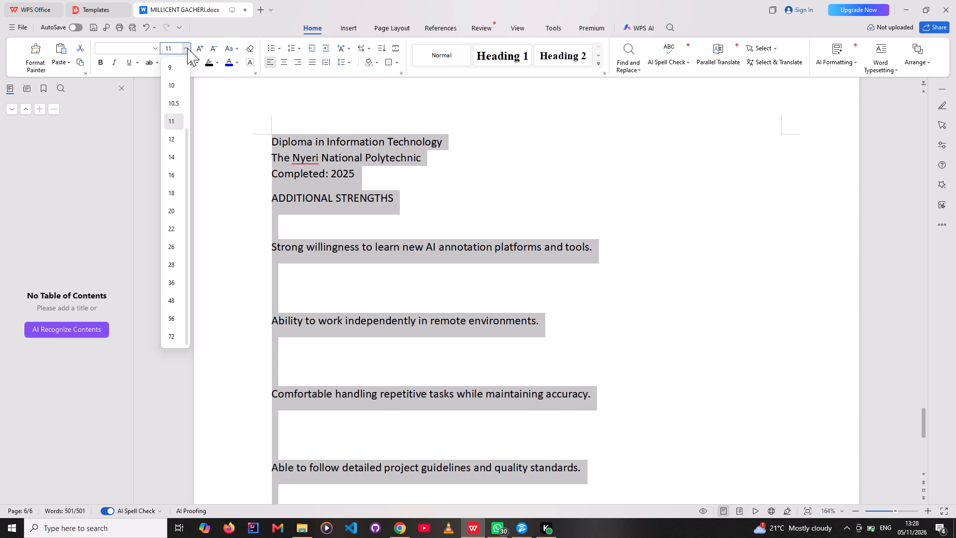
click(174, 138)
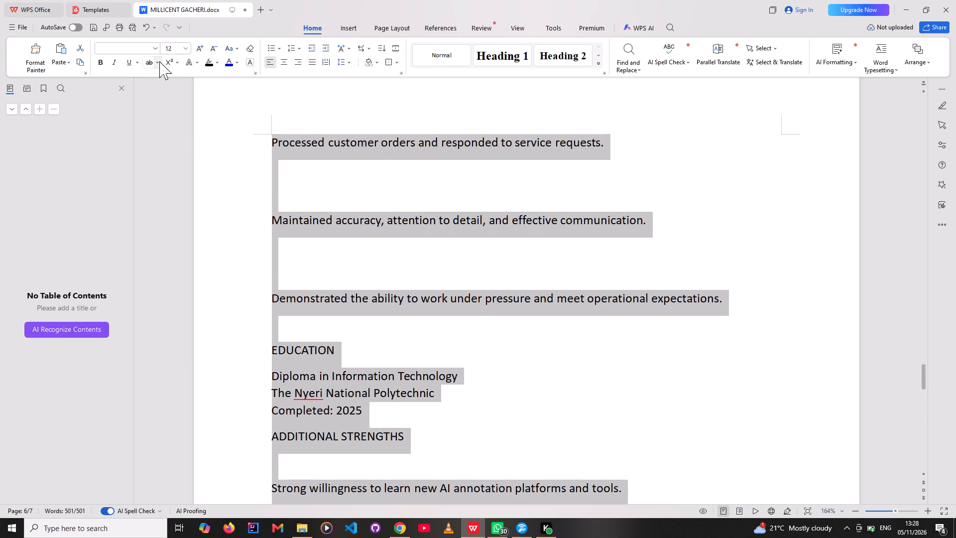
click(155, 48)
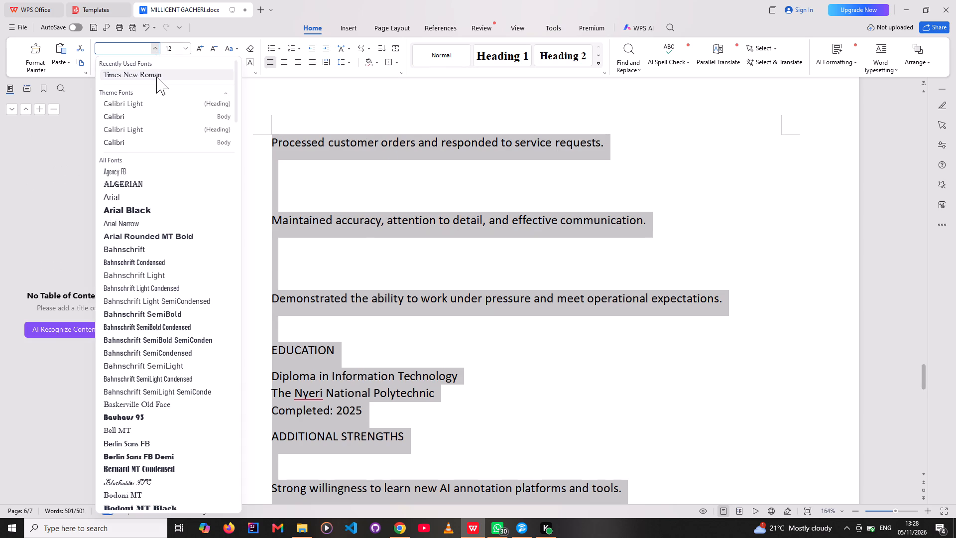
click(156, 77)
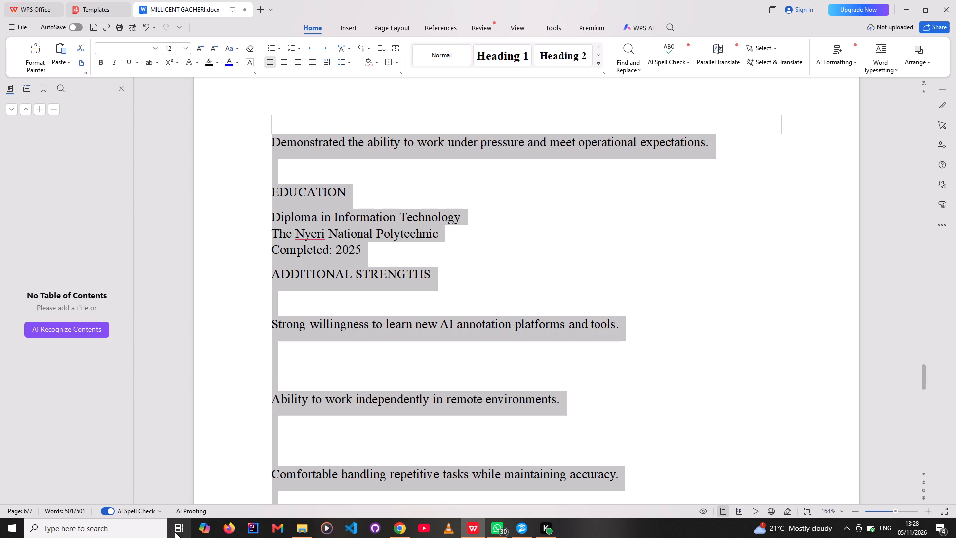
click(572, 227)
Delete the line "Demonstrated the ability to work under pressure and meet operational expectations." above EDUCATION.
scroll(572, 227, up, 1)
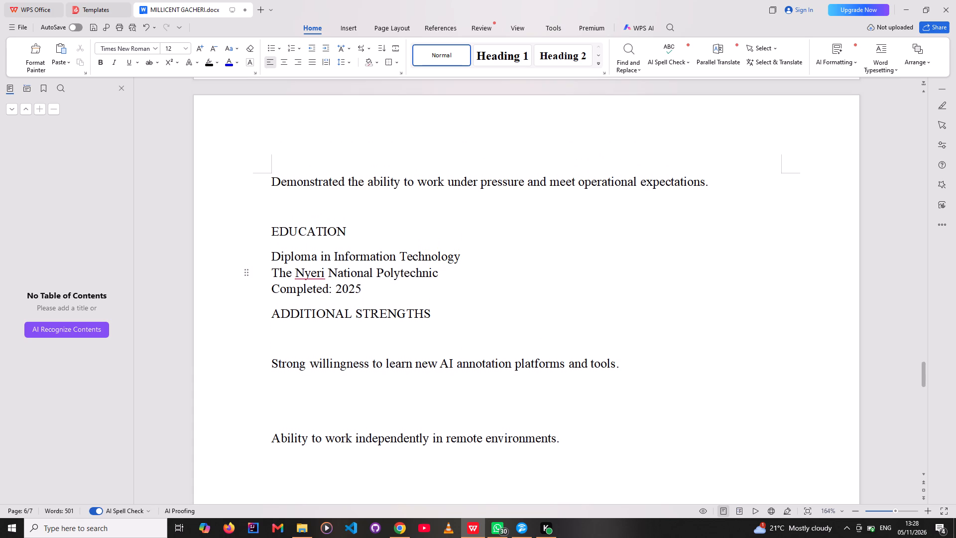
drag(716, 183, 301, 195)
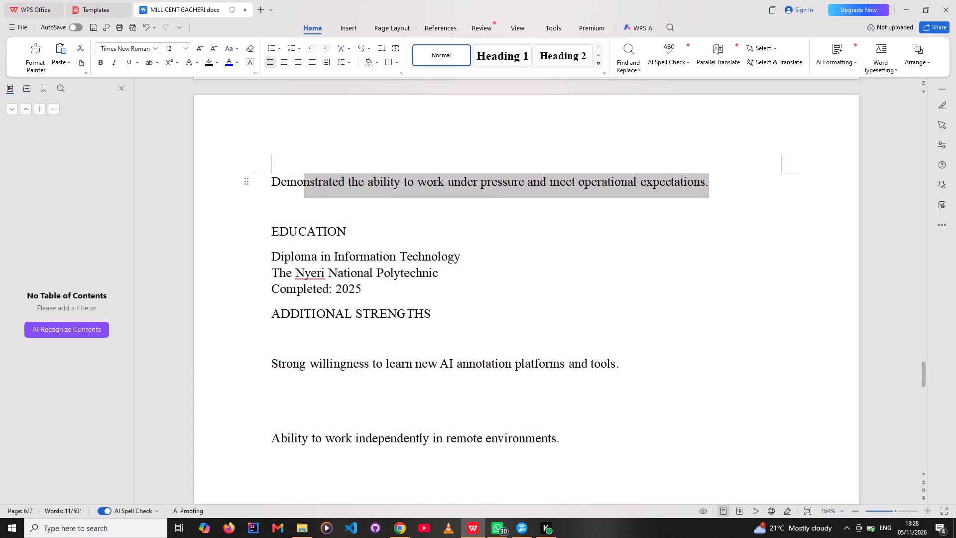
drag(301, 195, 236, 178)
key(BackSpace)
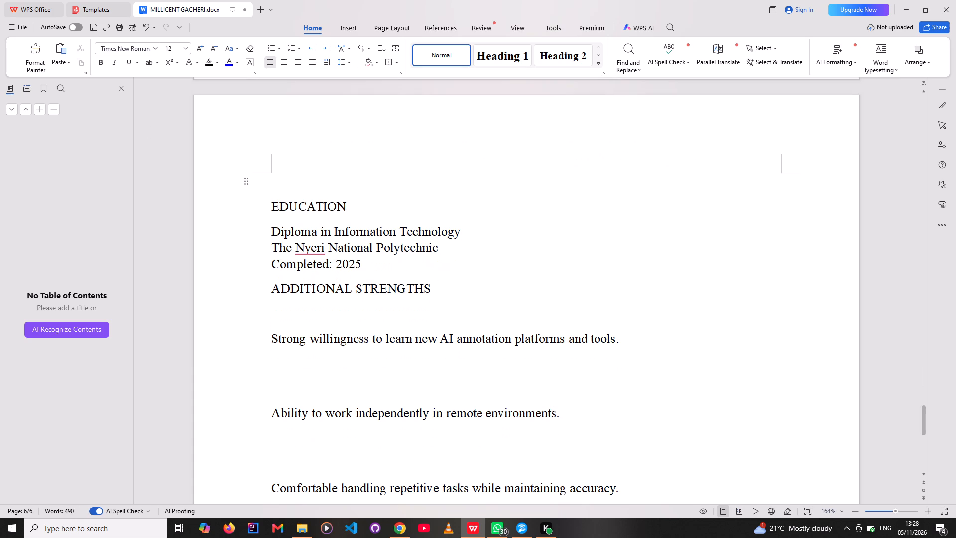
Review the layout and spacing of the reformatted CV from the education section back through the customer service experience.
scroll(295, 168, down, 1)
scroll(295, 168, up, 1)
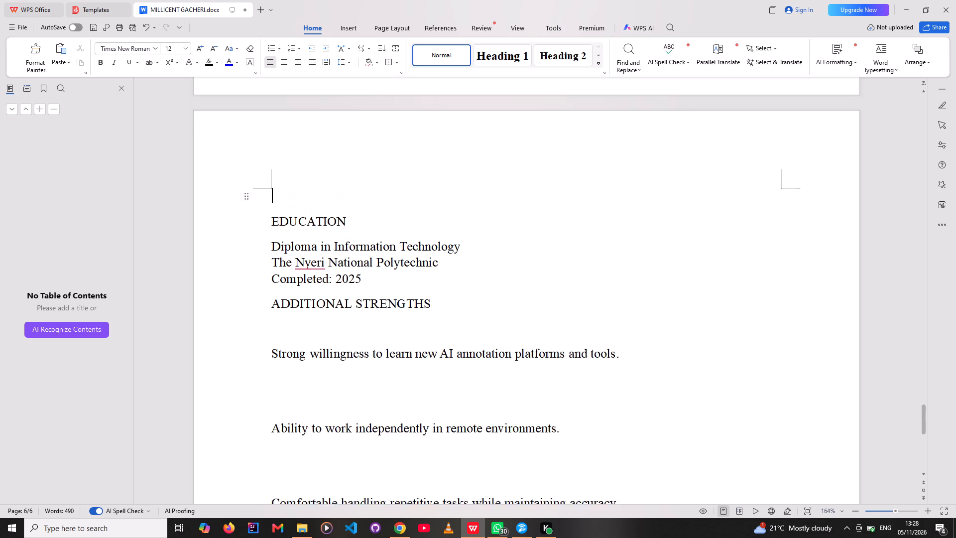
scroll(298, 174, up, 1)
right_click(298, 174)
scroll(300, 222, up, 1)
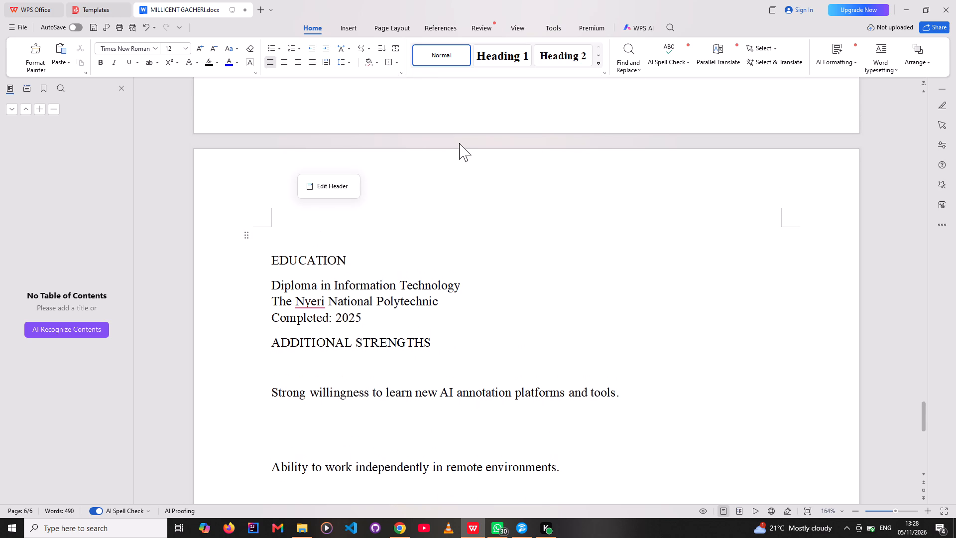
scroll(459, 143, up, 8)
right_click(459, 146)
scroll(457, 190, up, 1)
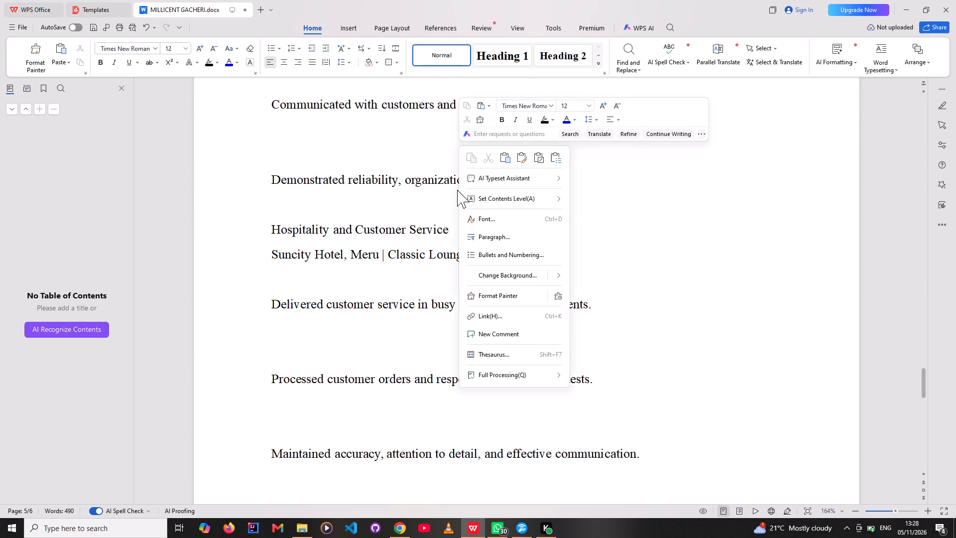
scroll(457, 190, up, 3)
scroll(456, 265, up, 2)
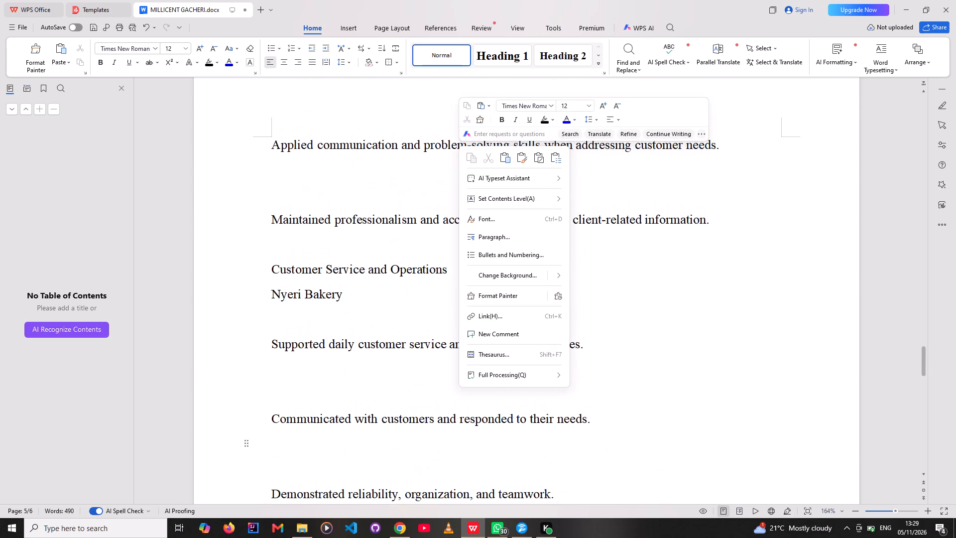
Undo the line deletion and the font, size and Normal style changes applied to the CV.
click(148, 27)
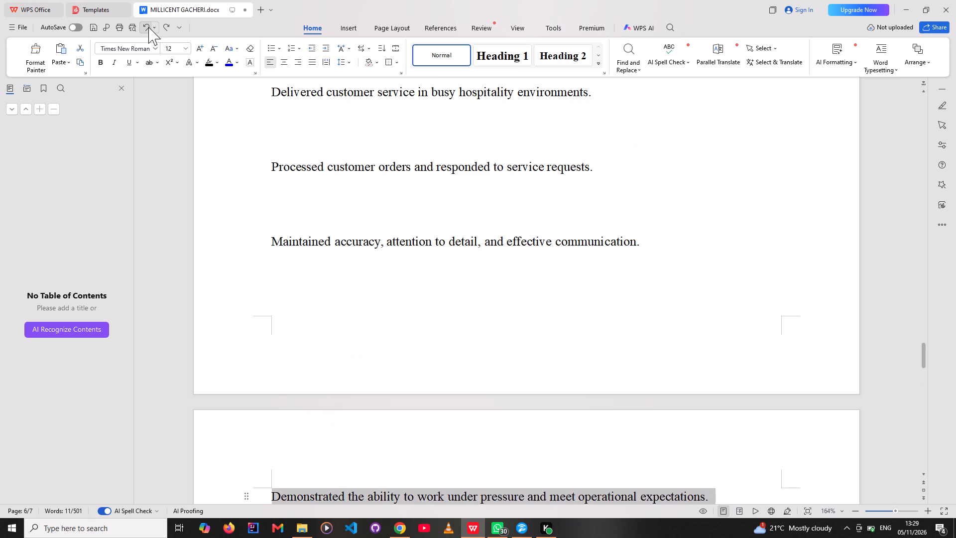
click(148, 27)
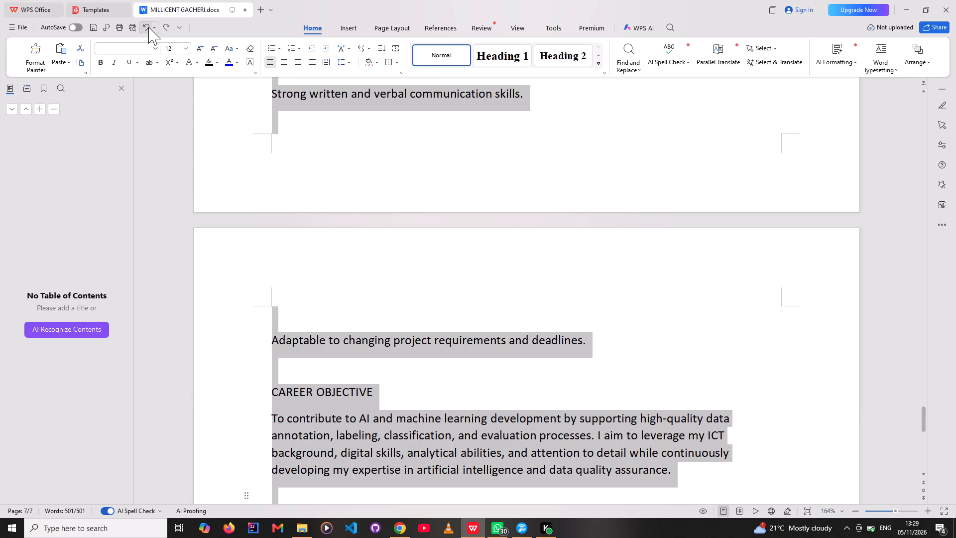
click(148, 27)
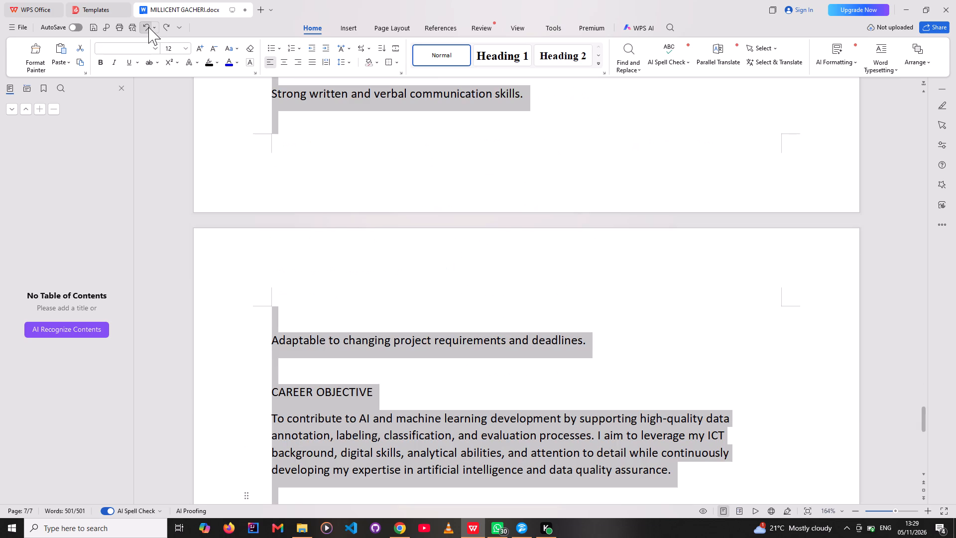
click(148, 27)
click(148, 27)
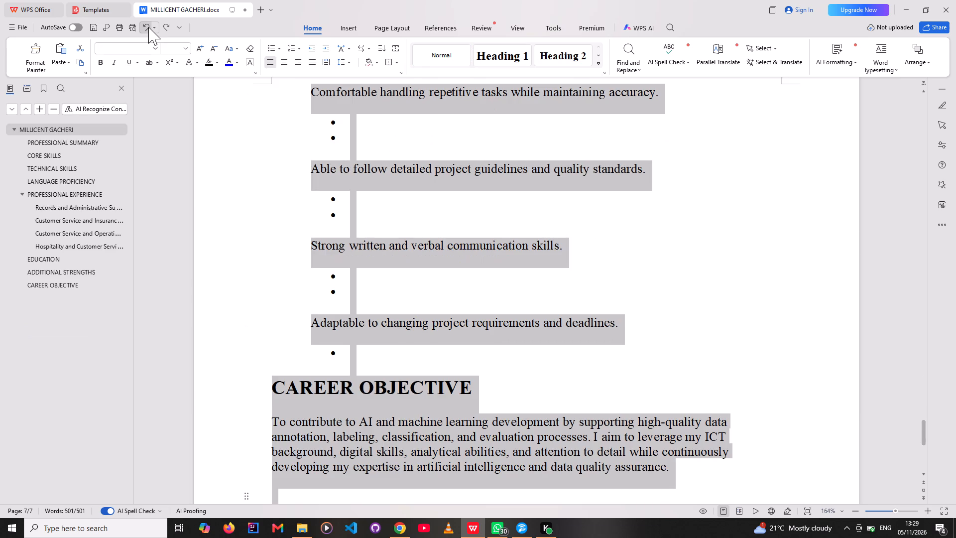
Undo the paste that replaced the CV's original text and deselect the content.
click(148, 27)
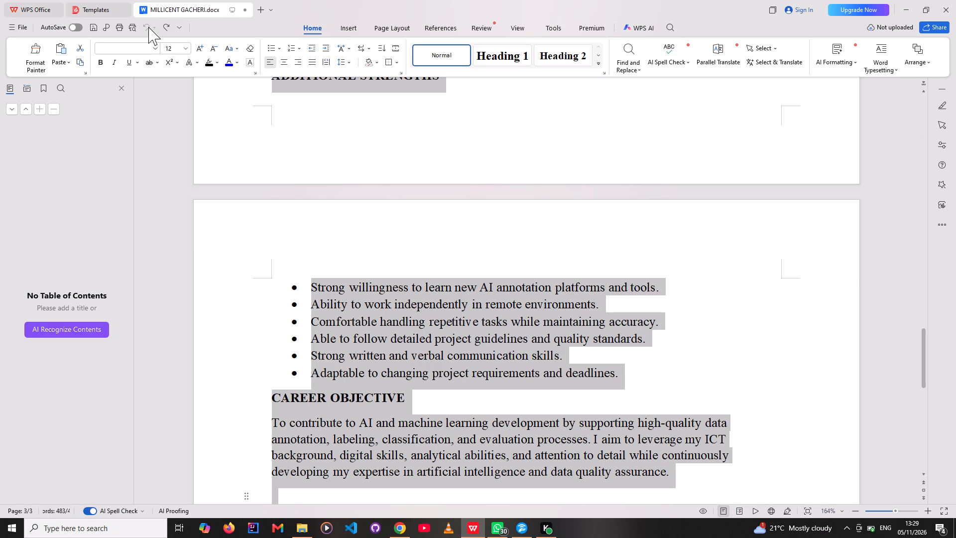
click(447, 154)
scroll(447, 154, up, 3)
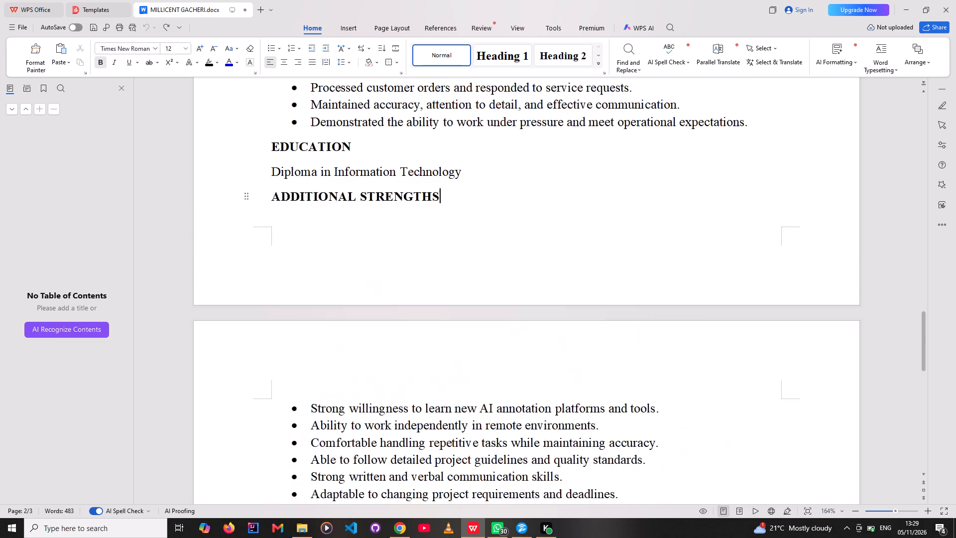
scroll(447, 154, up, 7)
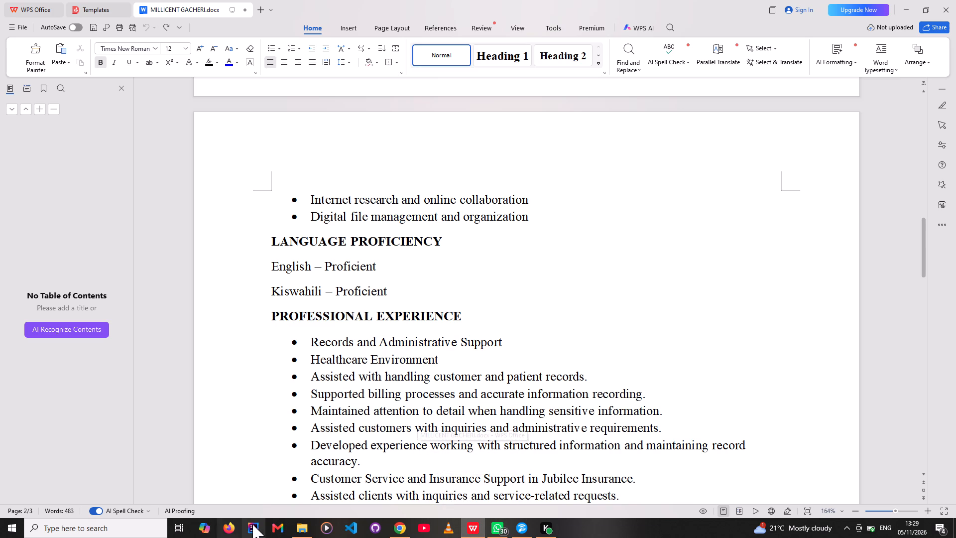
Switch to Chrome and read the AI Data Annotator CV PDF from Additional Strengths back to the header, comparing its experience and skills sections.
click(398, 526)
click(525, 402)
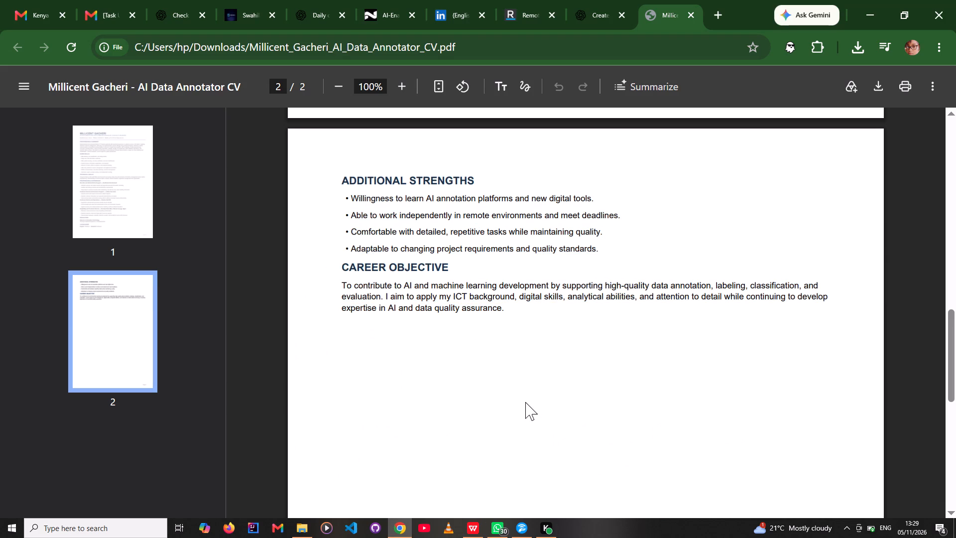
scroll(525, 402, up, 2)
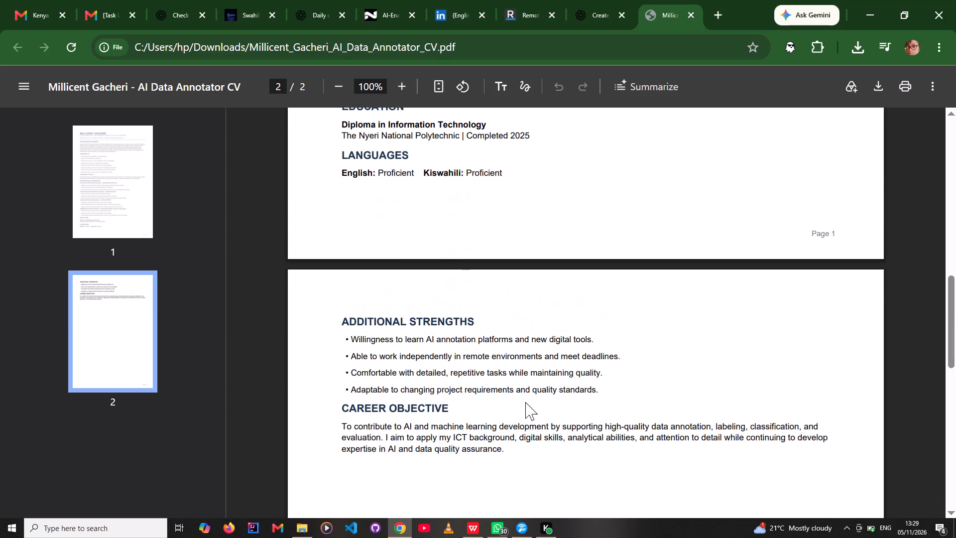
scroll(525, 405, up, 2)
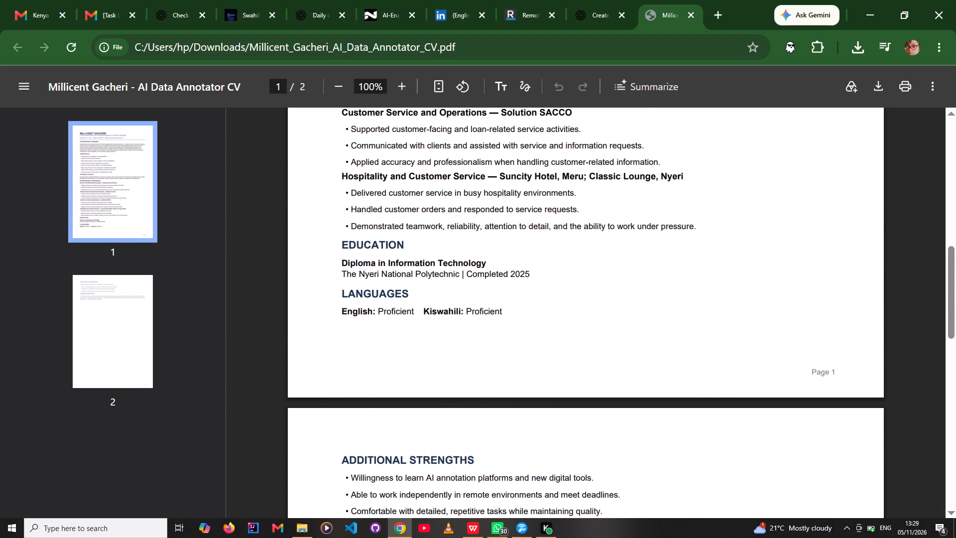
scroll(525, 405, up, 2)
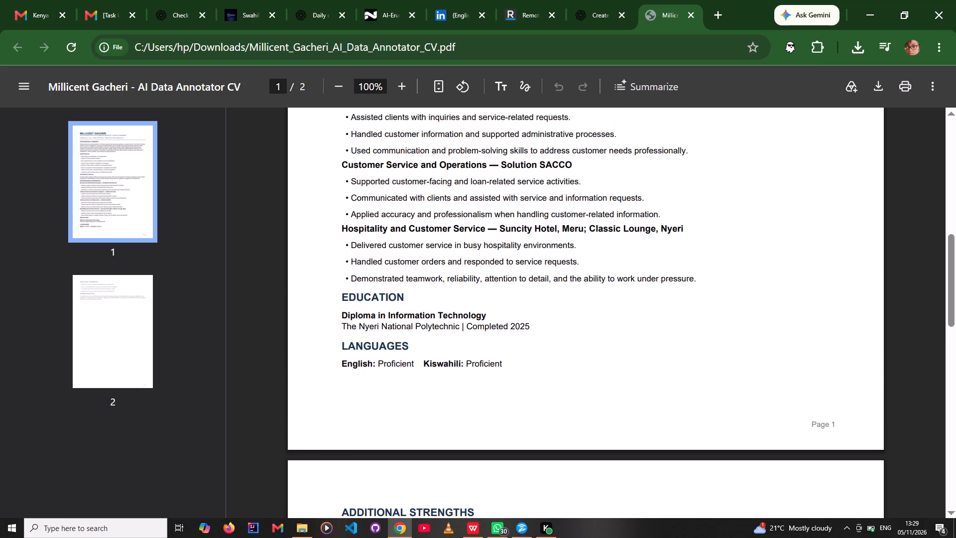
scroll(525, 405, up, 1)
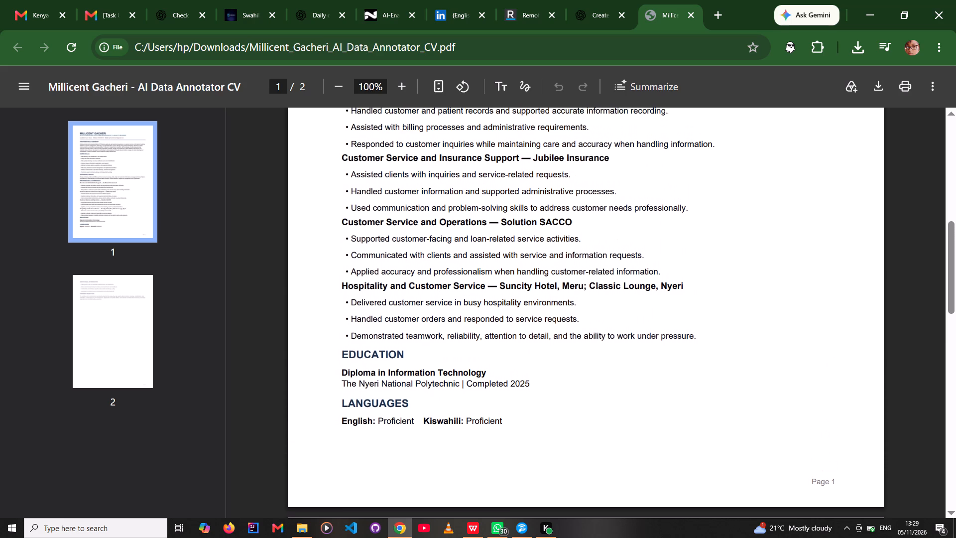
scroll(525, 405, up, 1)
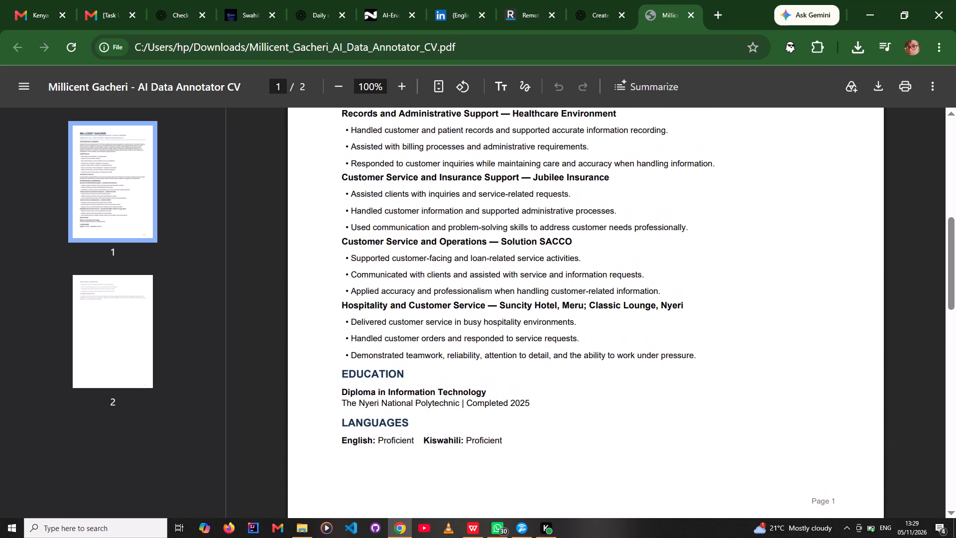
scroll(571, 371, up, 1)
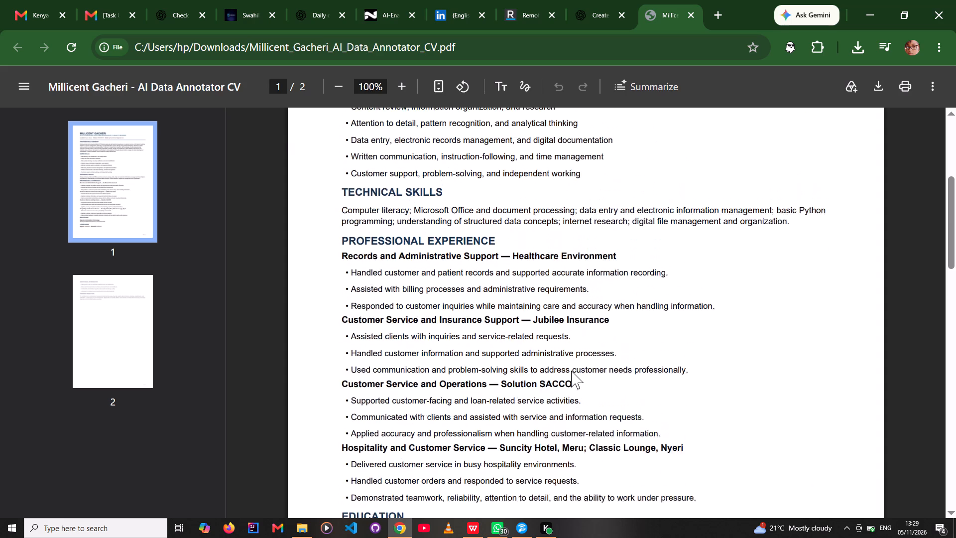
scroll(571, 371, up, 3)
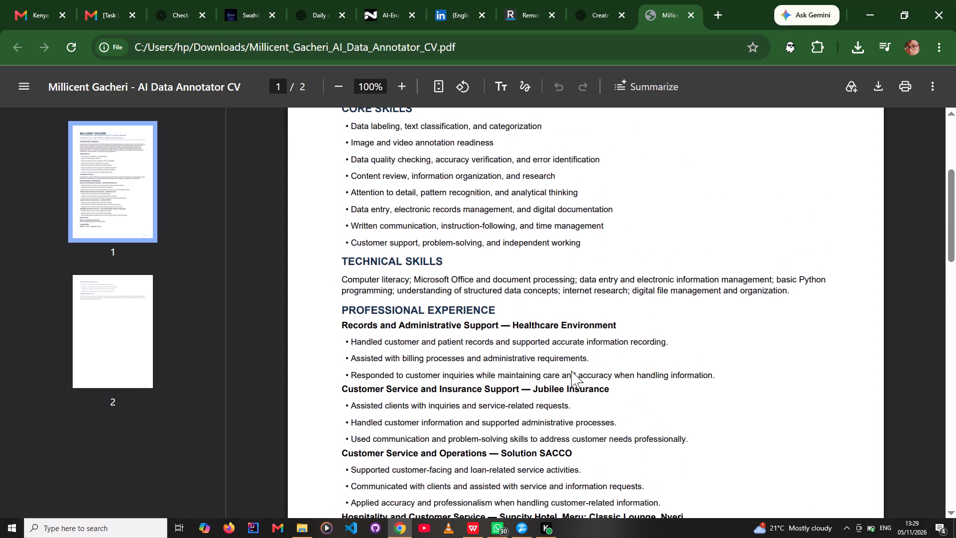
scroll(571, 371, up, 1)
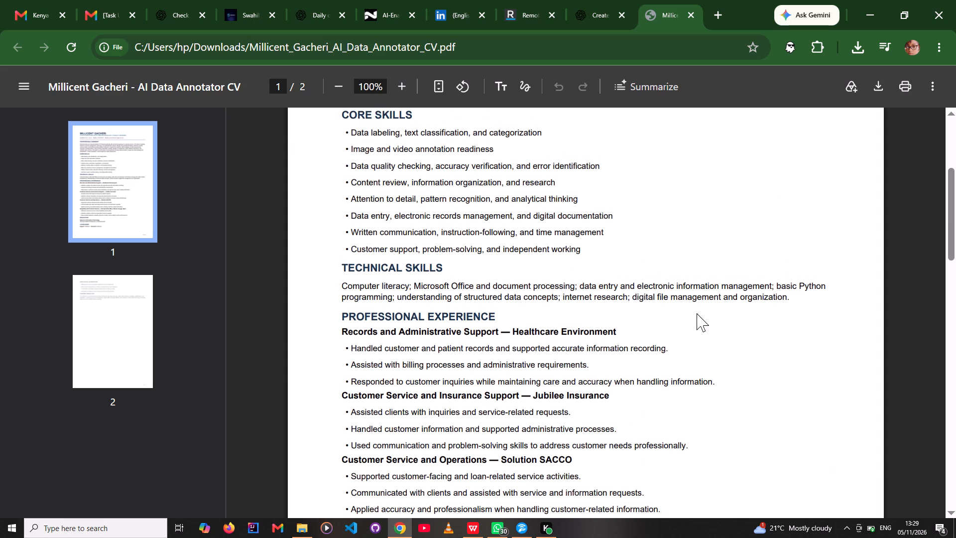
scroll(680, 339, up, 2)
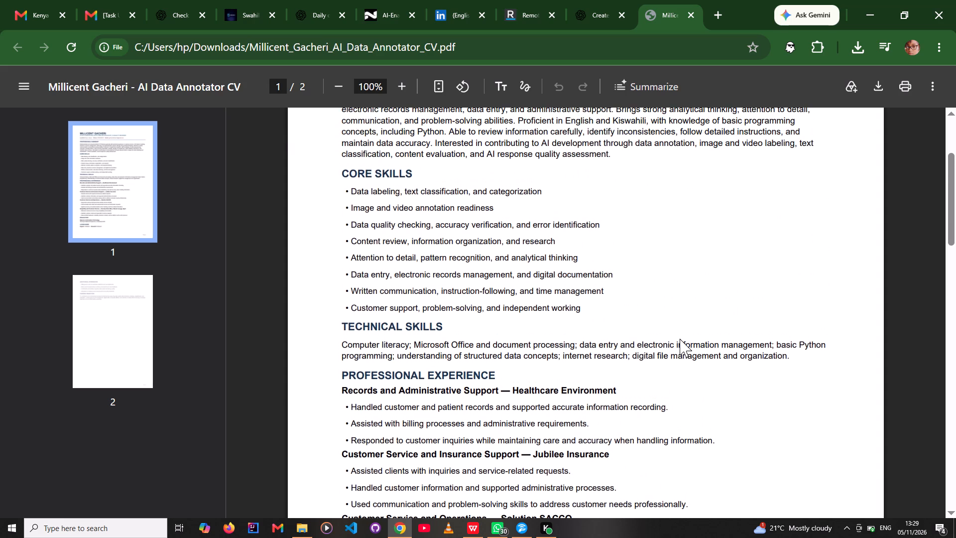
scroll(680, 339, up, 3)
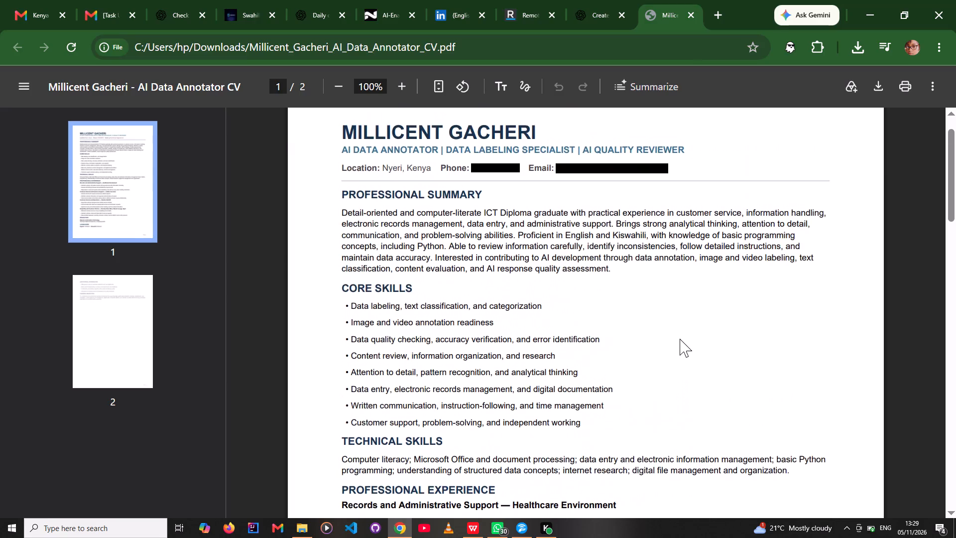
scroll(680, 339, up, 1)
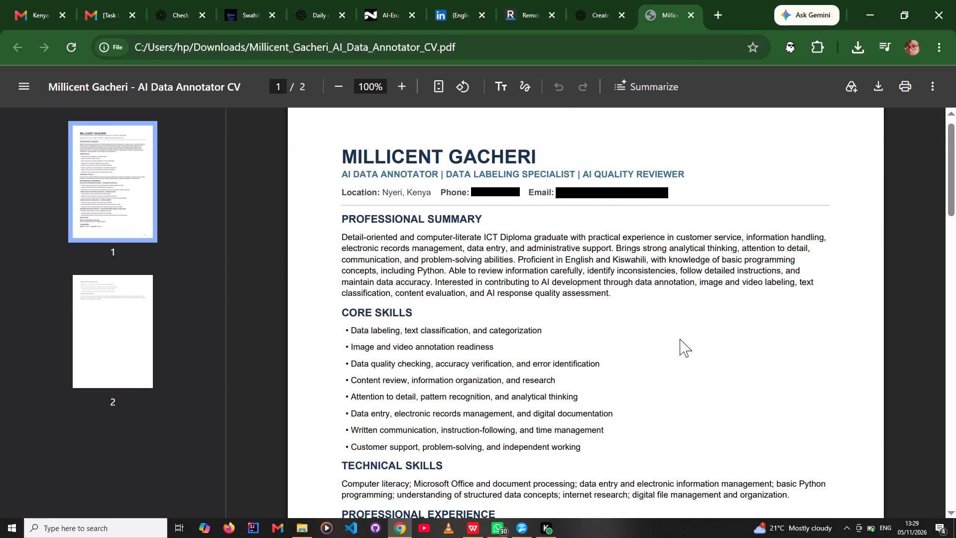
scroll(680, 339, down, 3)
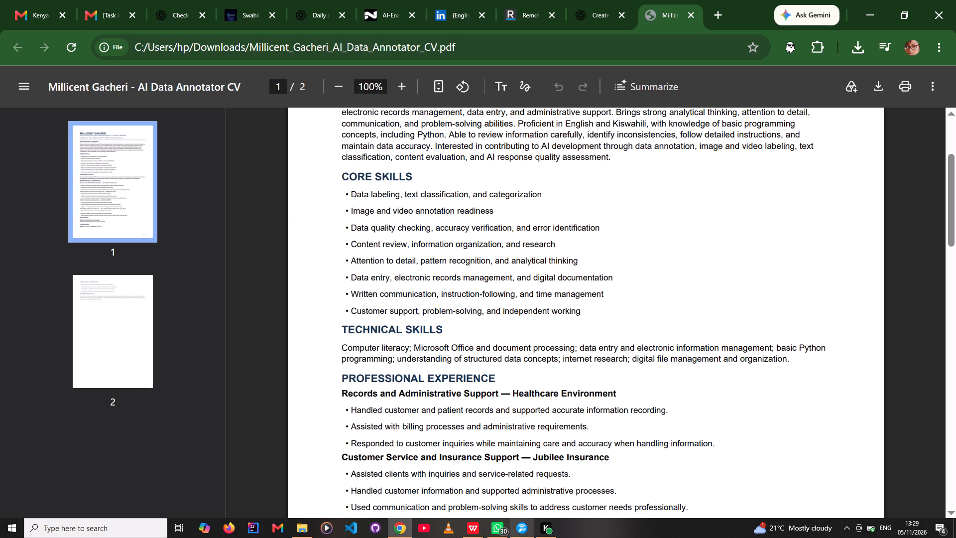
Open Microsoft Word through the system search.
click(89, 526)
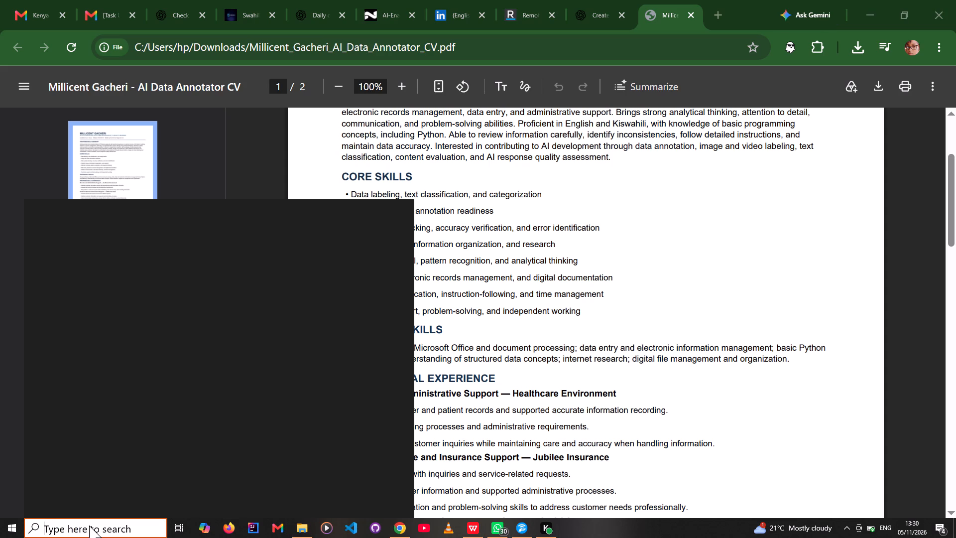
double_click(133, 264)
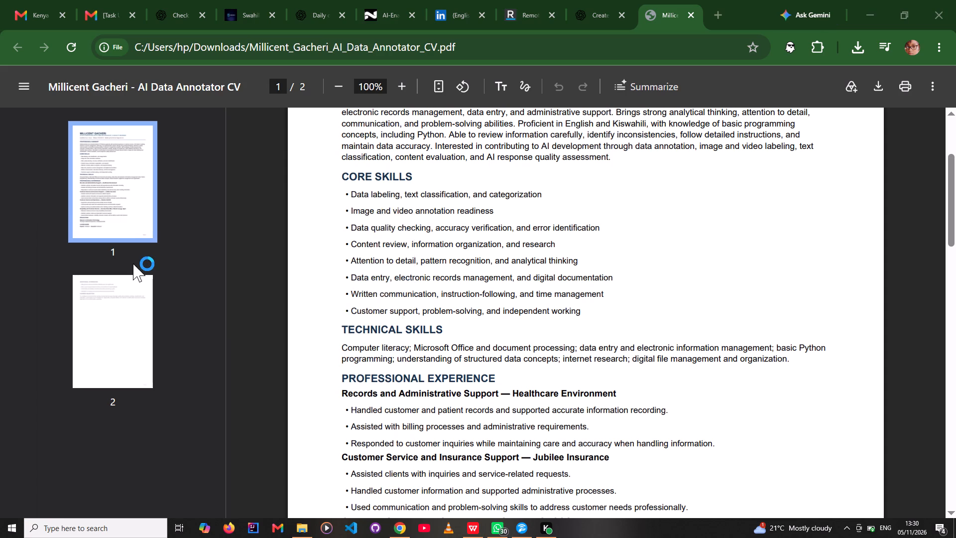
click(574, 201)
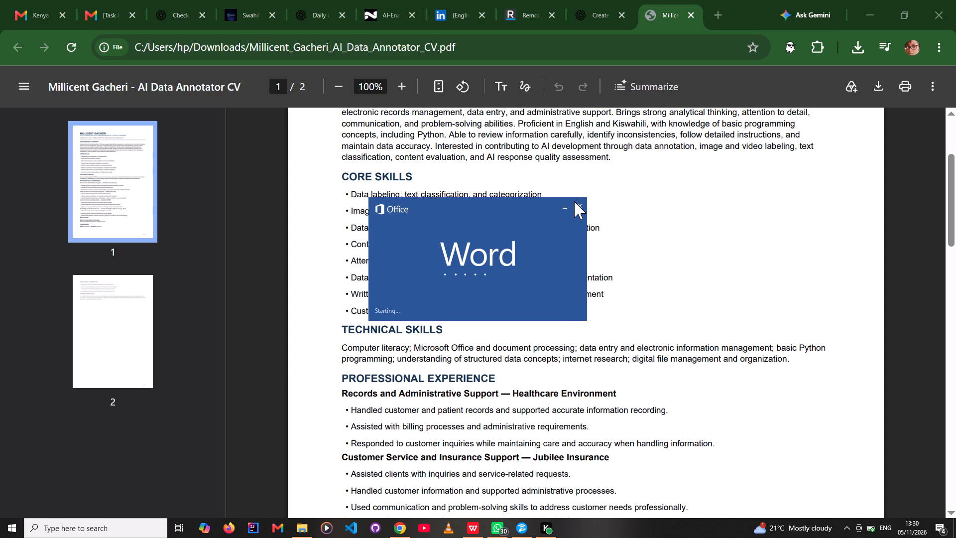
Switch to File Explorer and open the CV document titled with the applicant's name from the OFFICIAL folder.
click(305, 526)
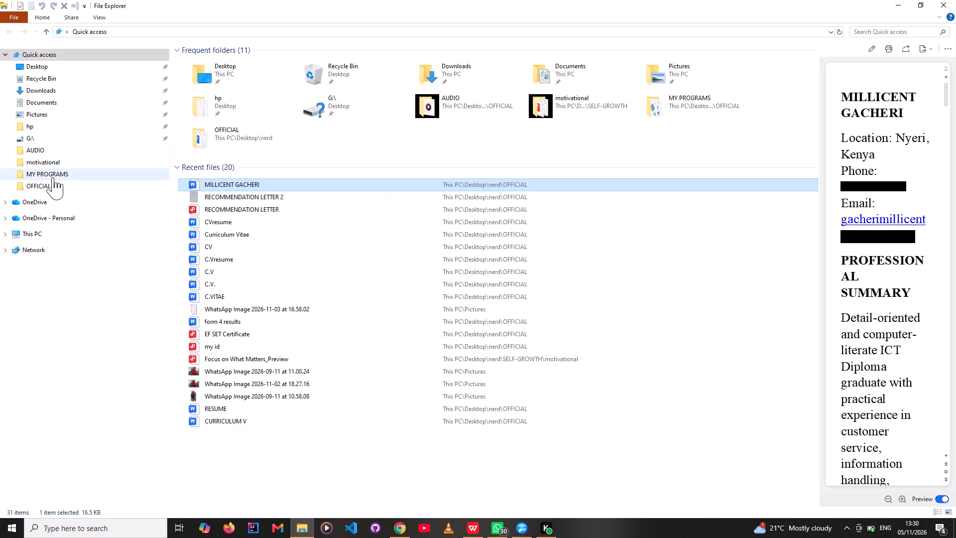
double_click(53, 185)
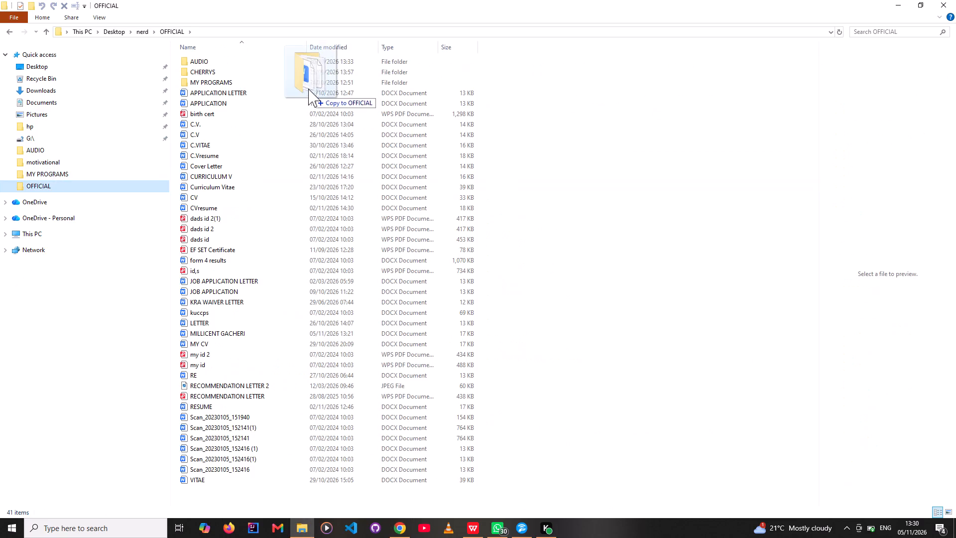
click(151, 182)
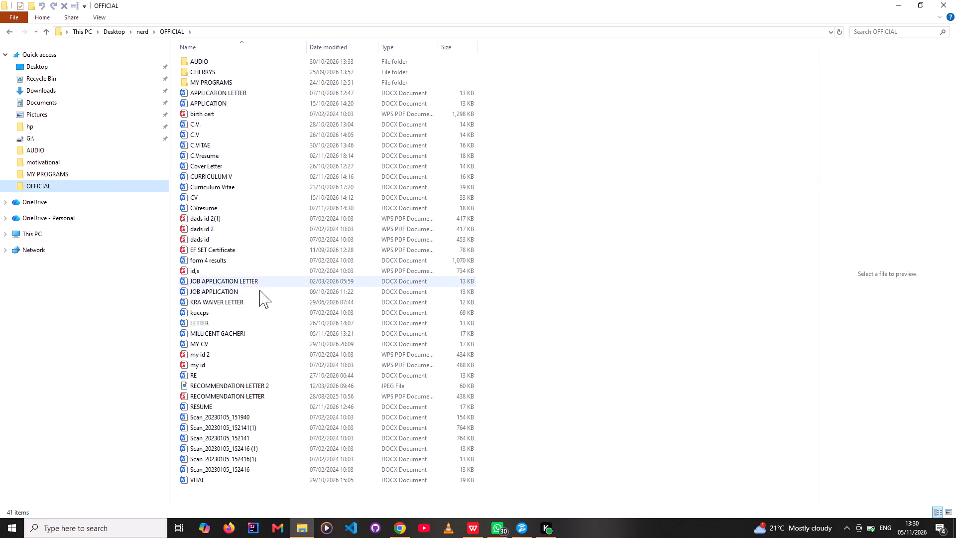
double_click(242, 332)
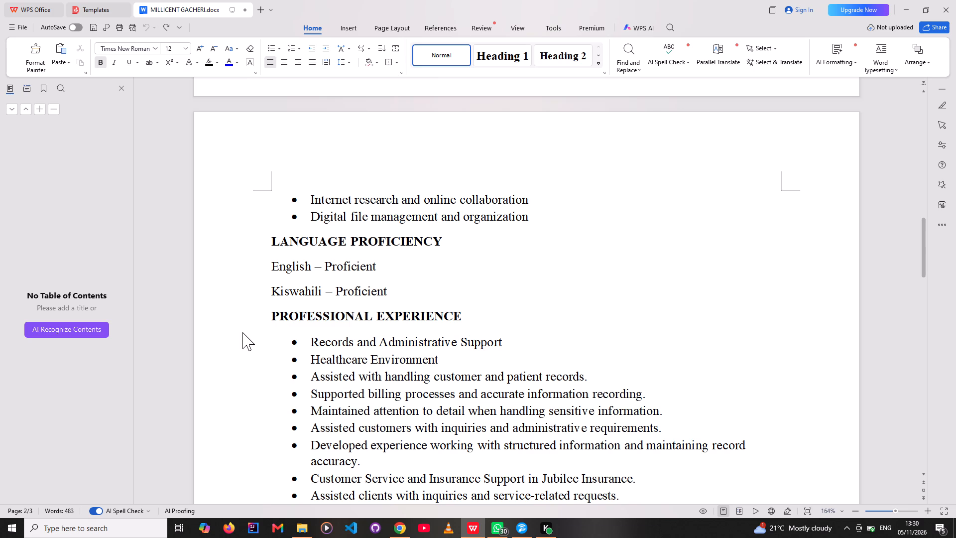
Go through the CV's Professional Experience section and place the cursor in the bullet about structured information and record accuracy.
scroll(335, 319, down, 1)
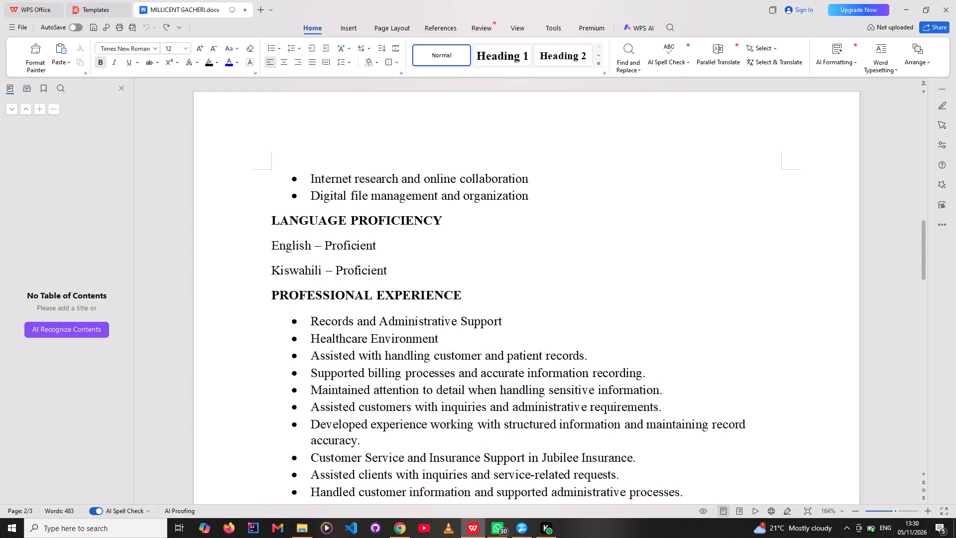
scroll(335, 319, down, 4)
click(335, 319)
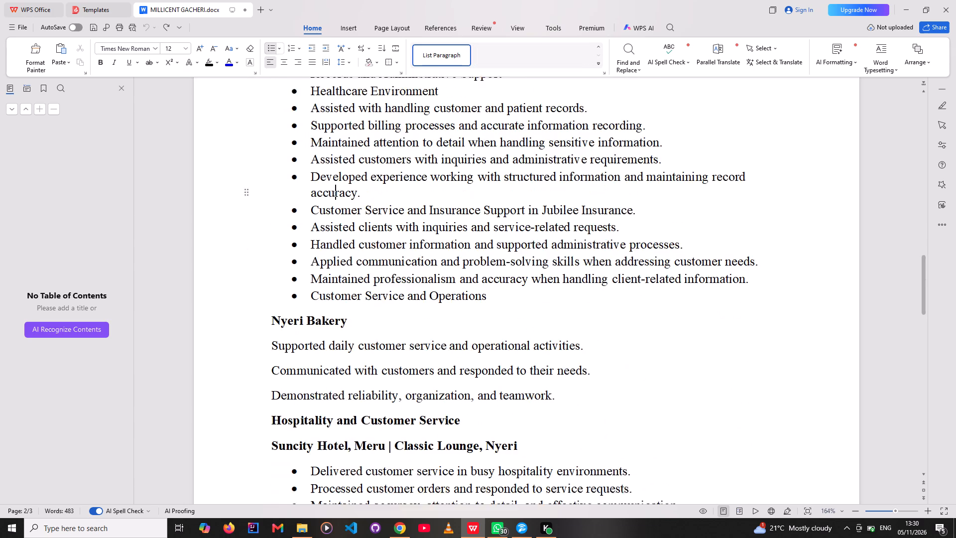
In the WPS CV, delete everything from the Nyeri Bakery entry through the end of the Hospitality and Customer Service section, above EDUCATION.
scroll(335, 319, down, 3)
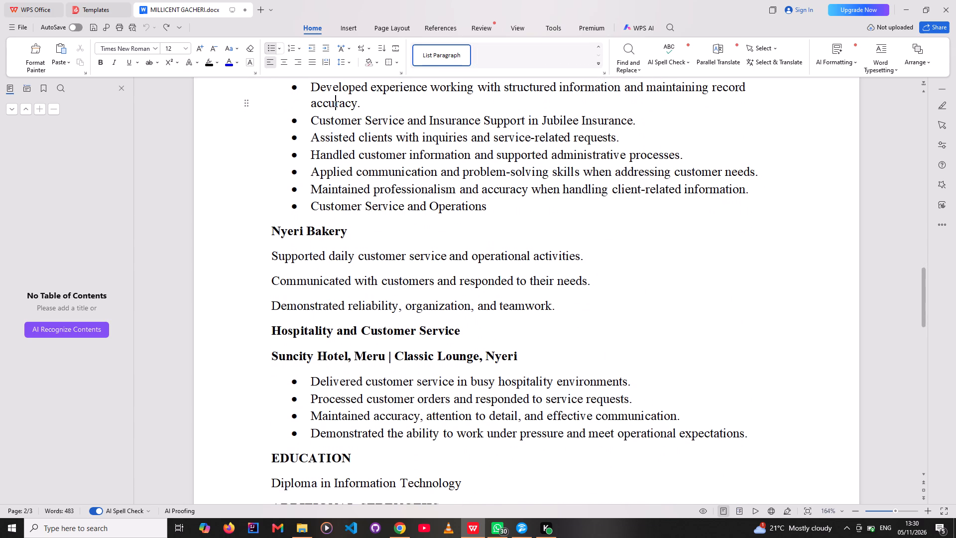
scroll(502, 331, down, 2)
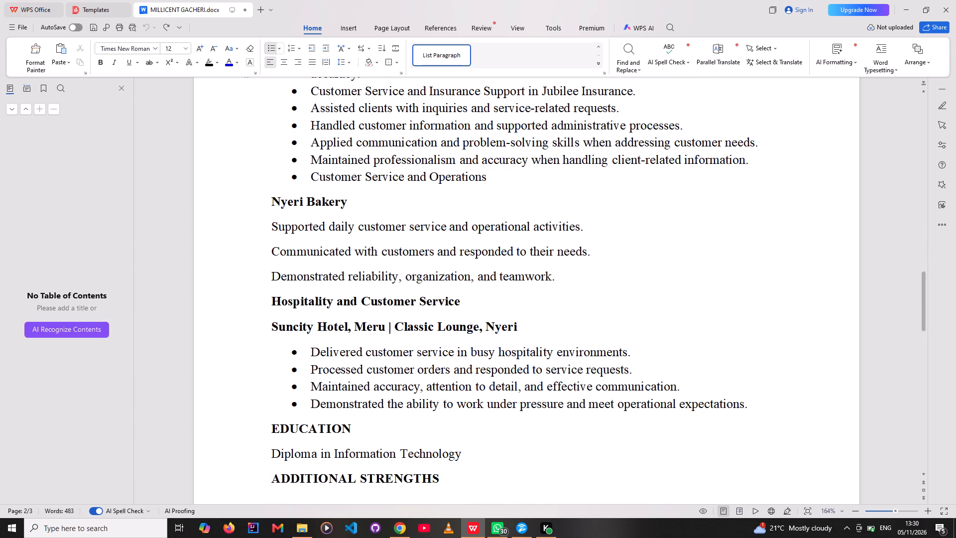
drag(751, 403, 351, 273)
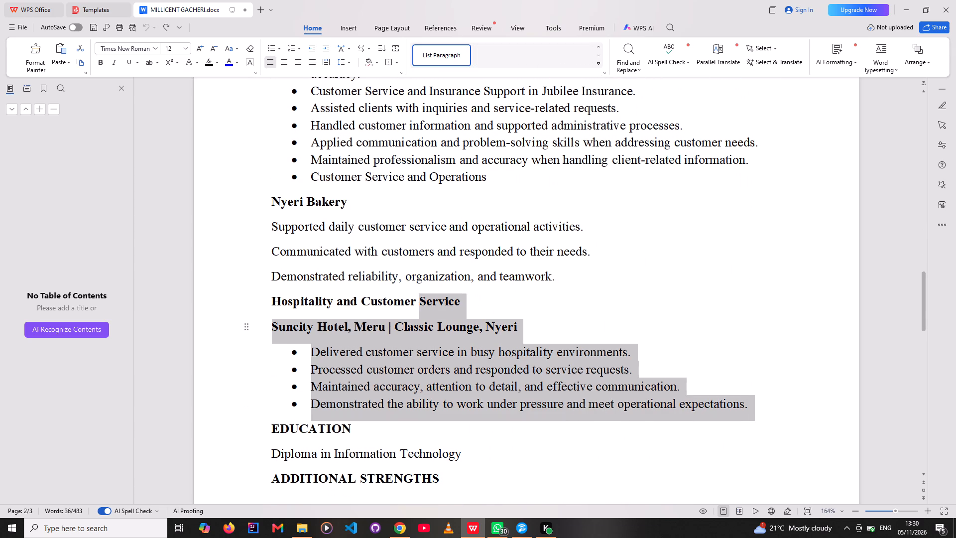
drag(351, 273, 270, 198)
key(BackSpace)
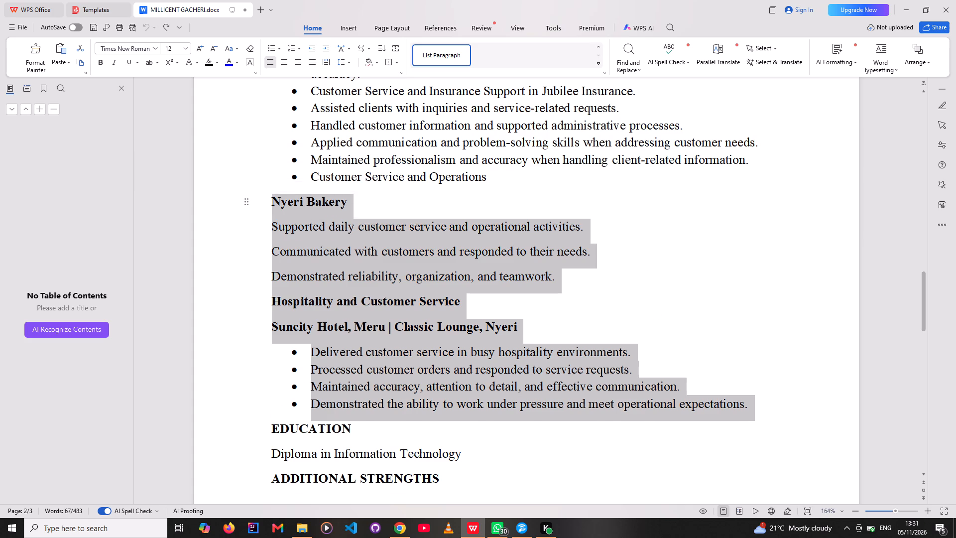
Review the edited CV's layout and content from the career objective back to the header, including the core skills.
scroll(323, 203, up, 1)
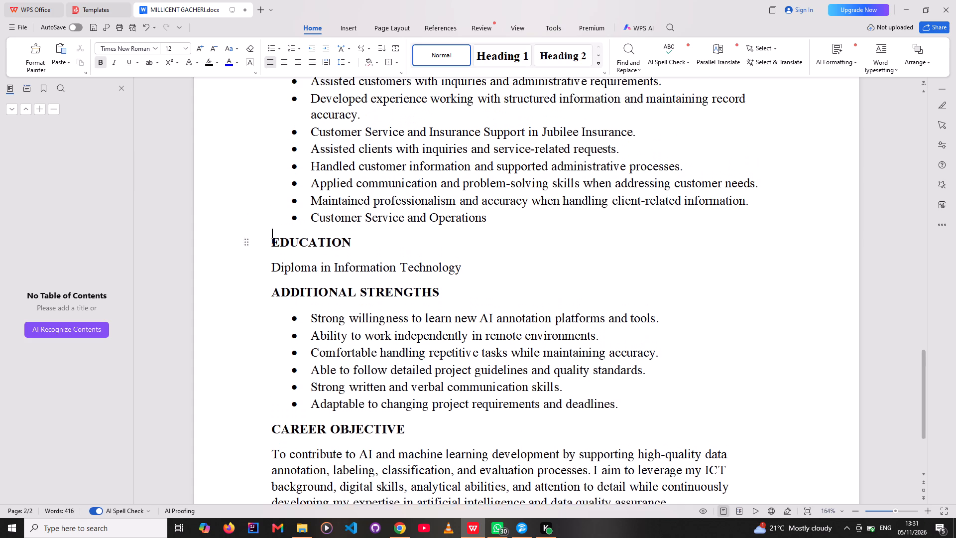
scroll(323, 203, down, 1)
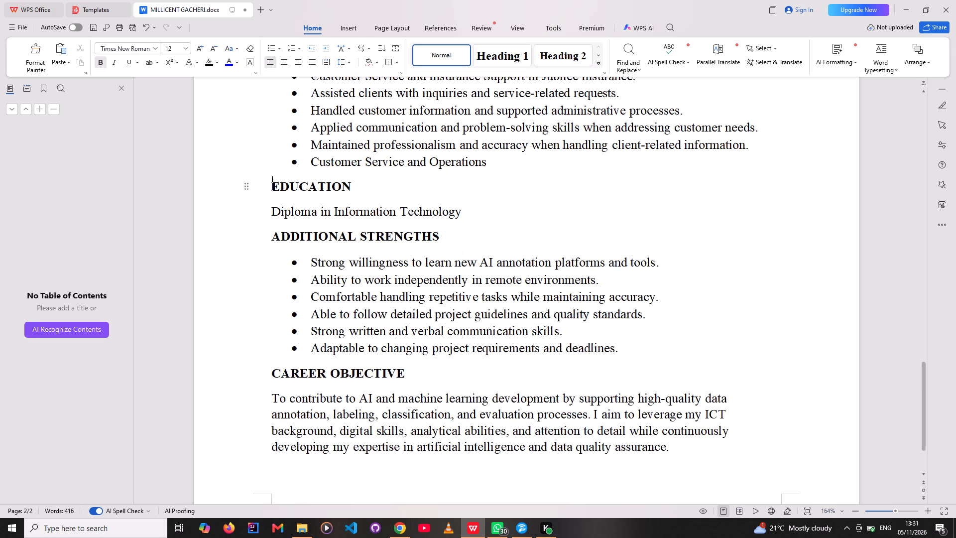
scroll(323, 203, up, 6)
right_click(323, 203)
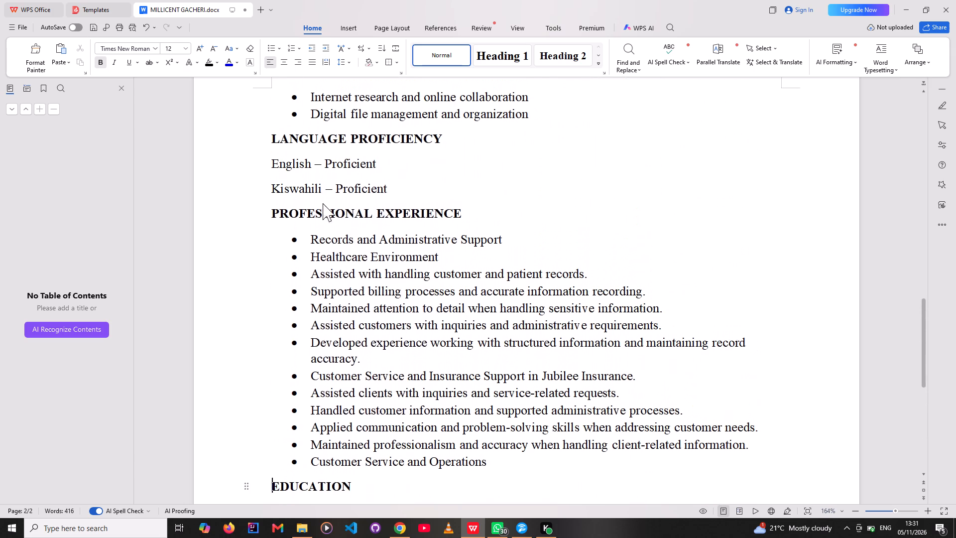
scroll(251, 246, up, 1)
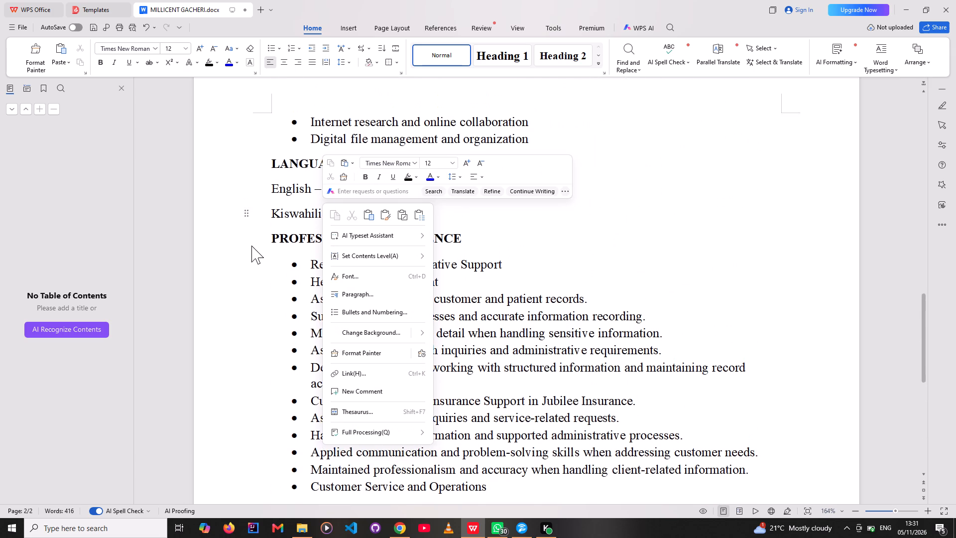
scroll(251, 246, up, 1)
click(221, 195)
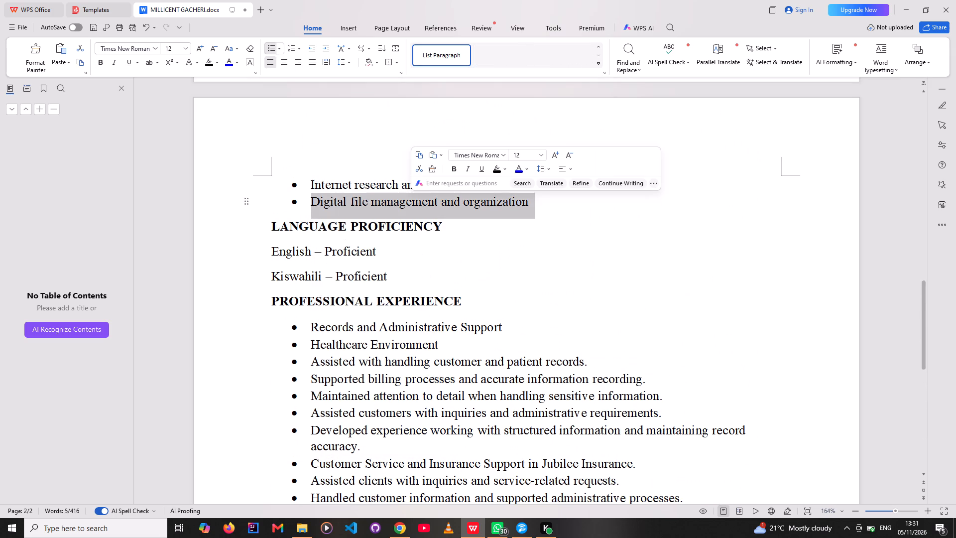
scroll(236, 251, up, 6)
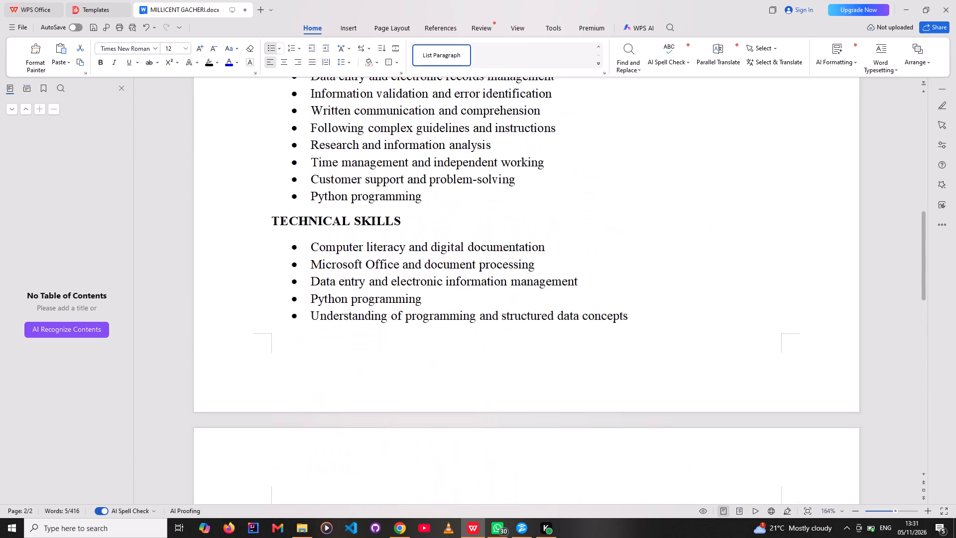
scroll(236, 251, up, 8)
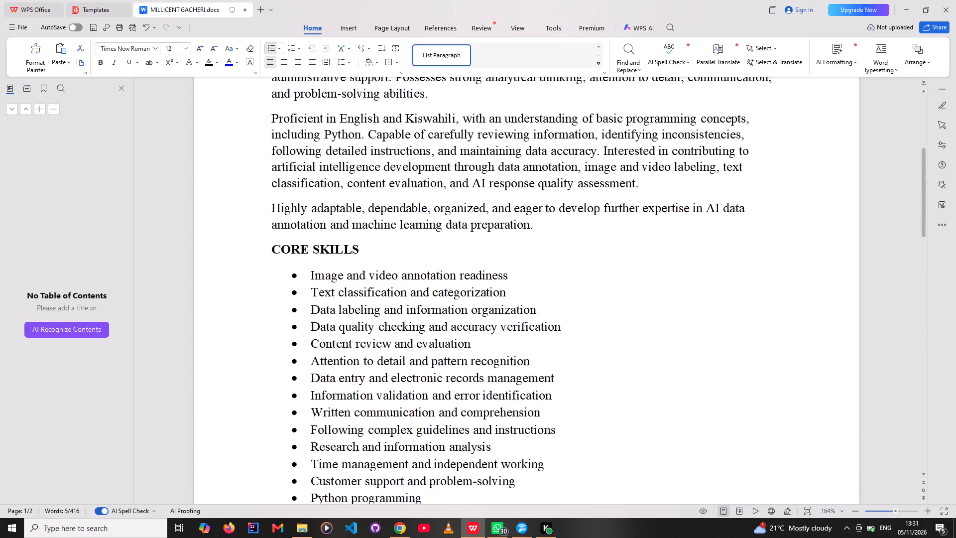
scroll(236, 251, up, 4)
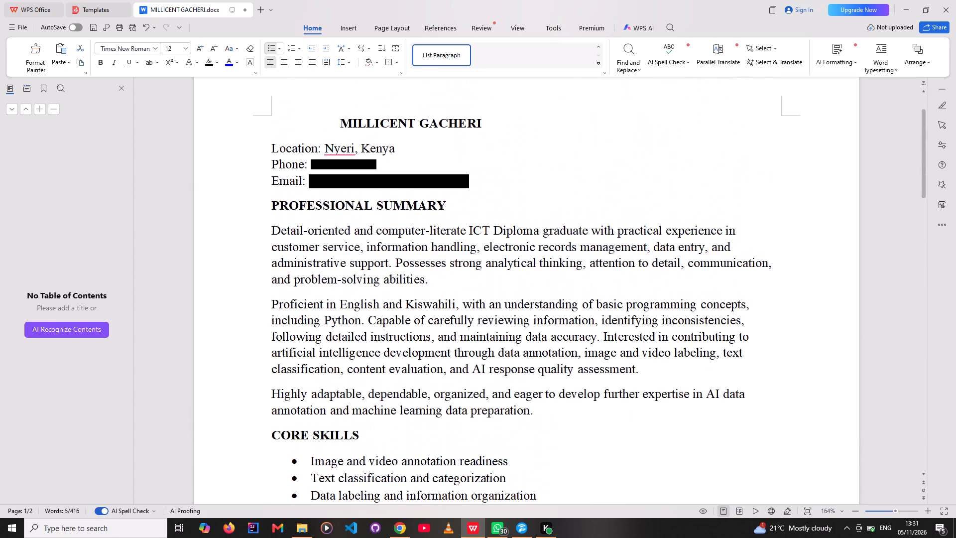
scroll(236, 251, down, 4)
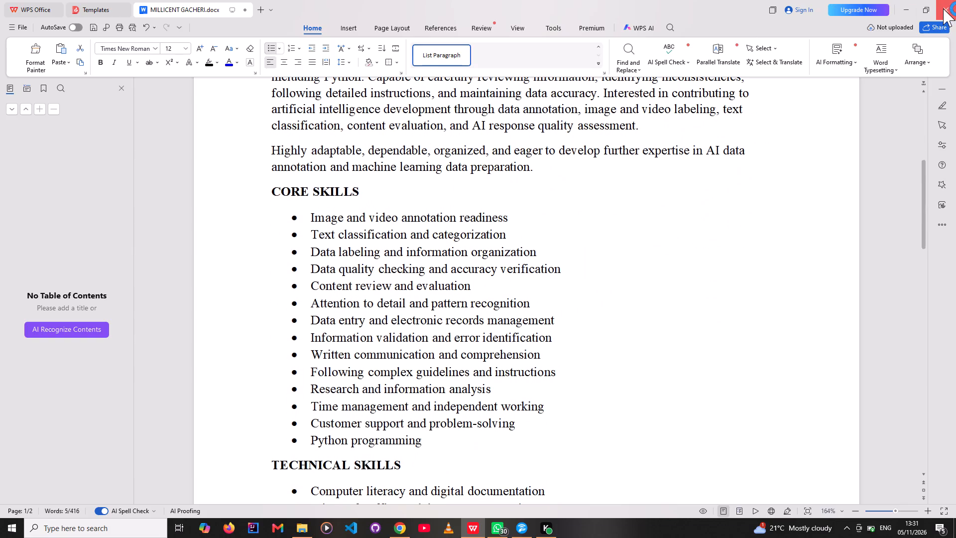
Close WPS Office and save the changes made to the CV document.
click(943, 8)
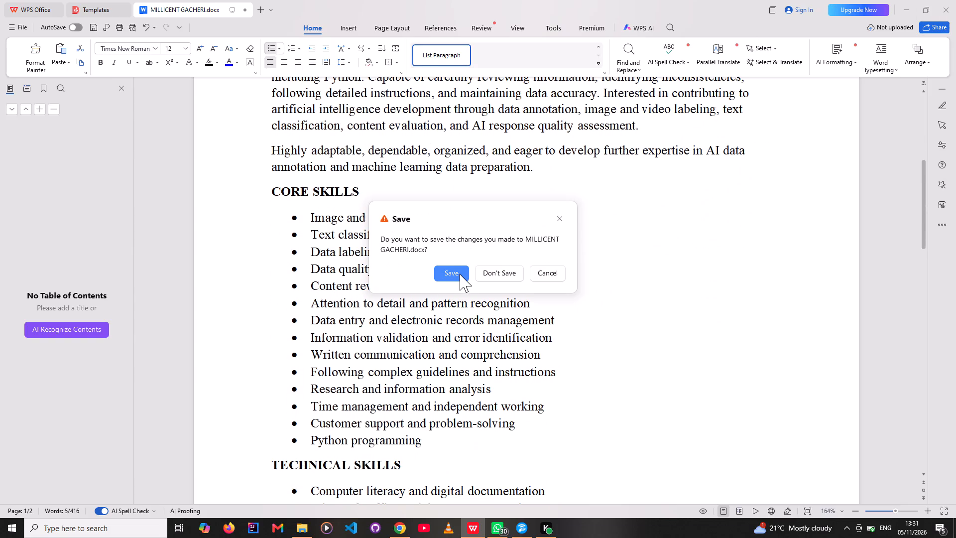
click(460, 274)
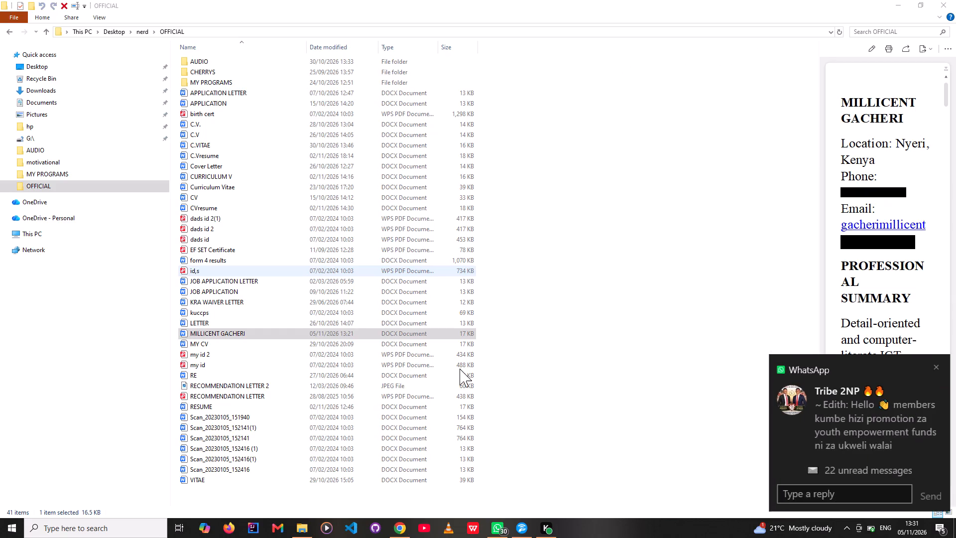
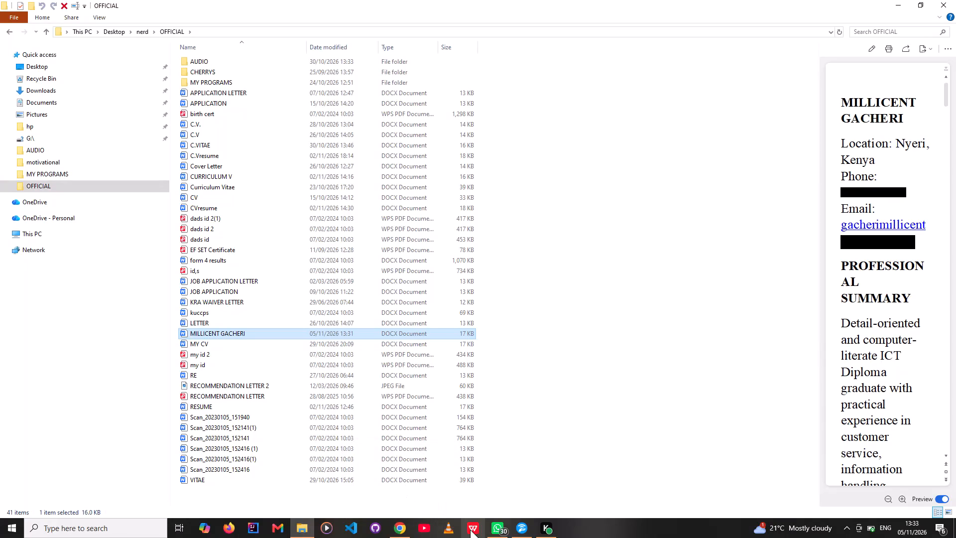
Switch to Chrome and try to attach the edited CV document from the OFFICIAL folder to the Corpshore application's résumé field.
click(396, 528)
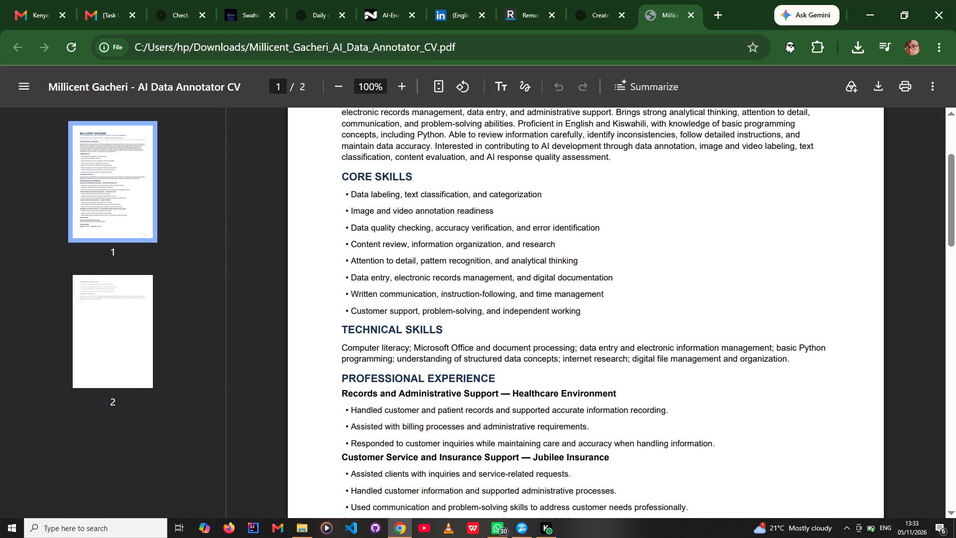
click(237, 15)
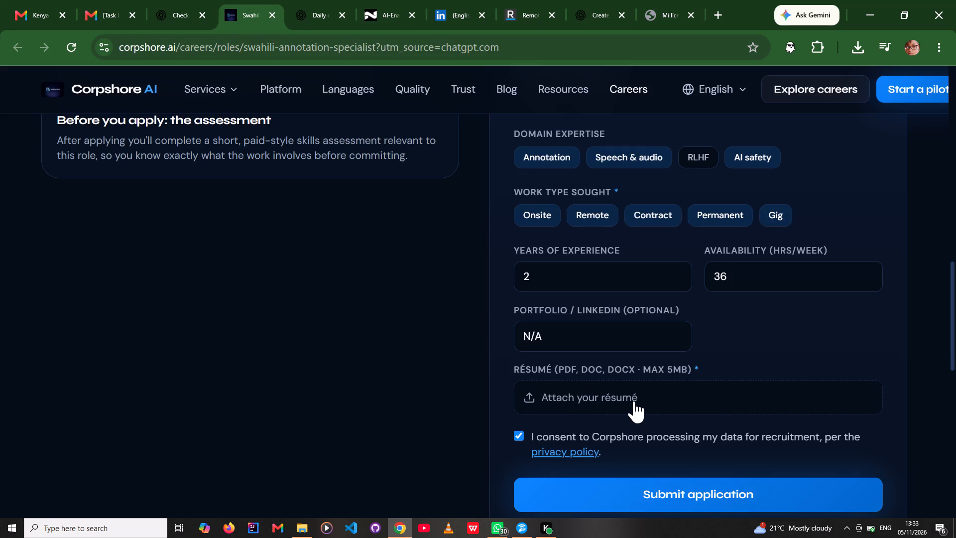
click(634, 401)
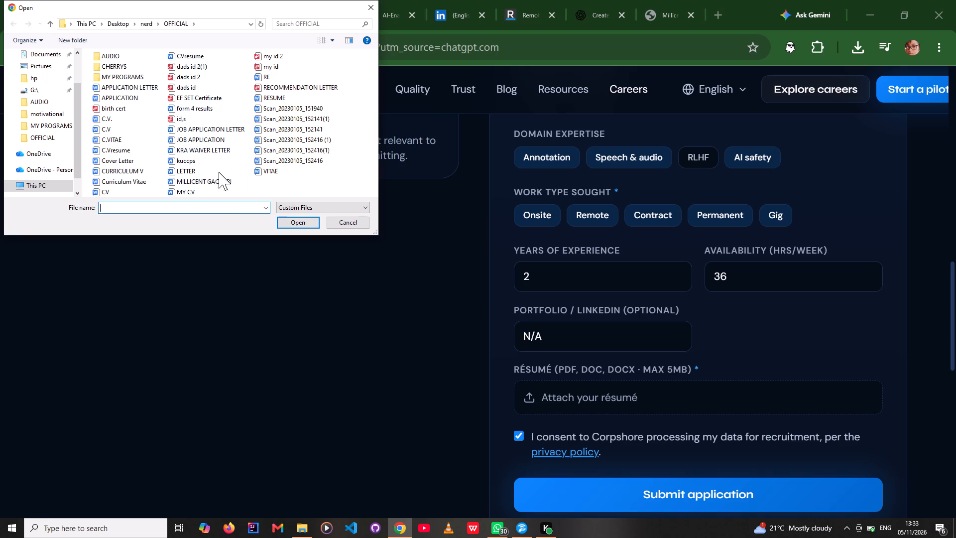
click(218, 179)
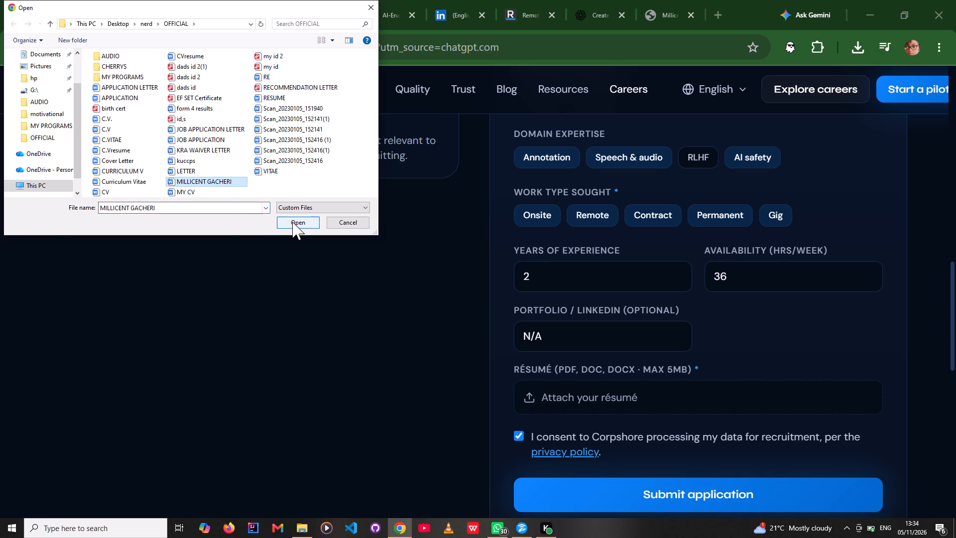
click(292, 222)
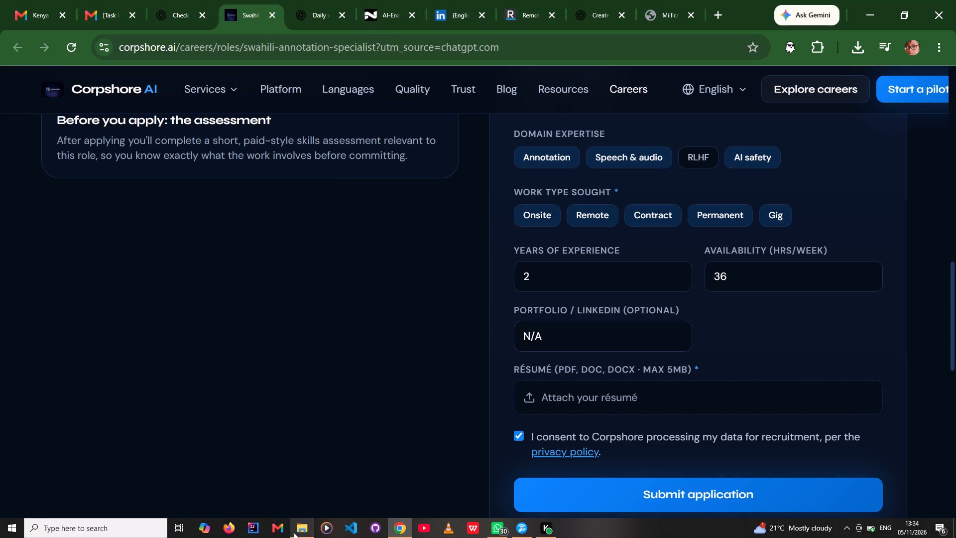
Reopen the edited annotation CV from the OFFICIAL folder in WPS Office.
click(132, 530)
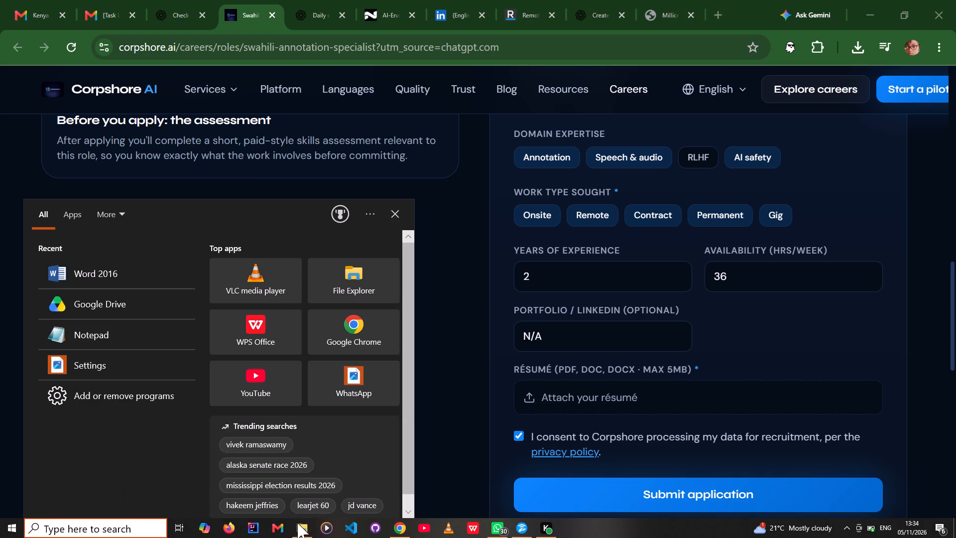
click(300, 527)
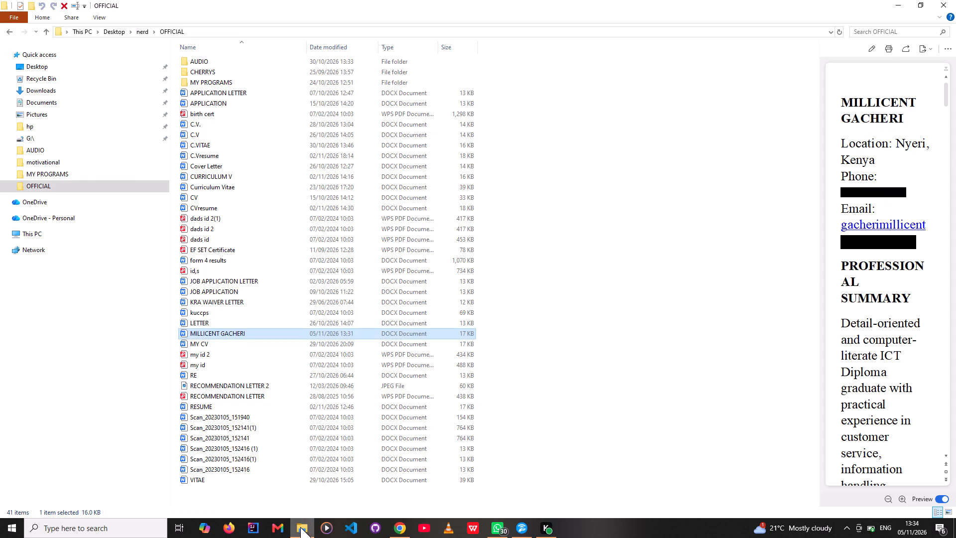
double_click(246, 332)
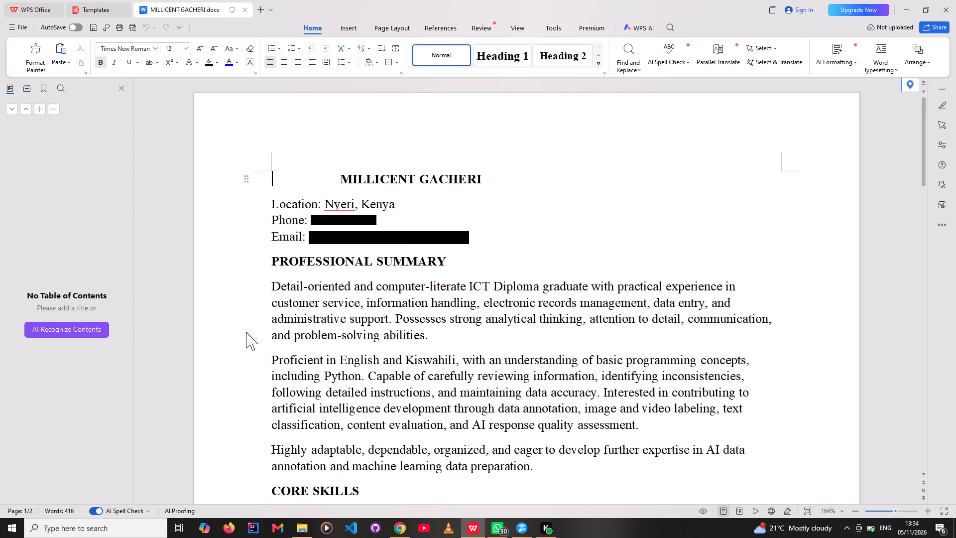
Join the "Proficient in English and Kiswahili" paragraph onto the first paragraph of the PROFESSIONAL SUMMARY.
scroll(335, 329, down, 1)
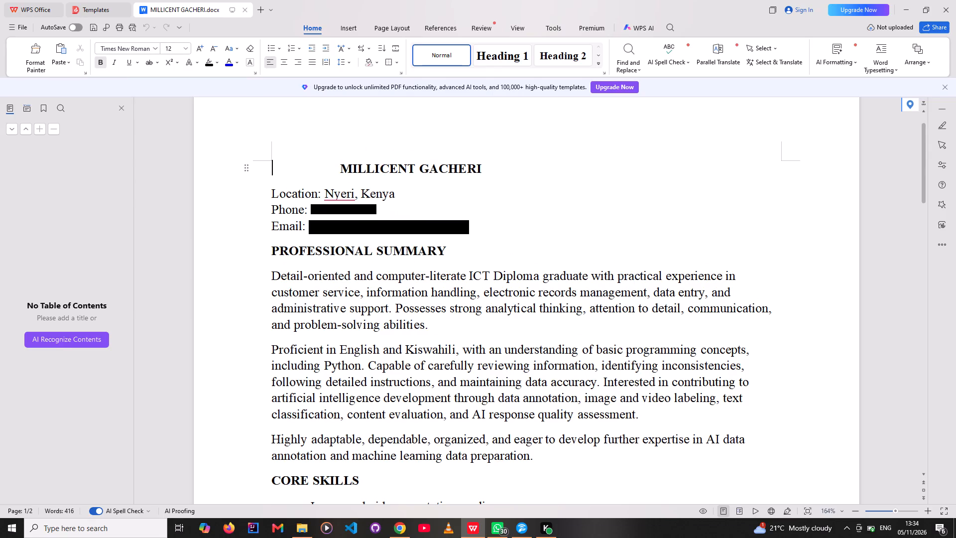
click(270, 354)
key(BackSpace)
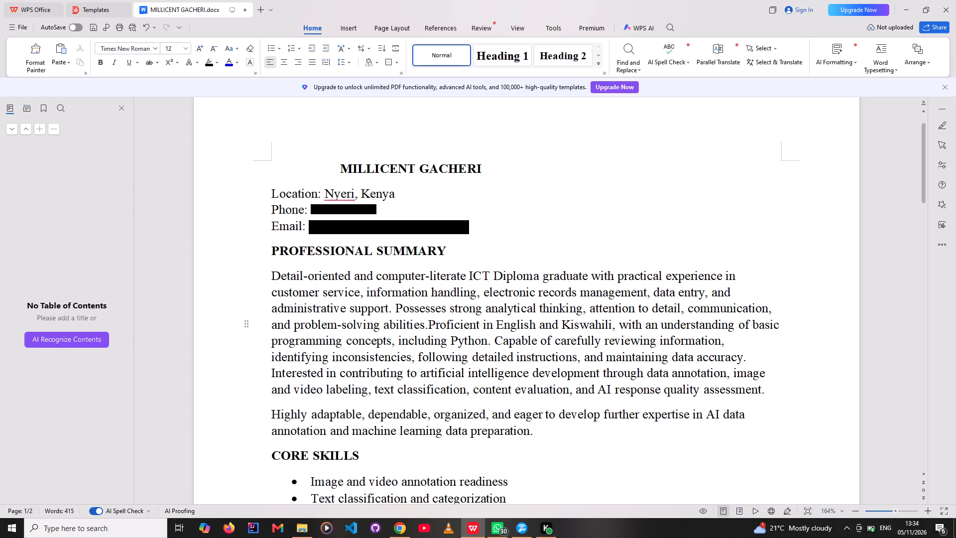
Delete the summary text from "Capable of carefully reviewing information" through "AI response quality assessment.", ending the paragraph at "including Python.".
drag(740, 388, 614, 374)
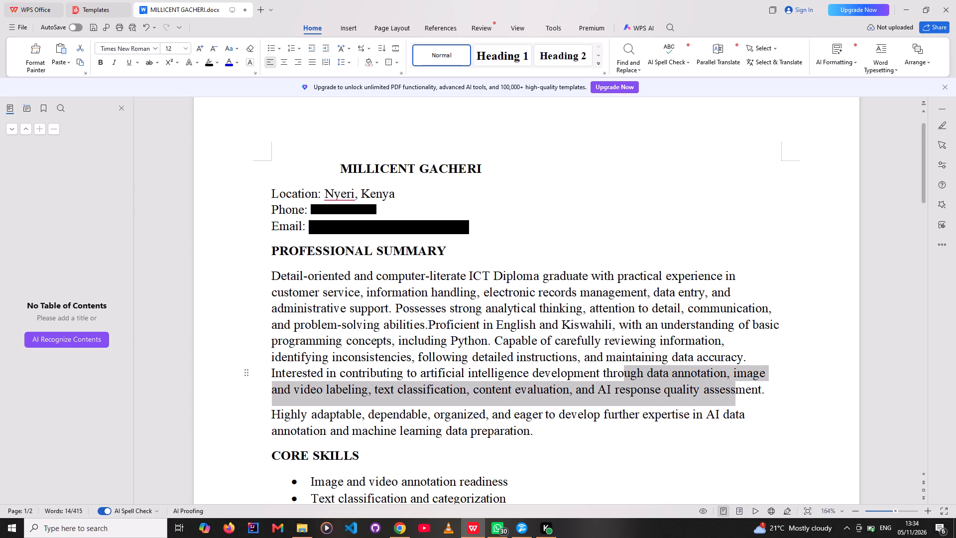
drag(614, 374, 514, 345)
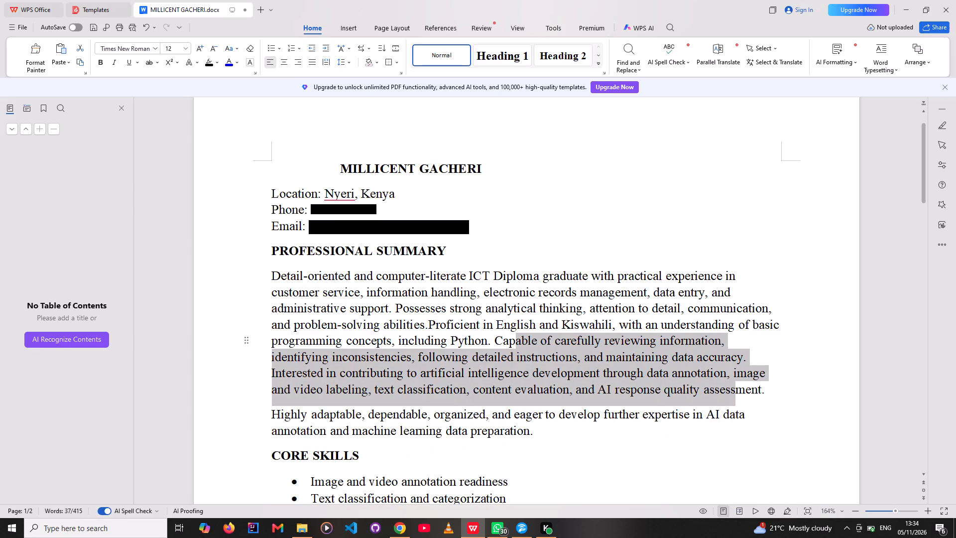
drag(514, 345, 495, 345)
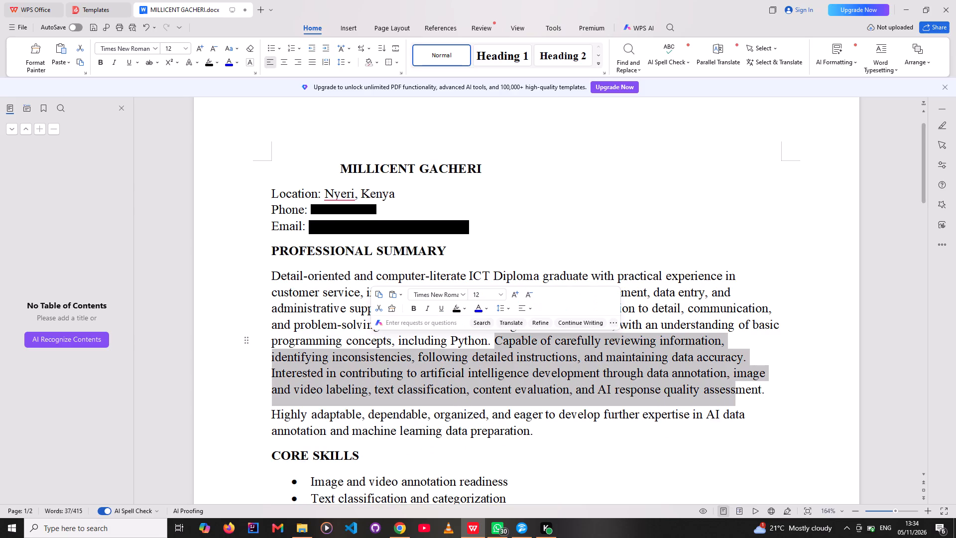
key(BackSpace)
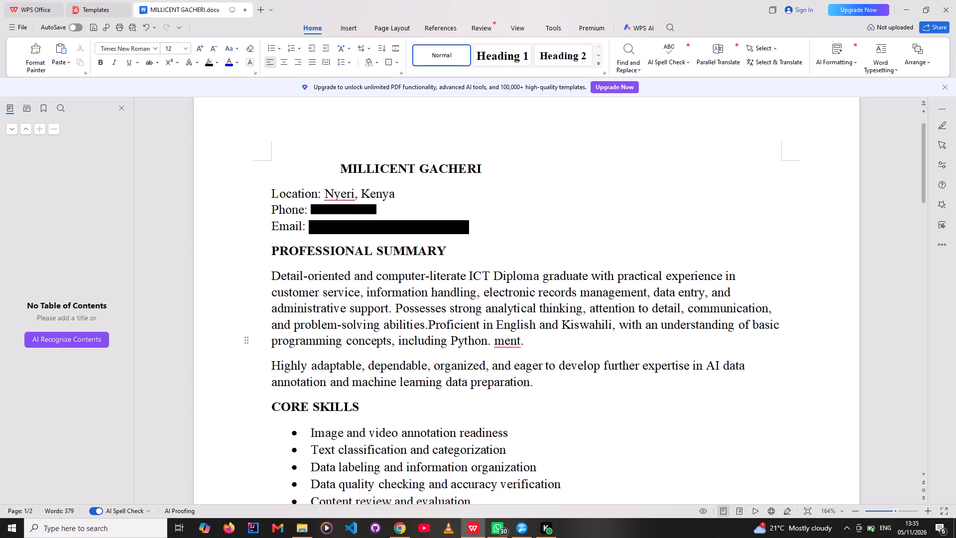
key(Delete)
key(Delete)
key(Delete)
key(Delete)
key(Delete)
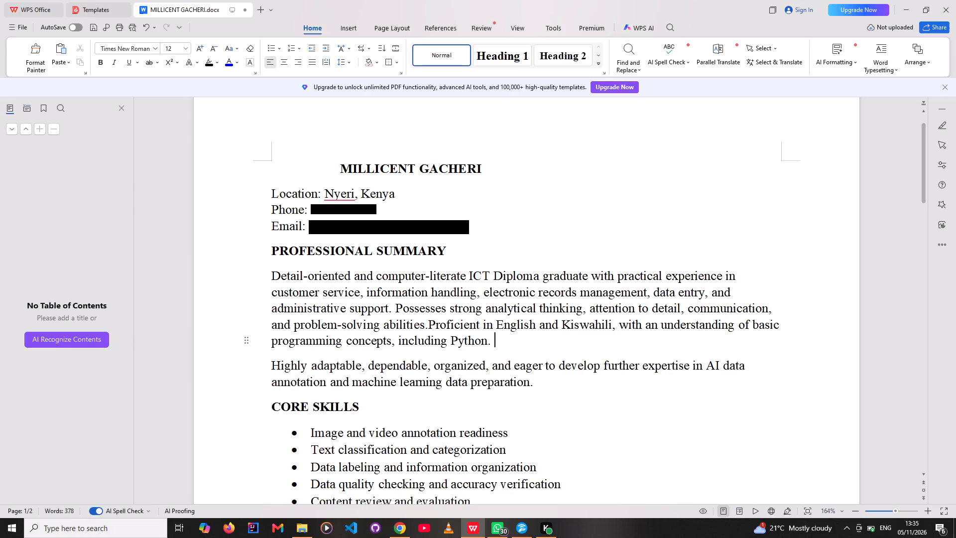
Delete the "Microsoft Office and document processing" bullet from TECHNICAL SKILLS.
scroll(362, 416, down, 4)
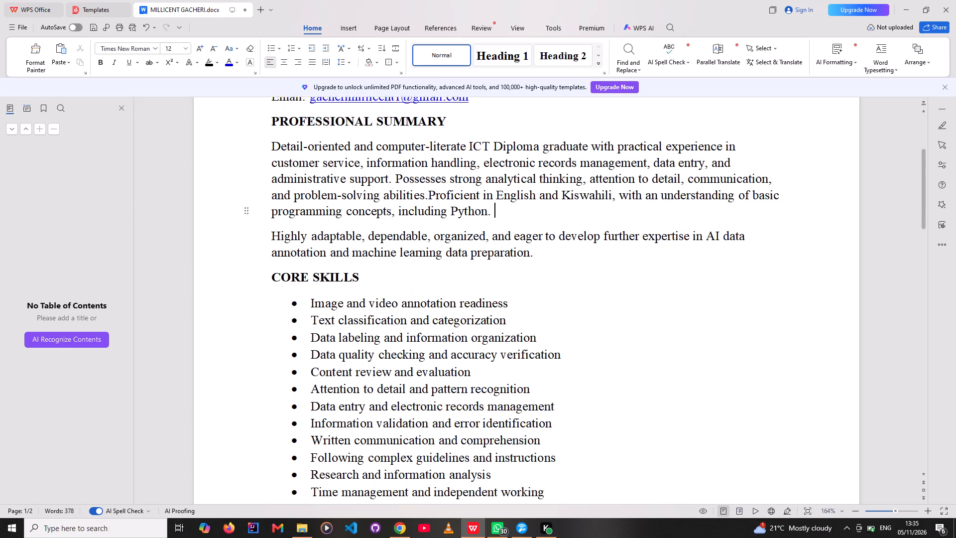
scroll(362, 416, down, 2)
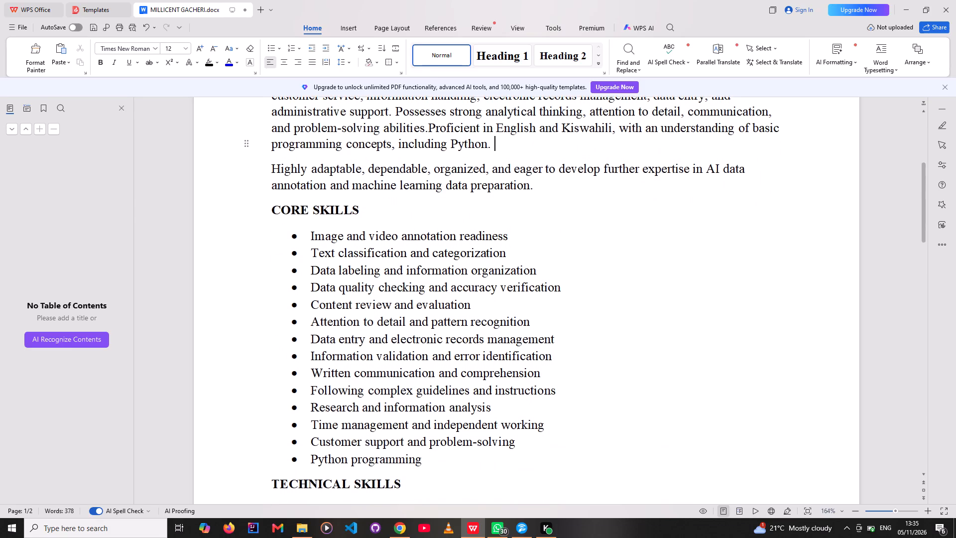
scroll(362, 416, down, 1)
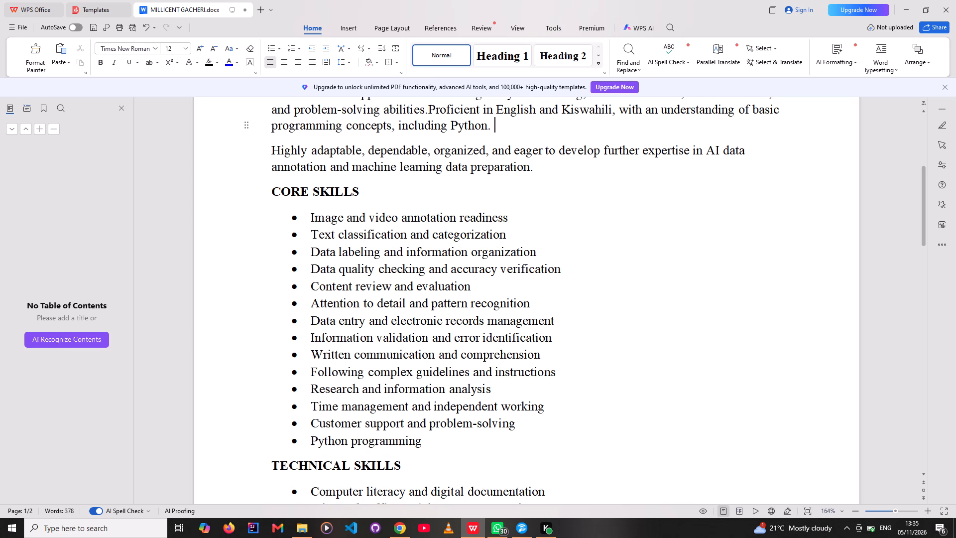
scroll(453, 434, down, 2)
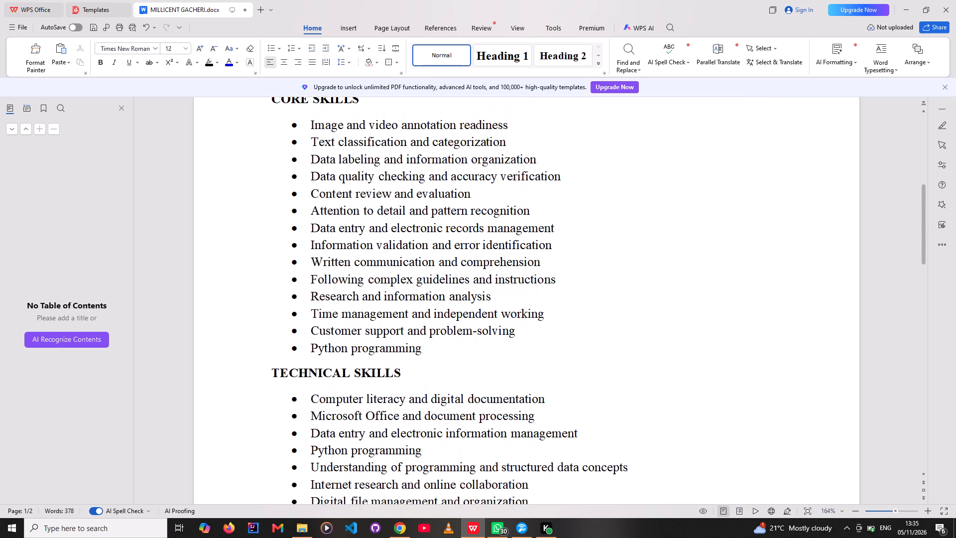
scroll(453, 434, down, 3)
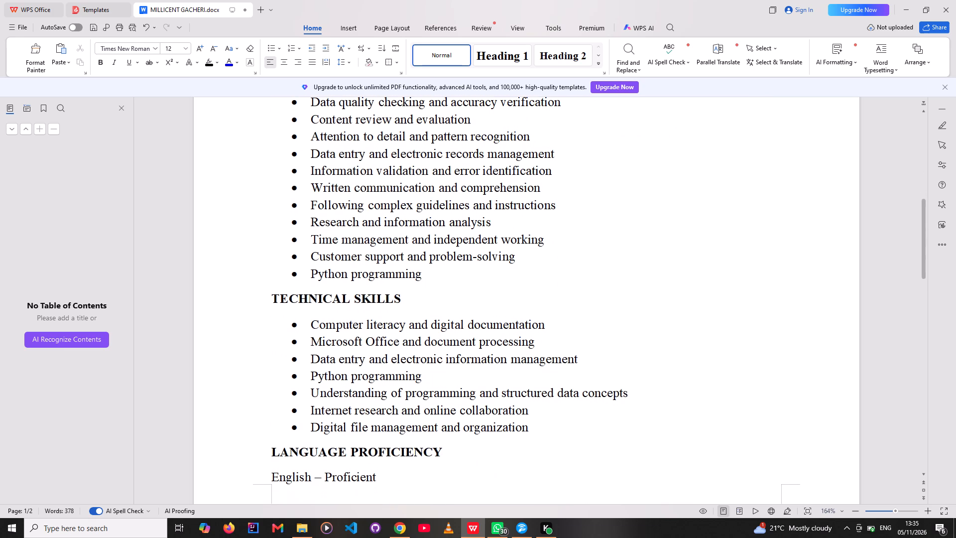
drag(541, 342, 281, 344)
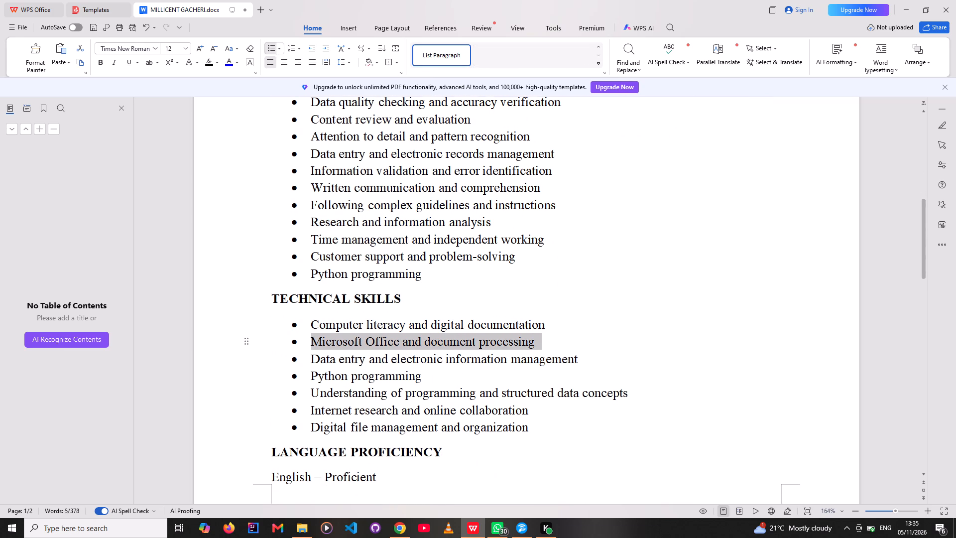
drag(281, 344, 274, 343)
key(BackSpace)
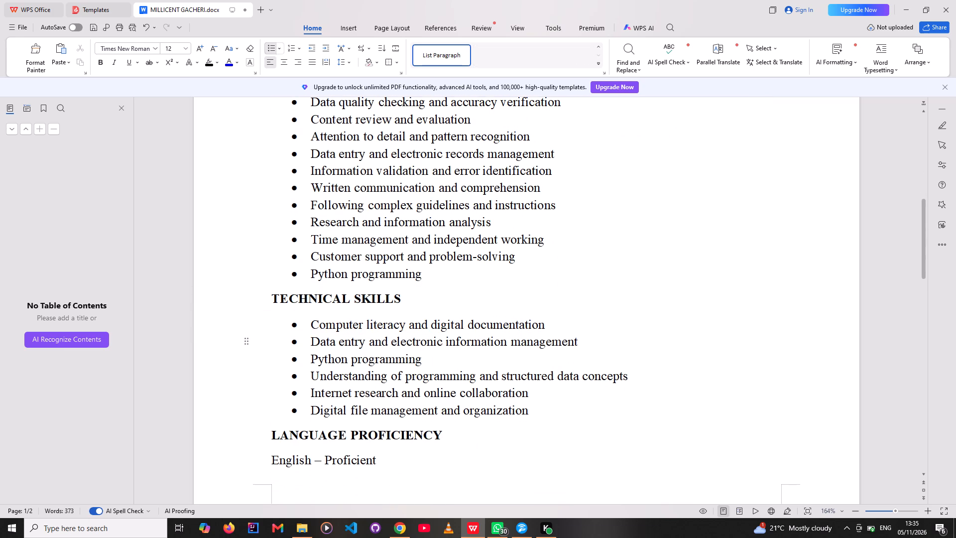
Delete the "Python programming" and "Digital file management and organization" bullets from TECHNICAL SKILLS.
click(424, 360)
drag(424, 360, 413, 360)
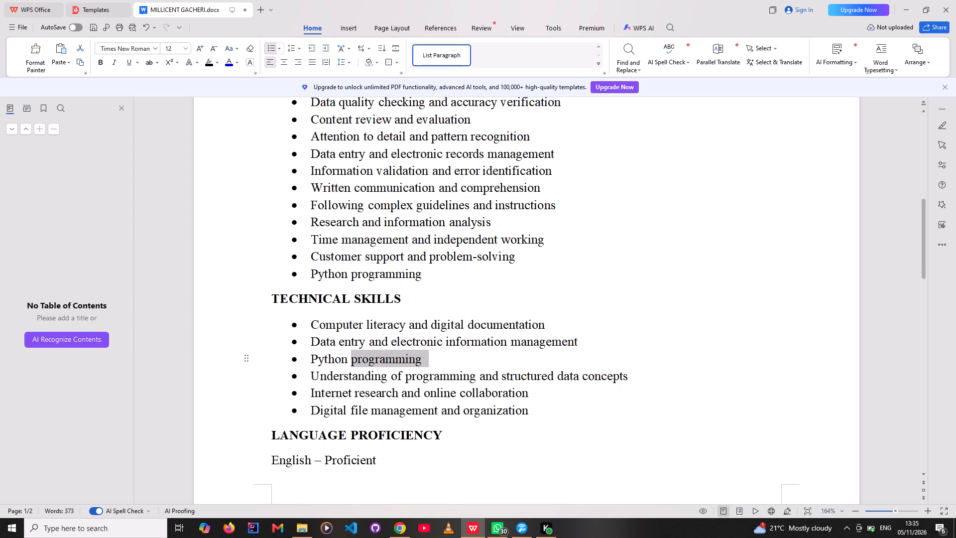
drag(413, 360, 295, 360)
key(BackSpace)
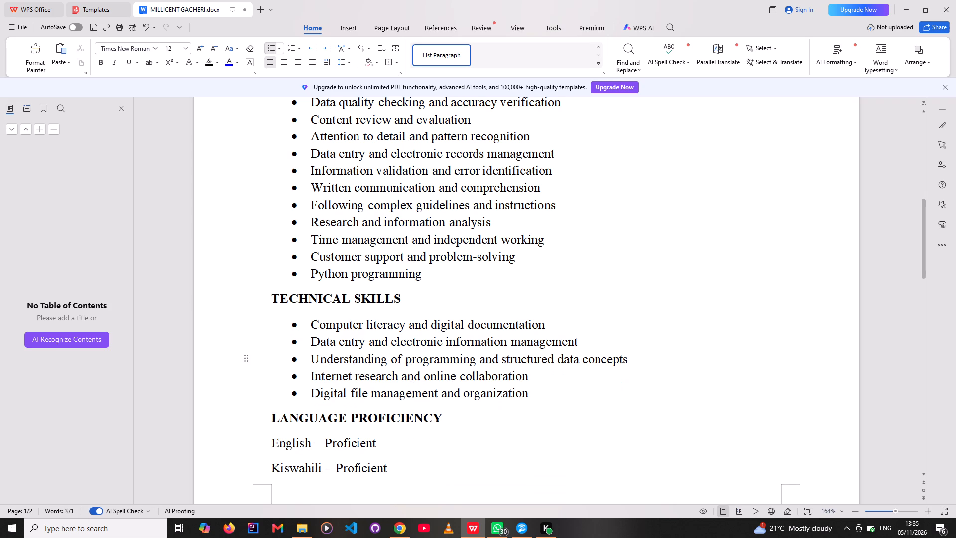
drag(533, 398, 494, 397)
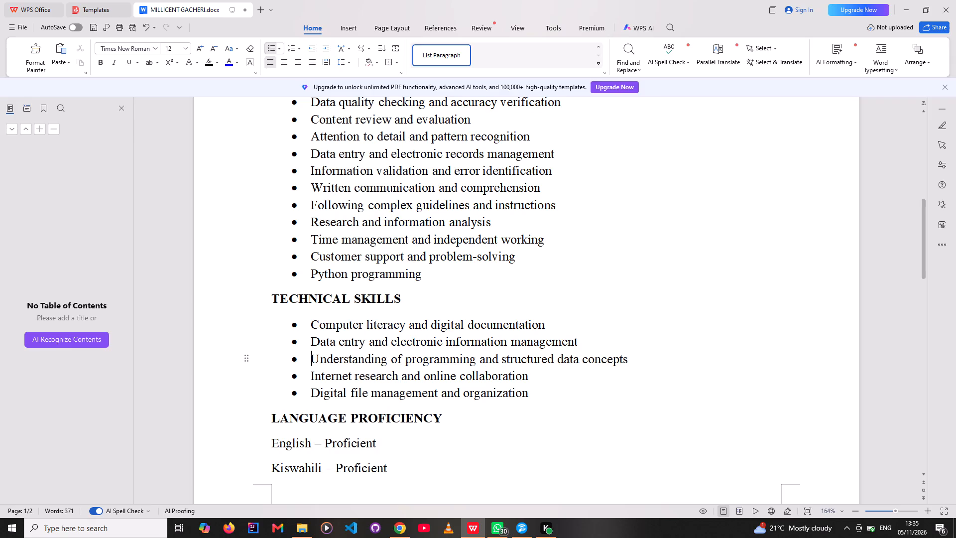
drag(494, 397, 273, 398)
key(BackSpace)
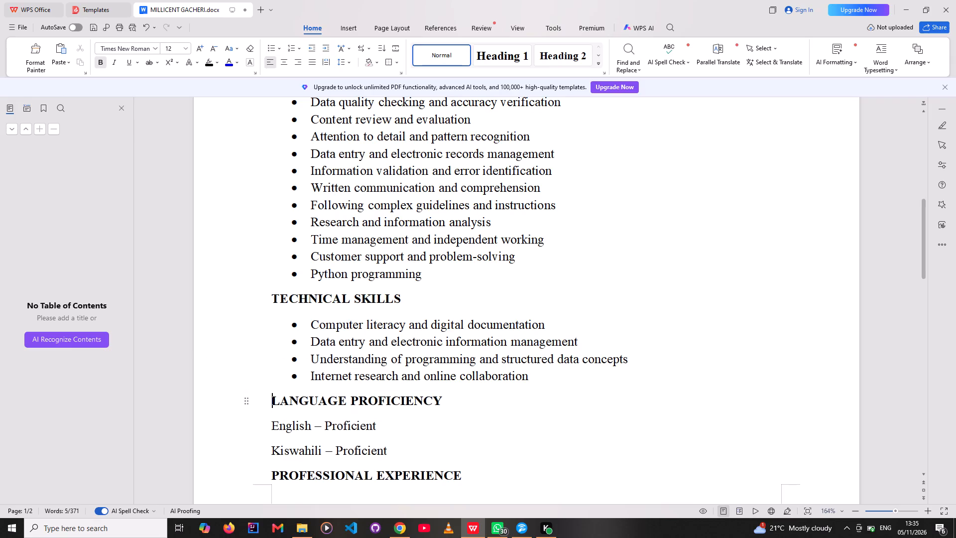
Delete the "Customer Service and Operations" bullet at the end of PROFESSIONAL EXPERIENCE, just above EDUCATION.
scroll(273, 398, up, 6)
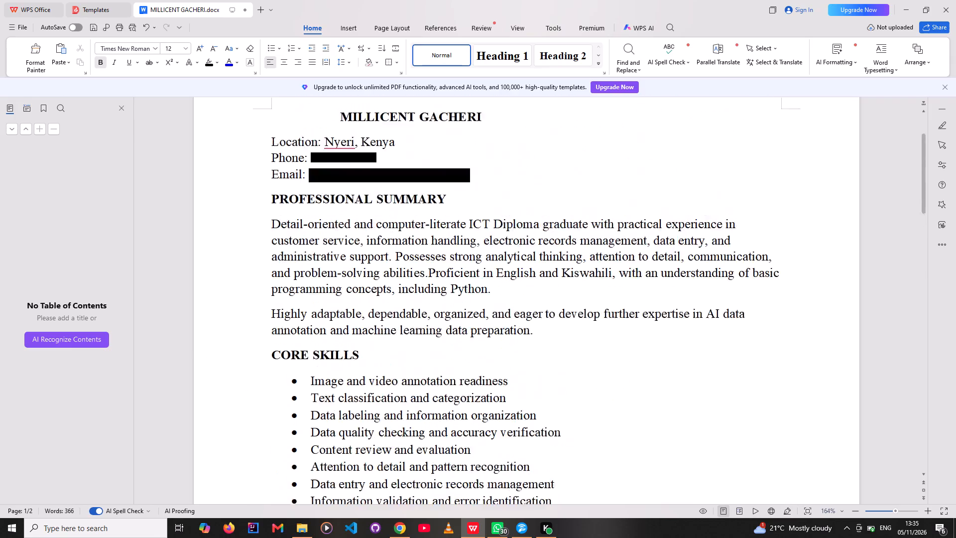
scroll(273, 398, down, 7)
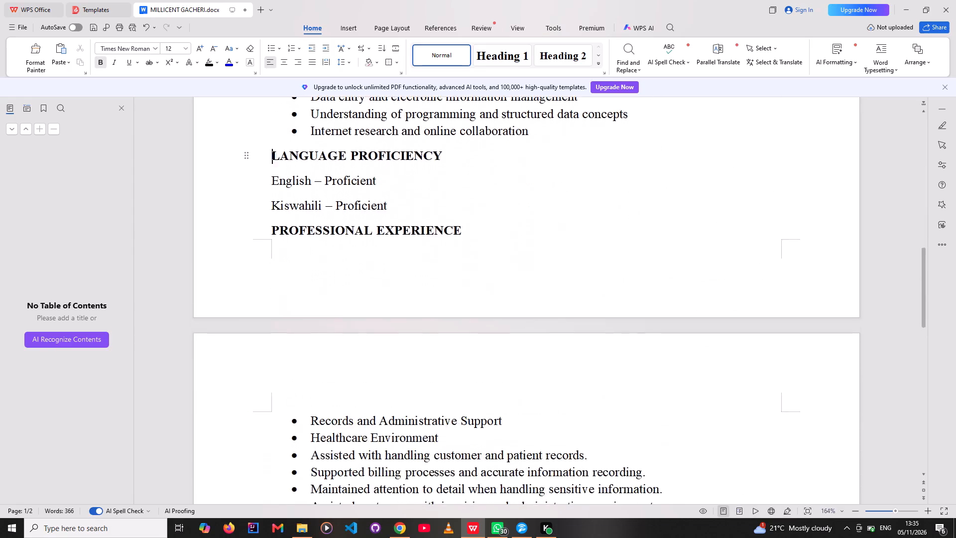
scroll(273, 398, down, 3)
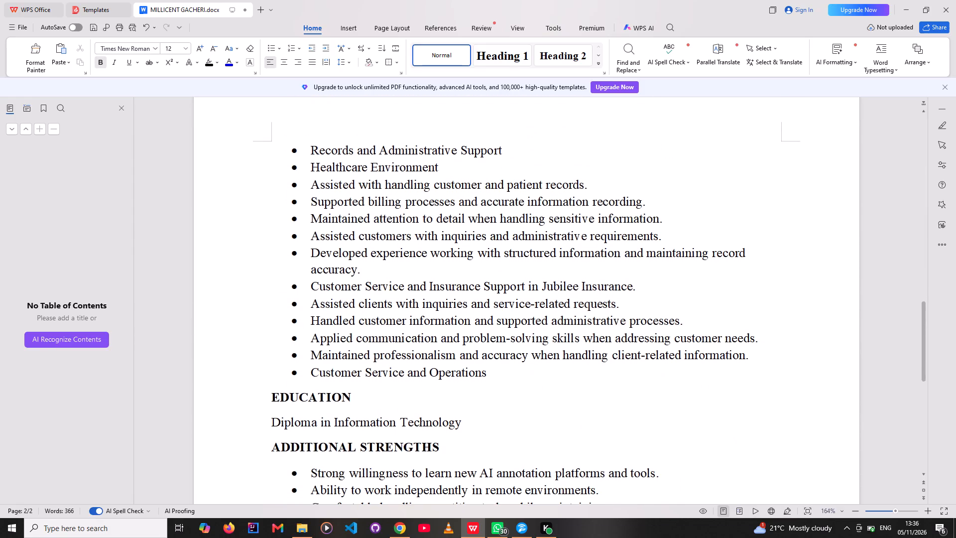
scroll(414, 310, down, 1)
scroll(414, 310, up, 4)
scroll(414, 310, right, 1)
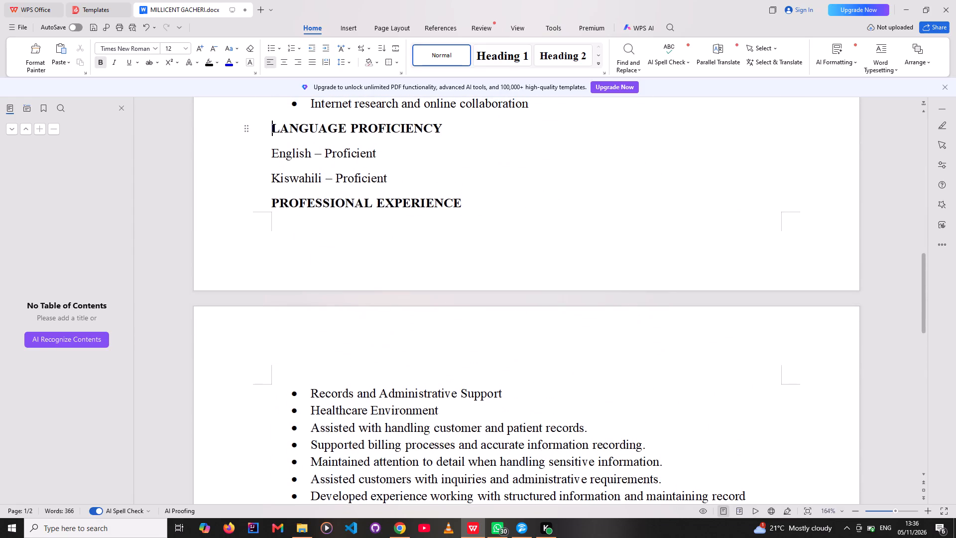
scroll(414, 310, right, 1)
scroll(414, 310, down, 2)
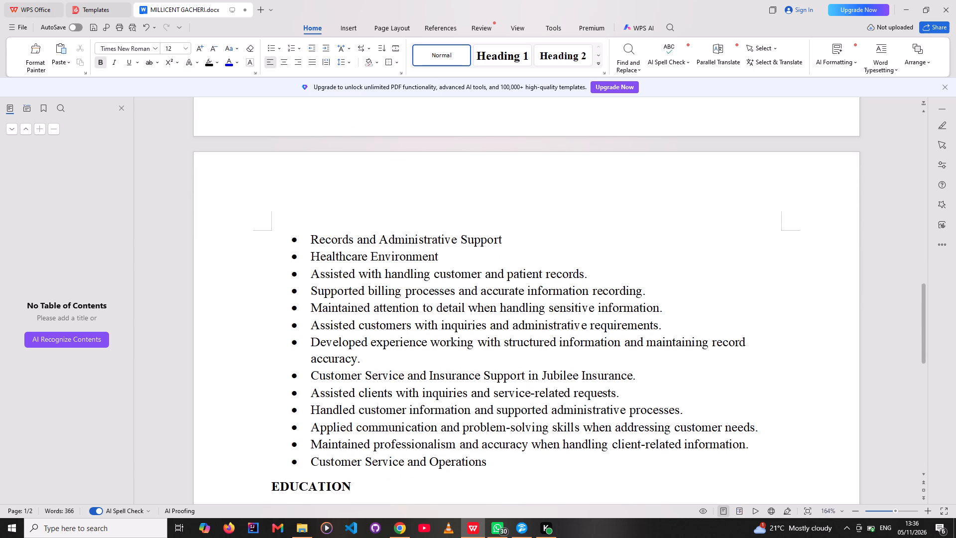
scroll(514, 363, down, 4)
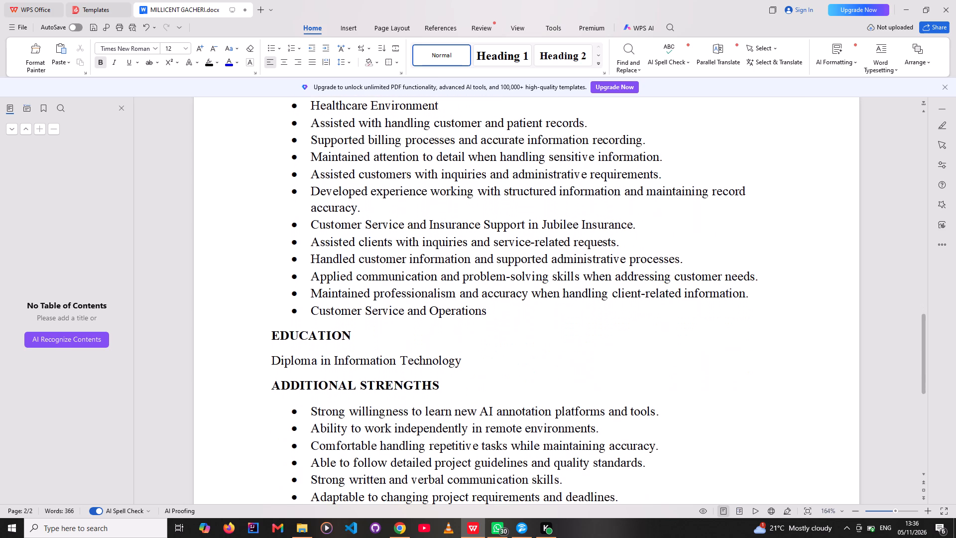
scroll(514, 363, down, 1)
drag(489, 307, 322, 309)
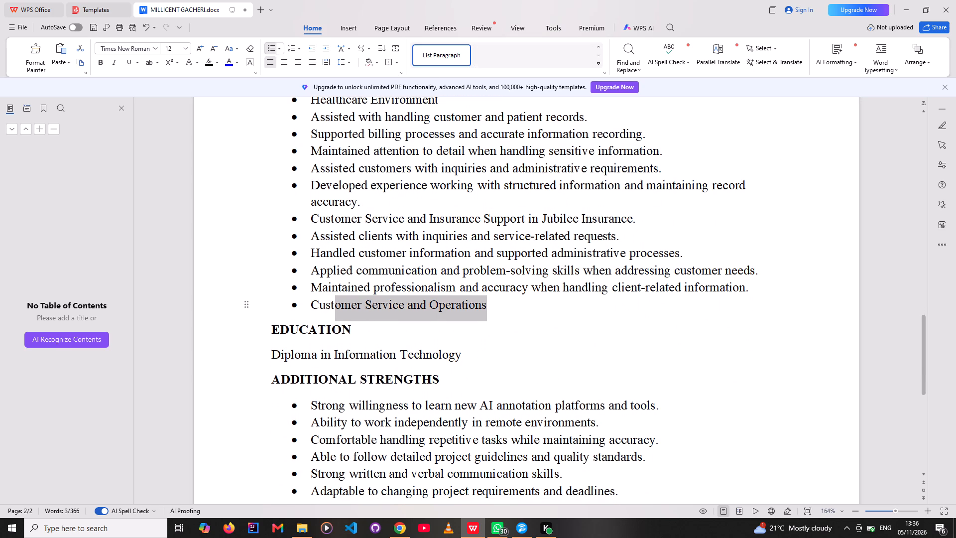
drag(322, 309, 300, 308)
key(BackSpace)
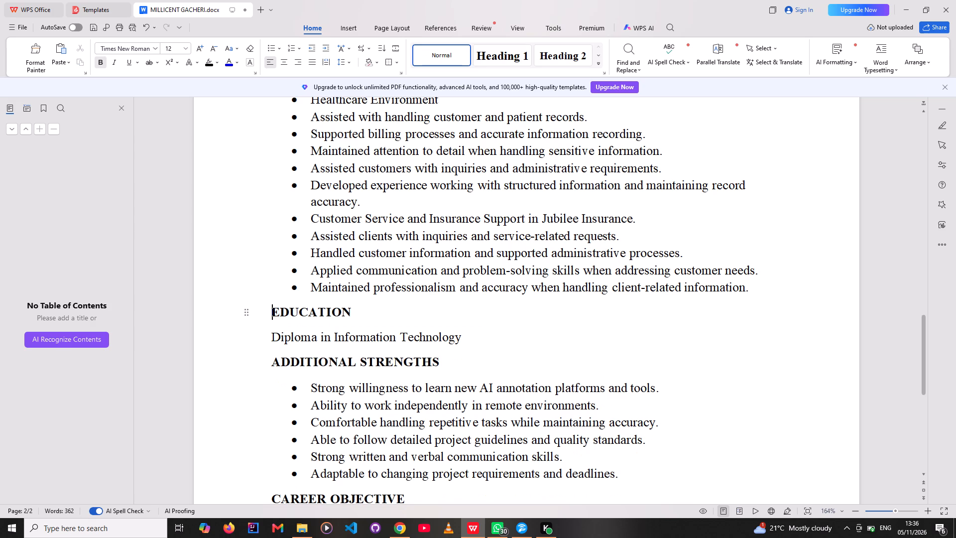
Review the CV from EDUCATION through the CAREER OBJECTIVE and back to the professional experience bullets.
scroll(407, 342, down, 1)
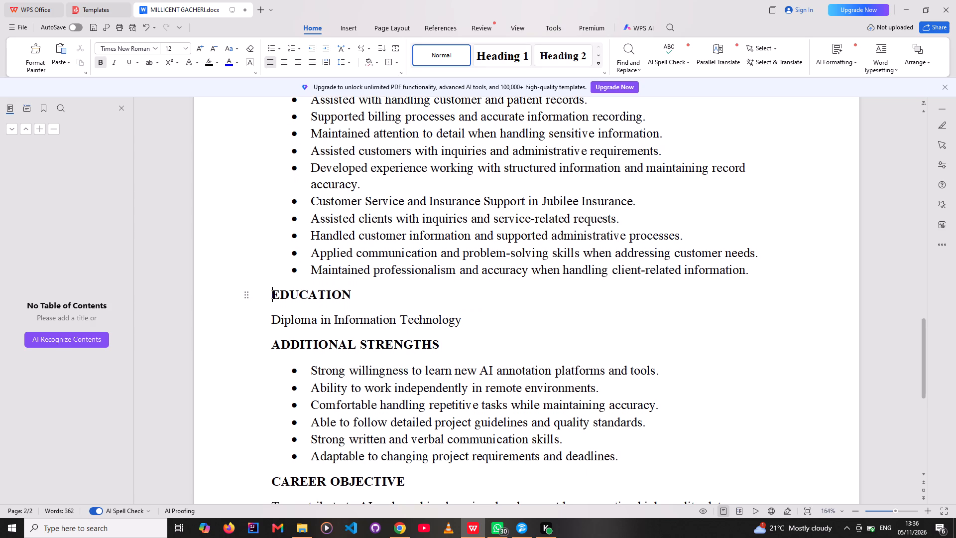
scroll(407, 342, down, 1)
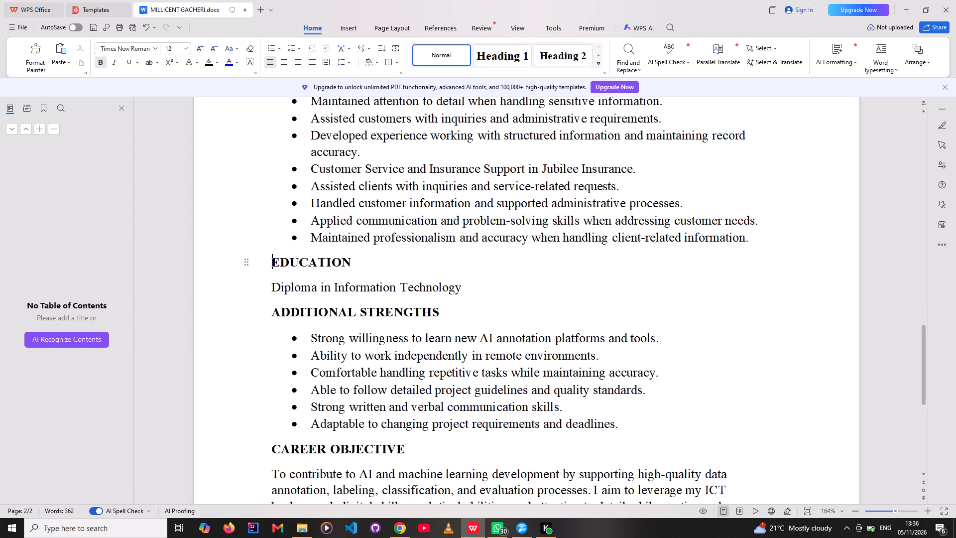
scroll(457, 388, down, 2)
scroll(457, 388, up, 1)
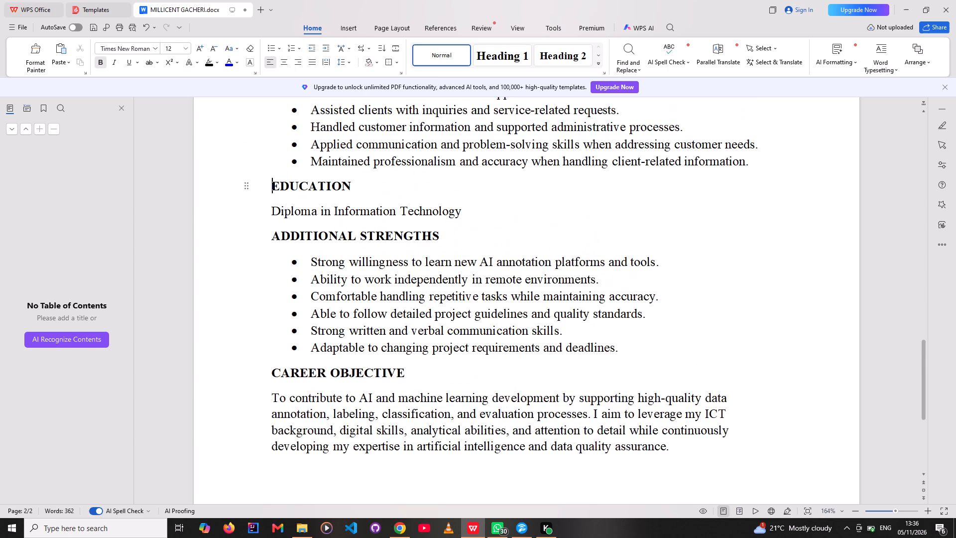
scroll(457, 388, up, 5)
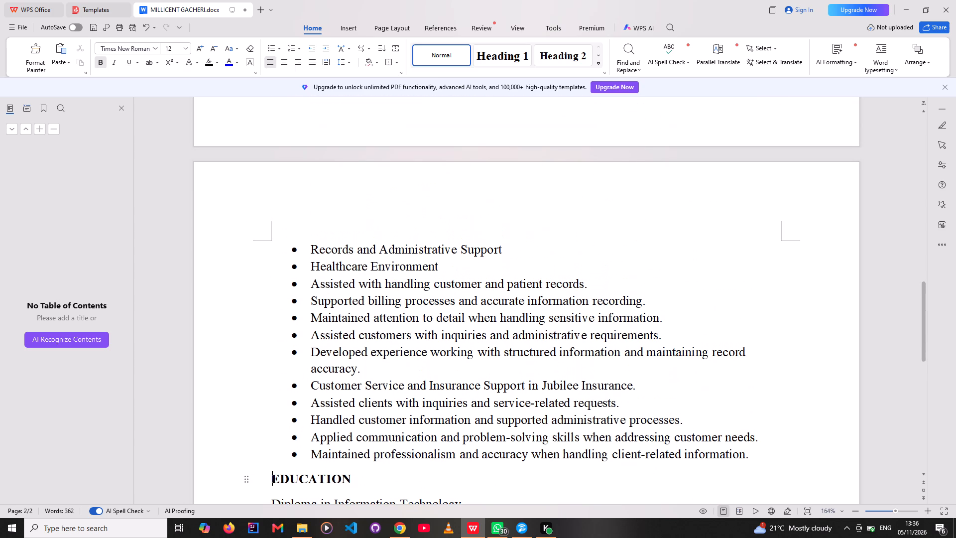
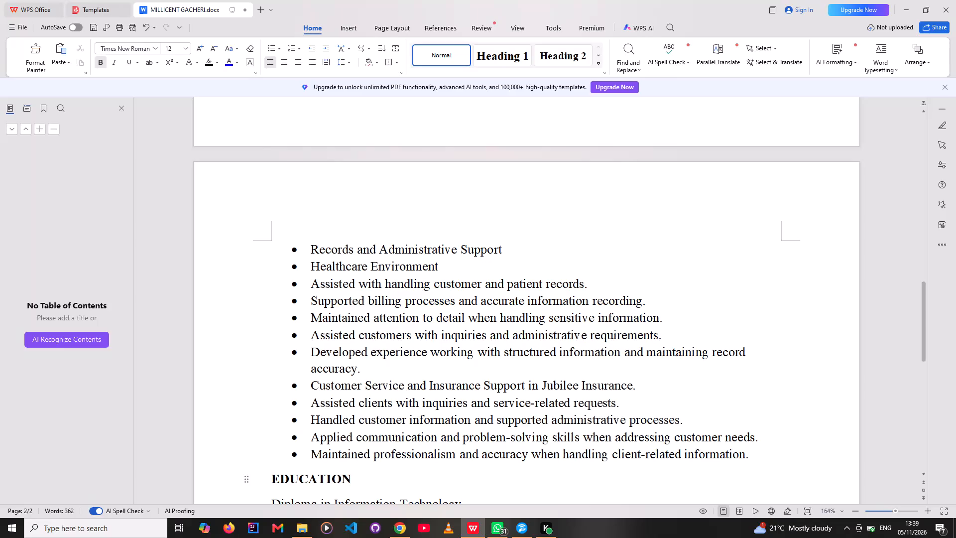
Delete the "Records and Administrative Support", "Healthcare Environment" and "Assisted with handling customer and patient records" bullets from PROFESSIONAL EXPERIENCE.
drag(589, 279, 524, 288)
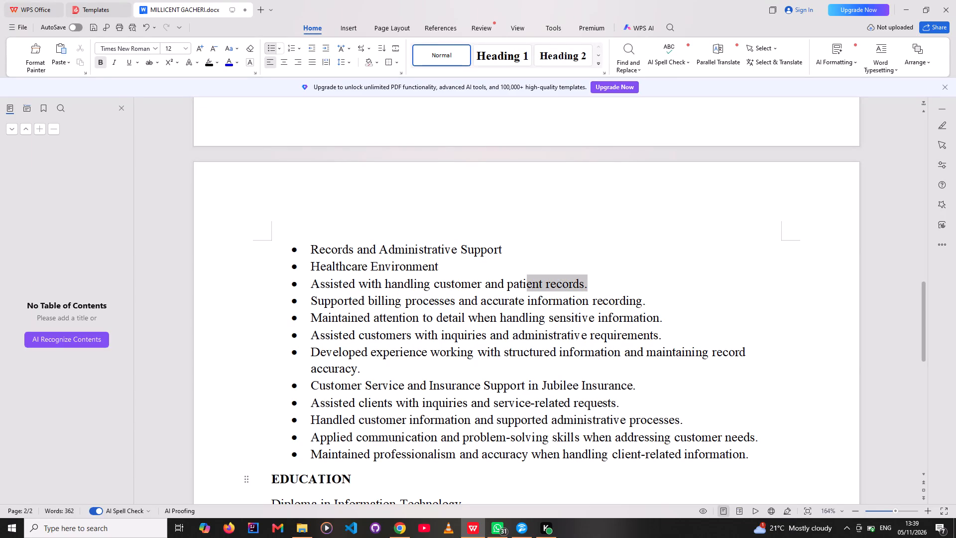
drag(524, 288, 305, 250)
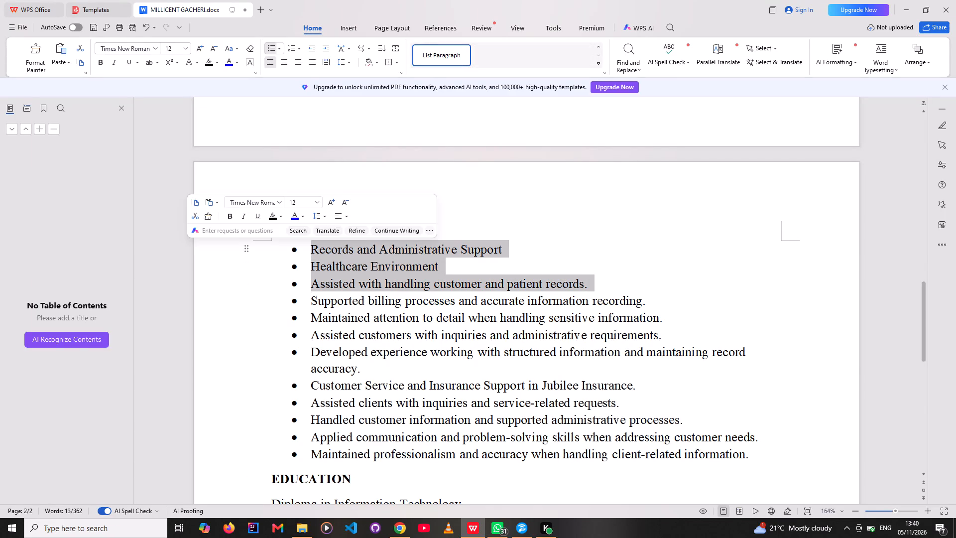
key(BackSpace)
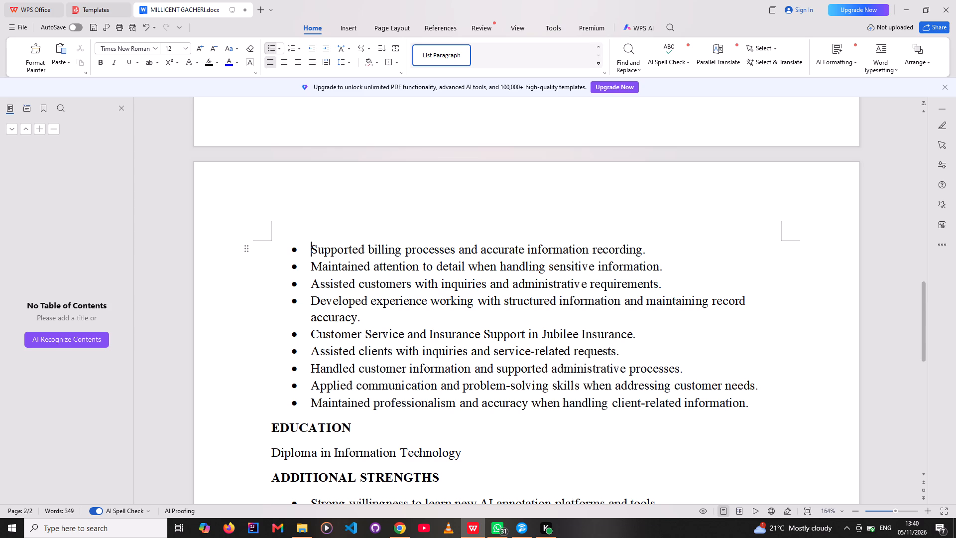
Compare the remaining experience bullets with the PROFESSIONAL EXPERIENCE section of the AI Data Annotator CV PDF in Chrome.
scroll(570, 300, up, 3)
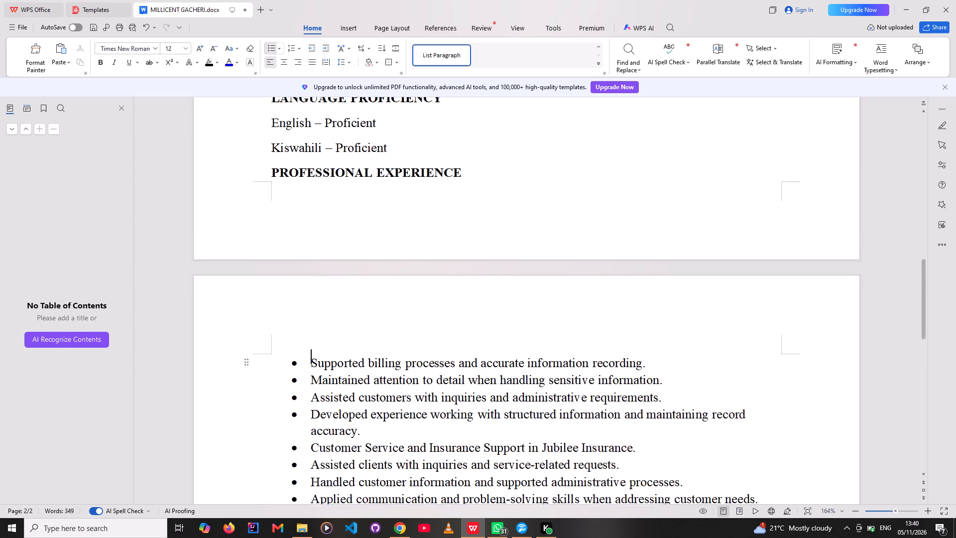
scroll(570, 300, down, 1)
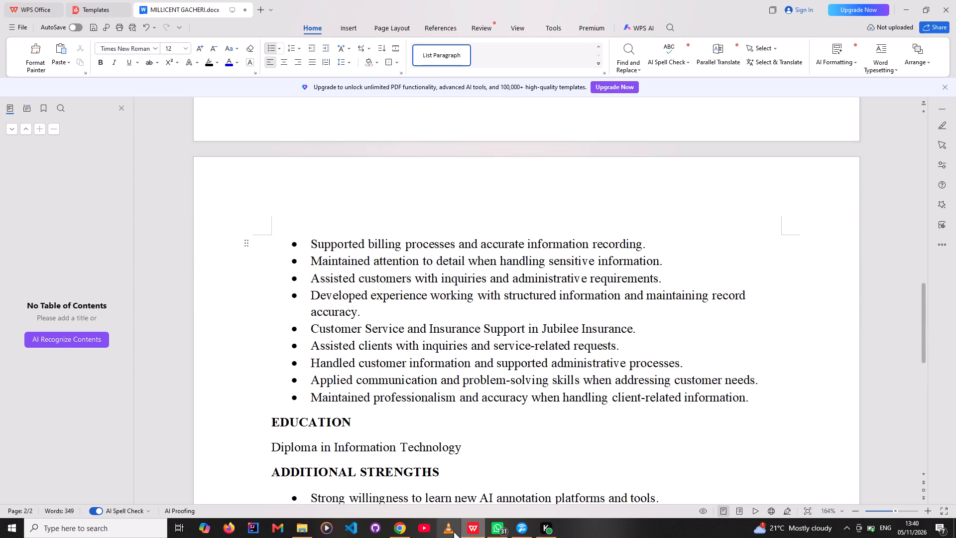
click(401, 531)
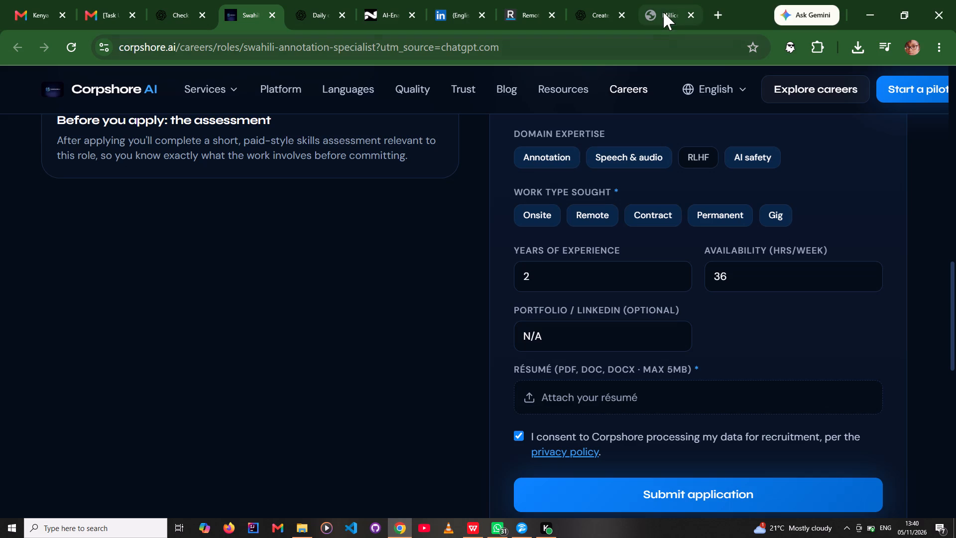
click(663, 11)
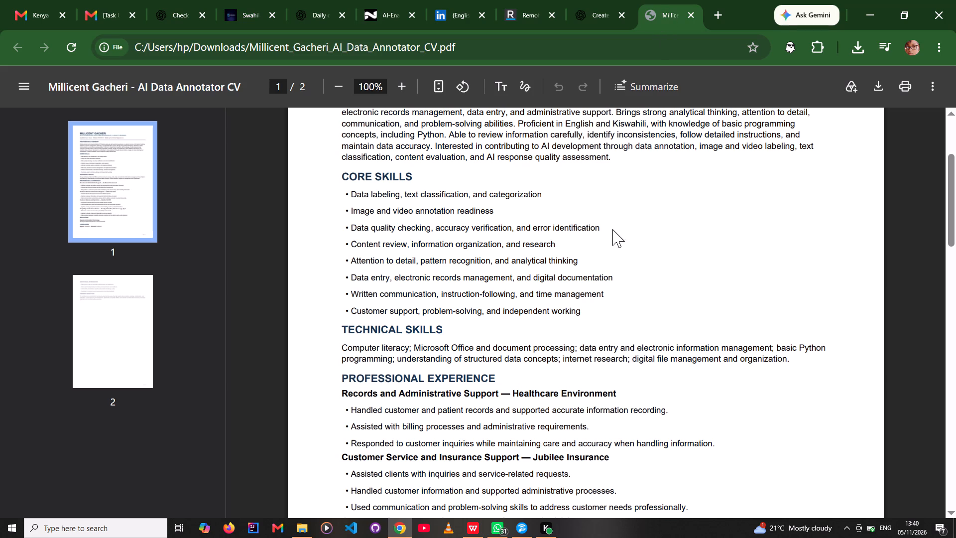
scroll(588, 336, down, 2)
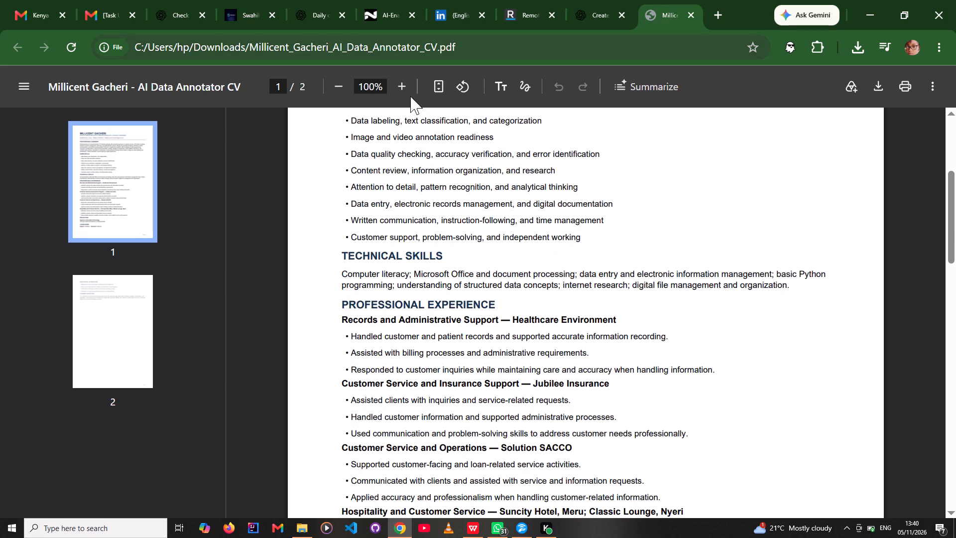
click(307, 531)
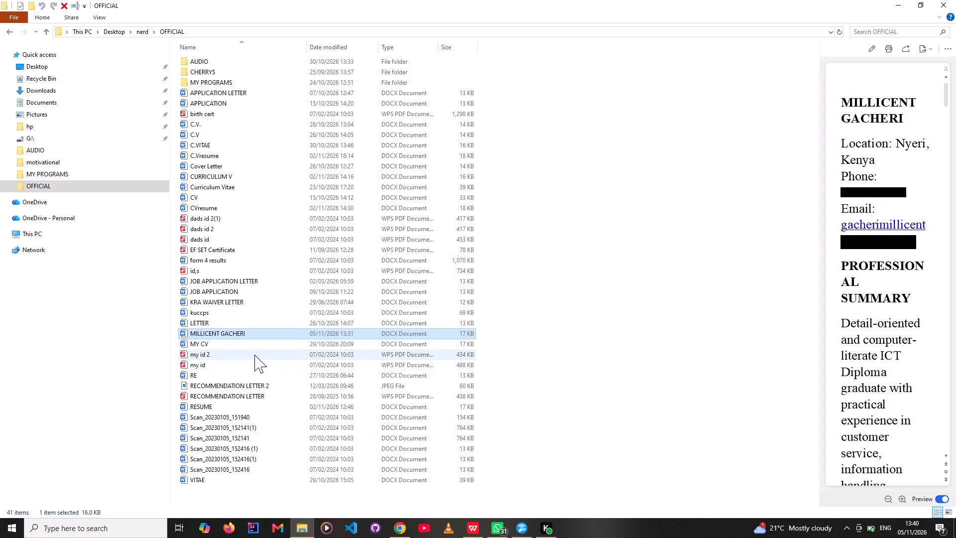
Return to the CV in WPS Office and close it, saving the changes.
click(469, 535)
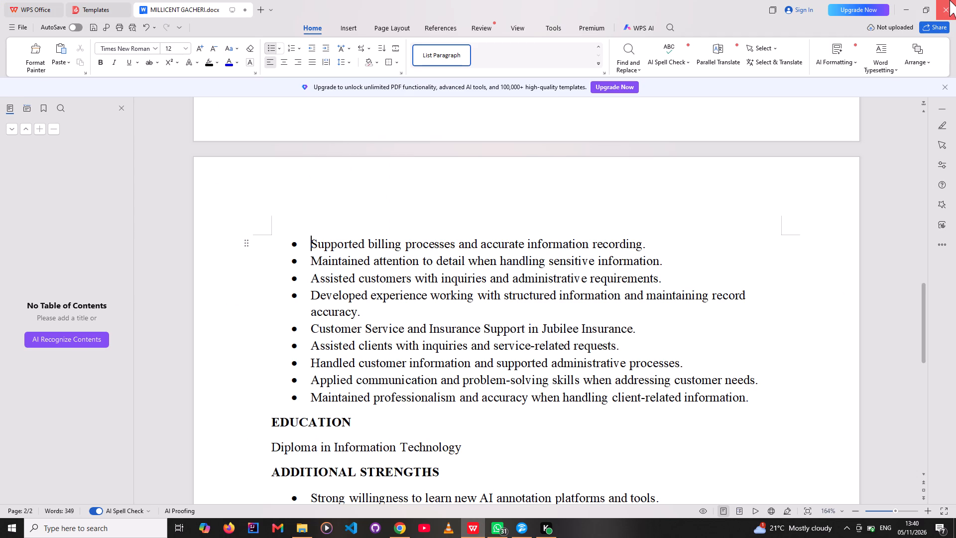
click(950, 0)
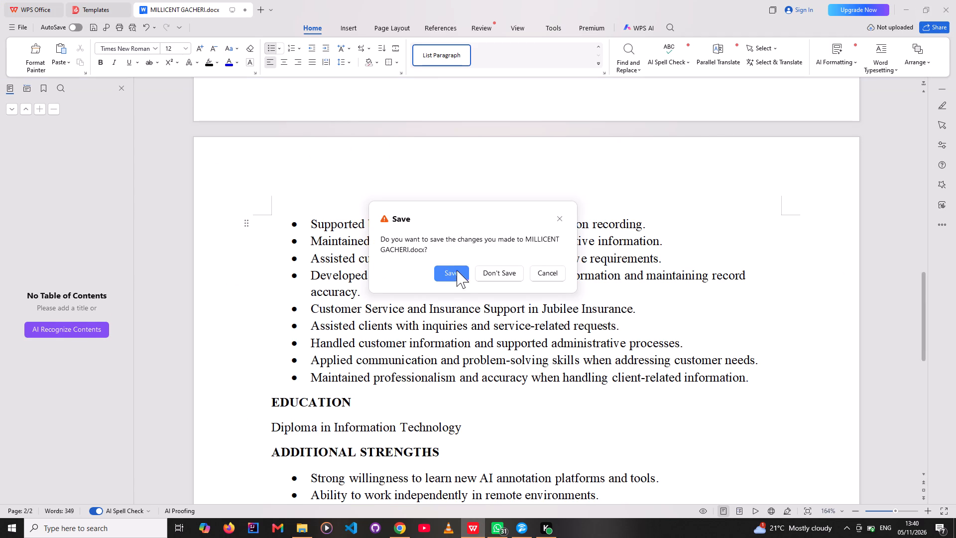
click(456, 275)
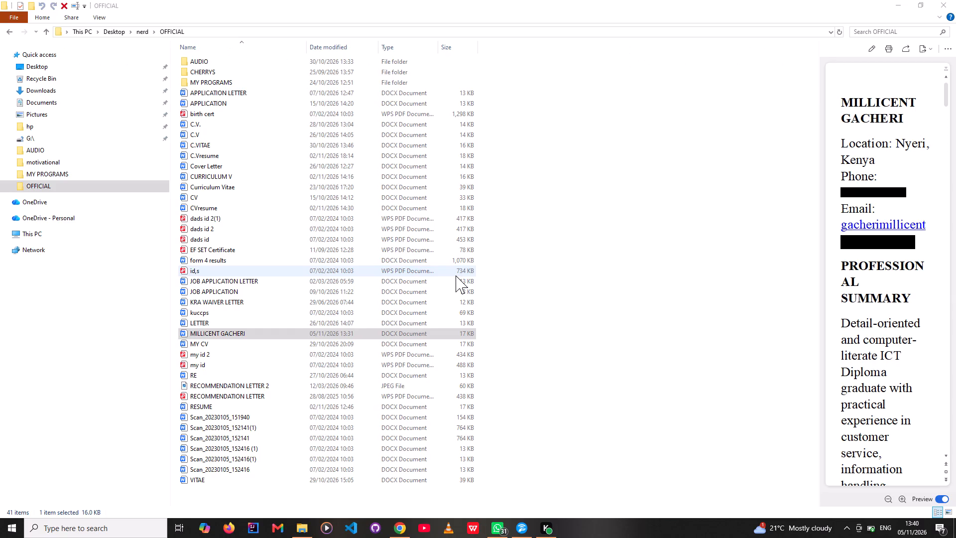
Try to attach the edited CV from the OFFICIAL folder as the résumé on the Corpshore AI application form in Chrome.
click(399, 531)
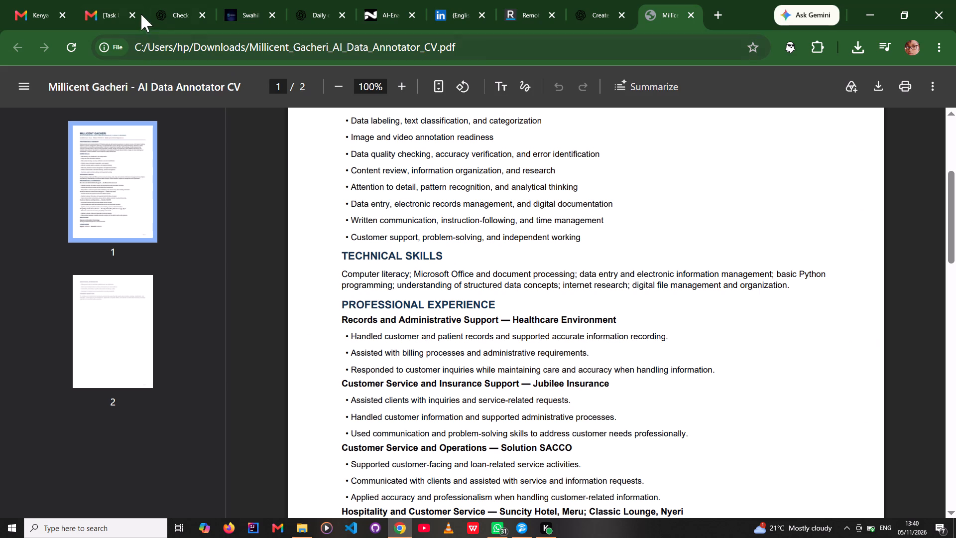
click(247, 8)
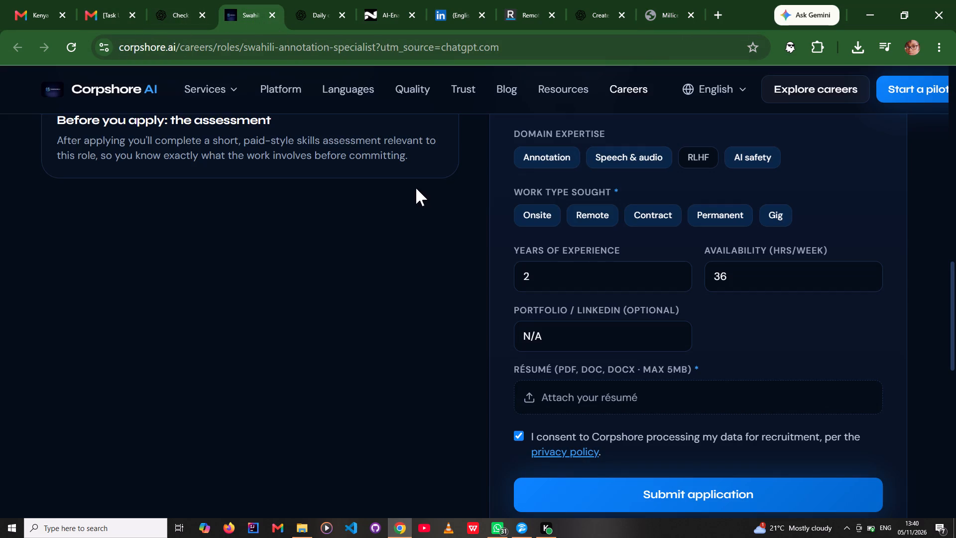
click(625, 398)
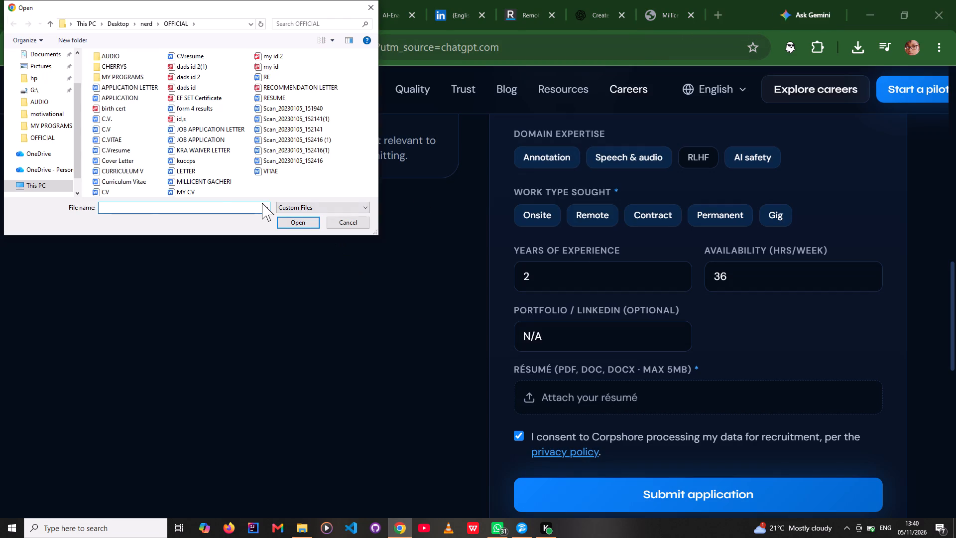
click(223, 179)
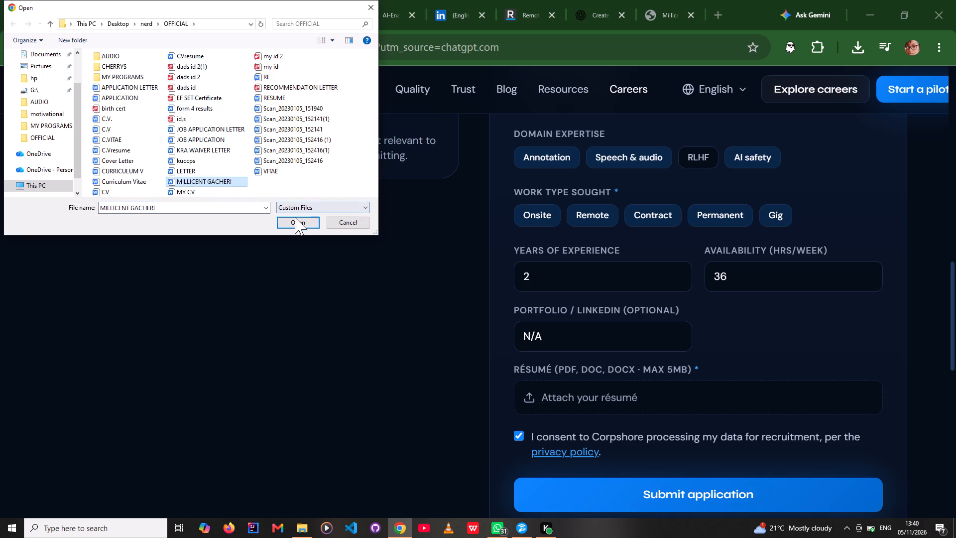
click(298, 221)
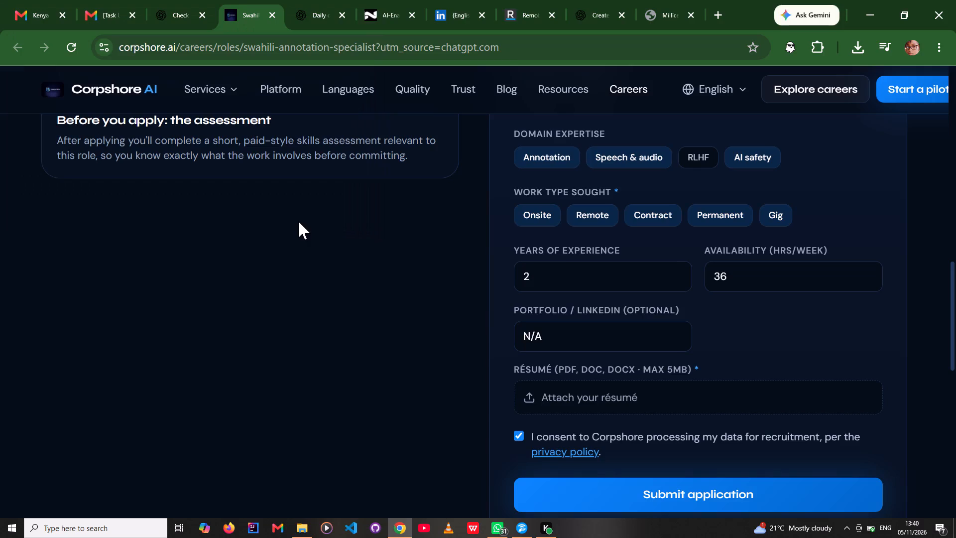
Check the application form from the applicant details through the résumé attachment and consent to the submission area.
scroll(641, 456, down, 1)
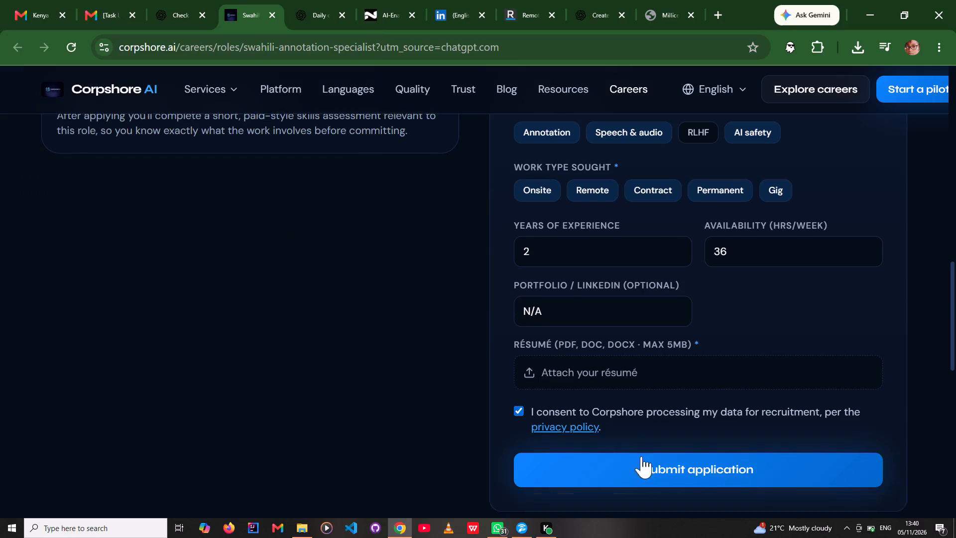
scroll(641, 456, down, 2)
scroll(641, 456, up, 5)
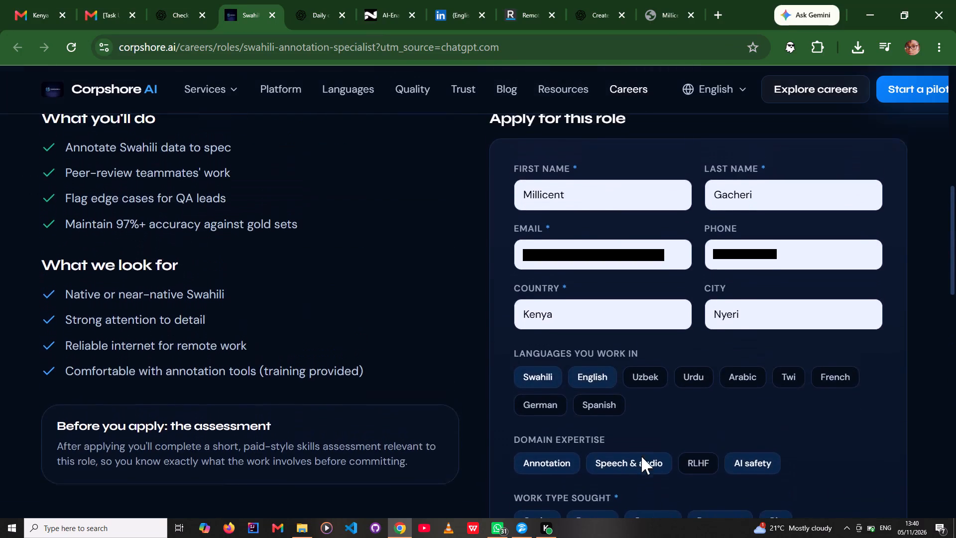
scroll(641, 456, down, 7)
scroll(641, 456, up, 1)
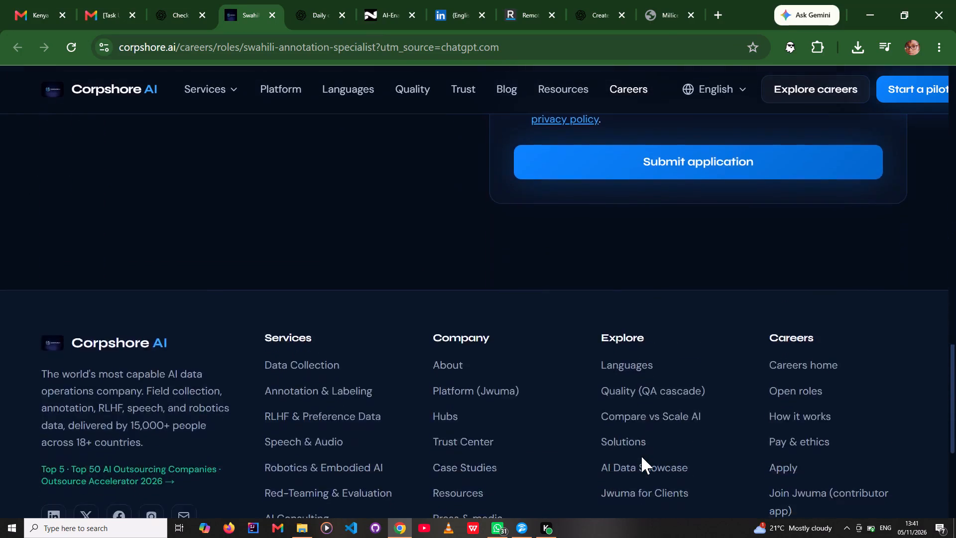
scroll(641, 456, up, 3)
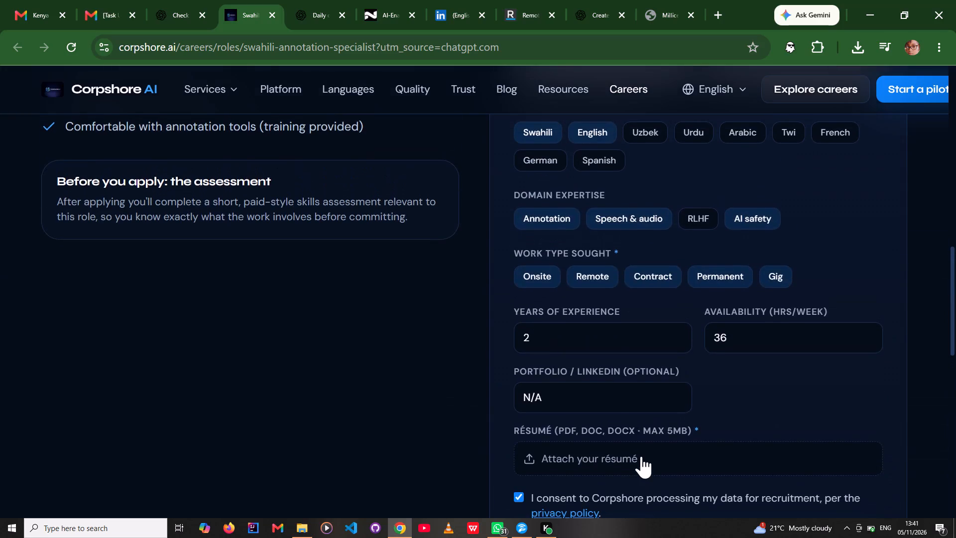
scroll(641, 456, up, 4)
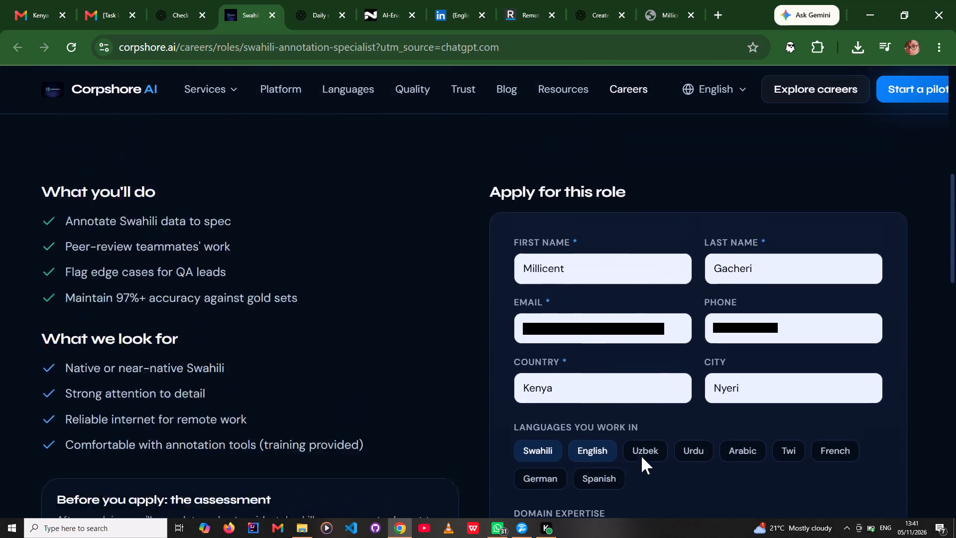
scroll(641, 456, up, 1)
scroll(641, 456, down, 7)
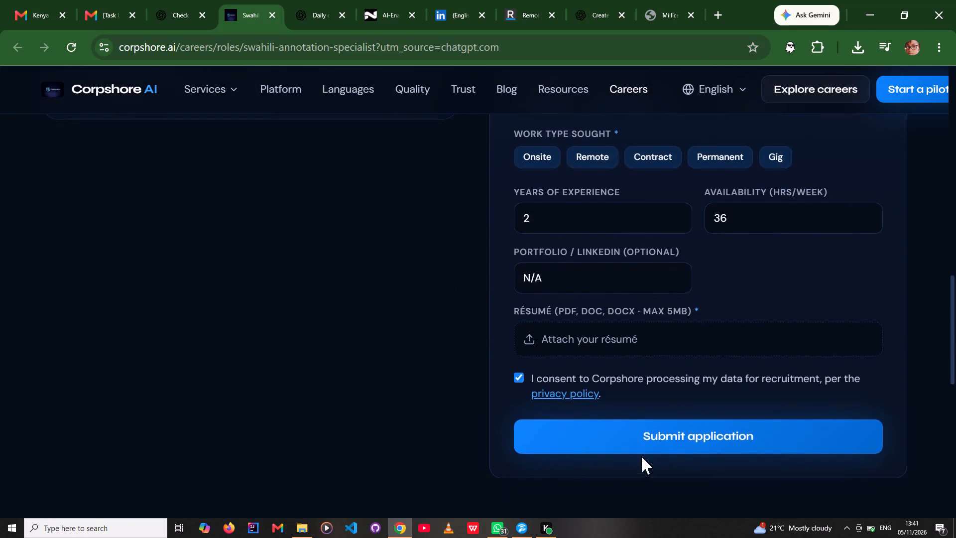
scroll(641, 456, down, 1)
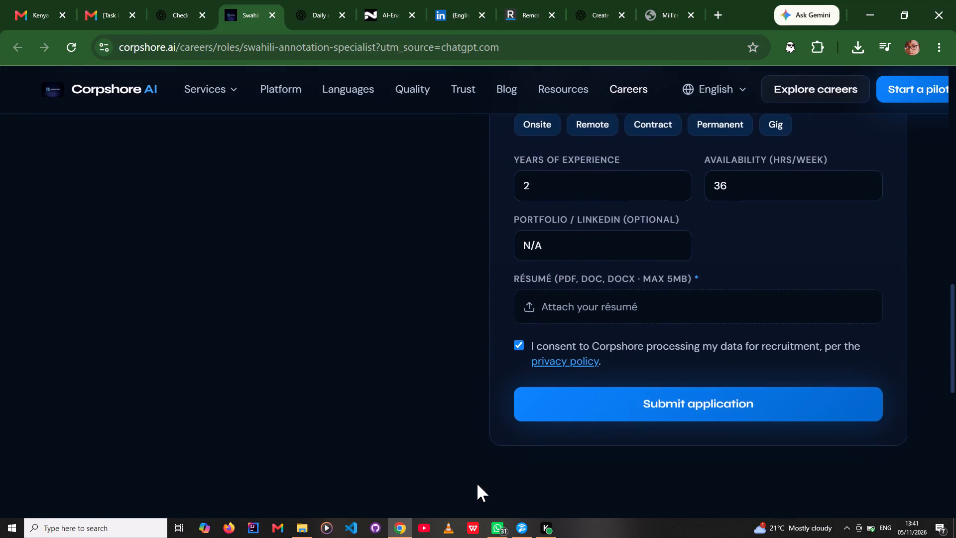
Reopen the edited CV document from the OFFICIAL folder in WPS Office.
click(307, 525)
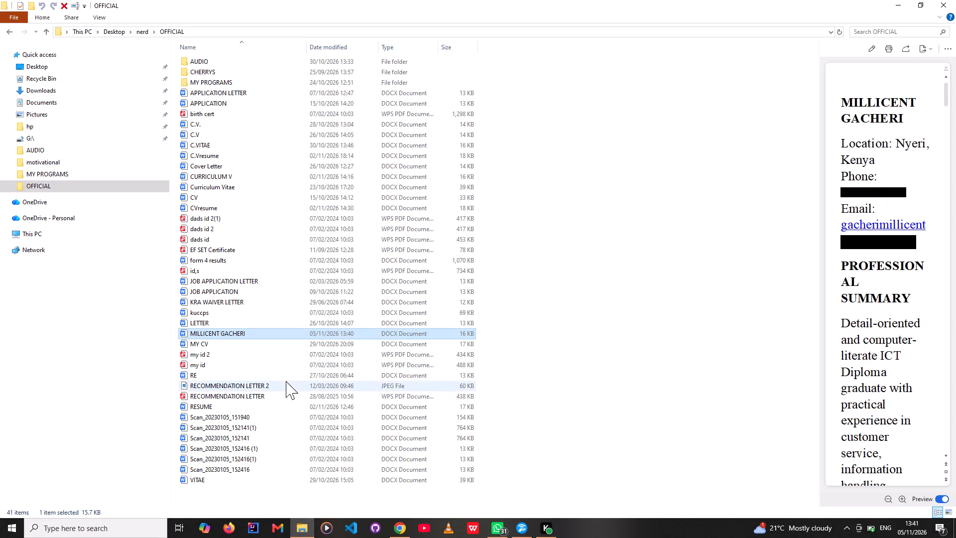
click(304, 332)
double_click(304, 332)
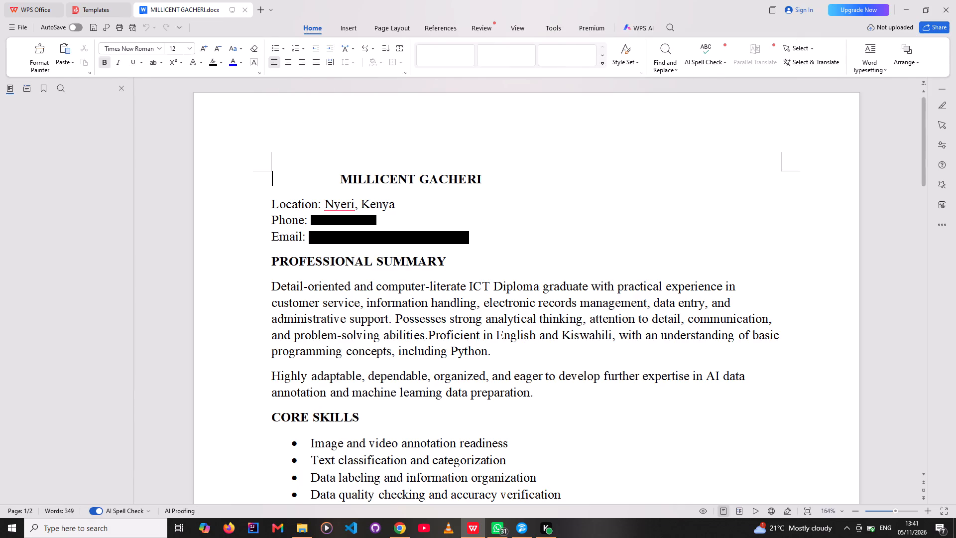
Delete "and computer-literate ICT Diploma graduate" from the opening sentence of the PROFESSIONAL SUMMARY.
scroll(392, 348, down, 4)
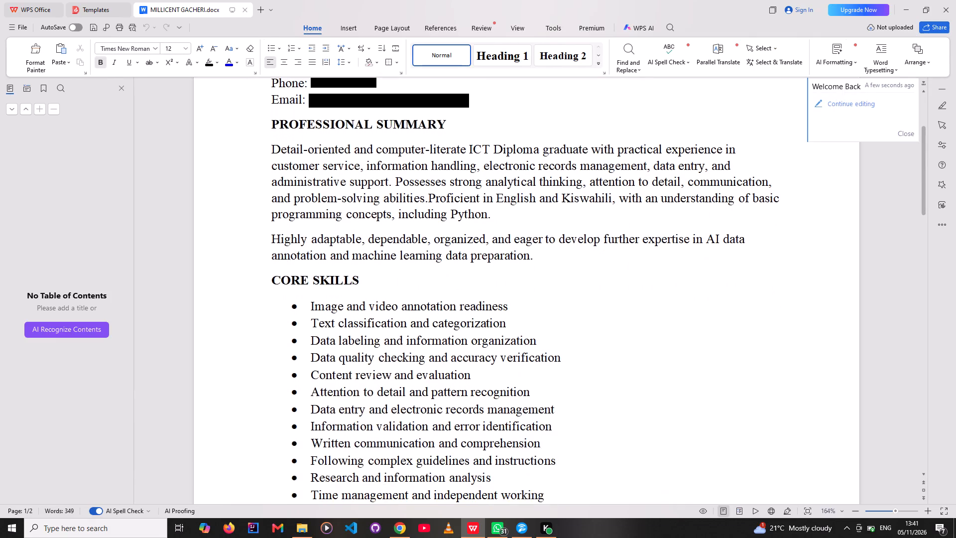
scroll(392, 348, down, 1)
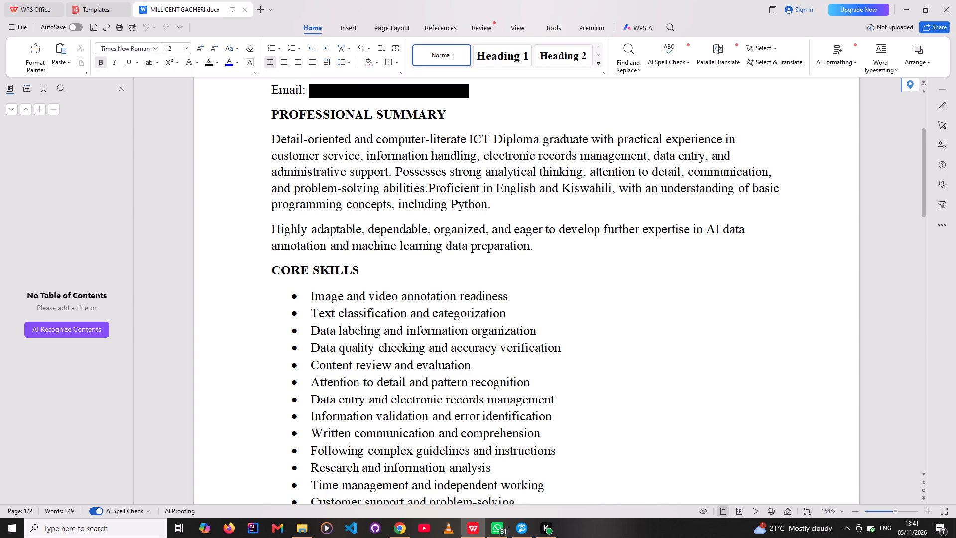
click(591, 141)
key(BackSpace)
key(BackSpace)
key(BackSpace)
key(BackSpace)
key(BackSpace)
key(BackSpace)
key(BackSpace)
key(BackSpace)
key(BackSpace)
key(BackSpace)
key(BackSpace)
key(BackSpace)
key(BackSpace)
key(BackSpace)
key(BackSpace)
key(BackSpace)
key(BackSpace)
key(BackSpace)
key(BackSpace)
key(BackSpace)
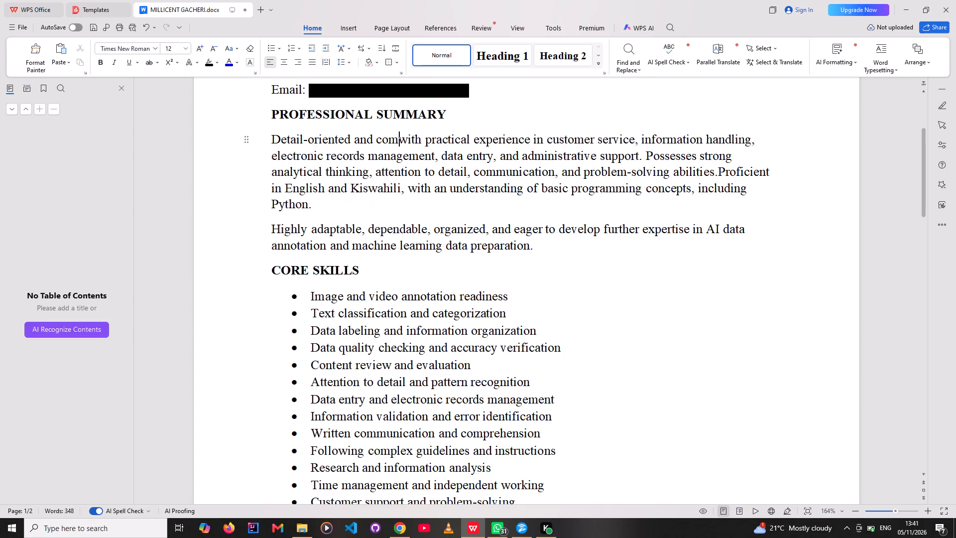
key(BackSpace)
key(BackSpace)
key(BackSpace)
key(BackSpace)
key(BackSpace)
key(BackSpace)
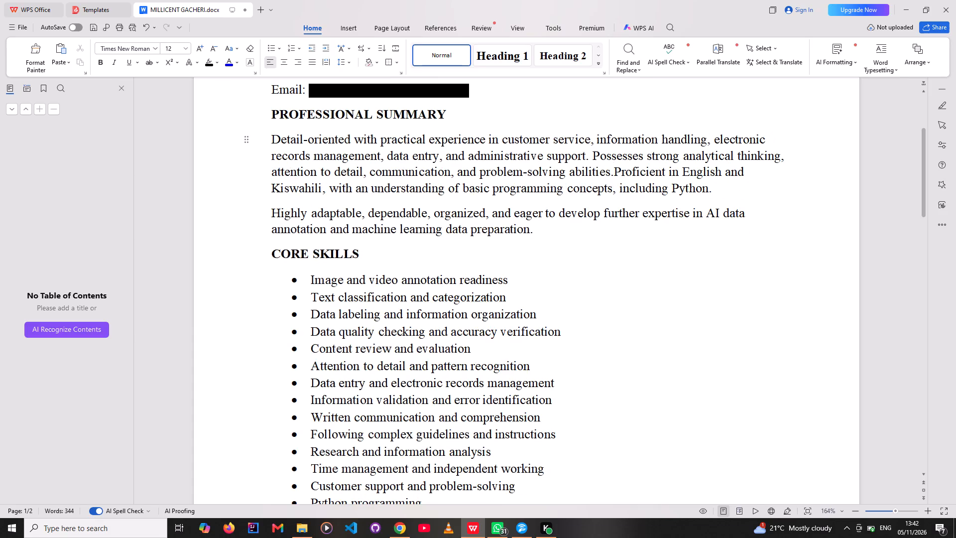
Shorten the opening sentence of the PROFESSIONAL SUMMARY by deleting the list of experience areas so it ends at "practical experience.".
click(589, 156)
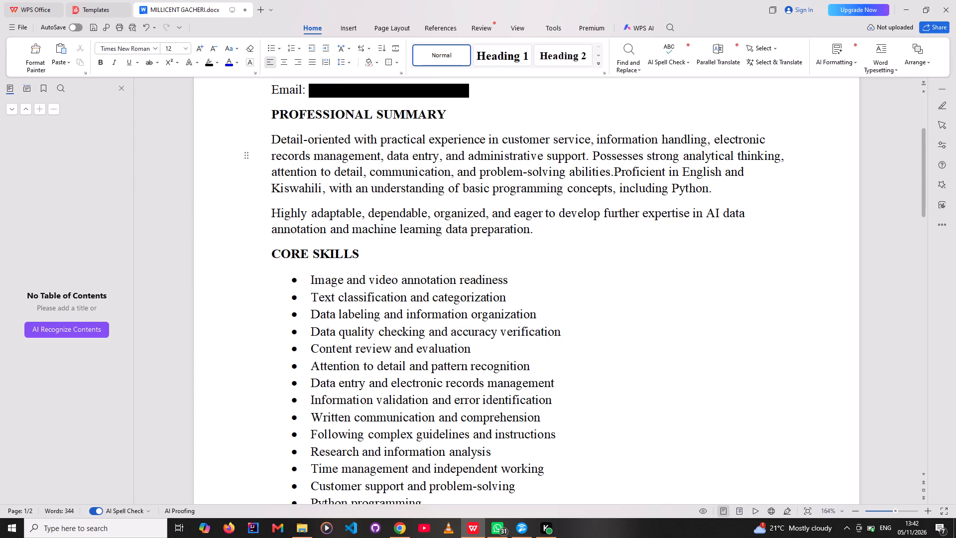
key(BackSpace)
key(BackSpace)
key(BackSpace)
key(BackSpace)
key(BackSpace)
key(BackSpace)
key(BackSpace)
key(BackSpace)
key(BackSpace)
key(BackSpace)
key(BackSpace)
key(BackSpace)
key(BackSpace)
key(BackSpace)
key(BackSpace)
key(BackSpace)
key(BackSpace)
key(BackSpace)
key(BackSpace)
key(BackSpace)
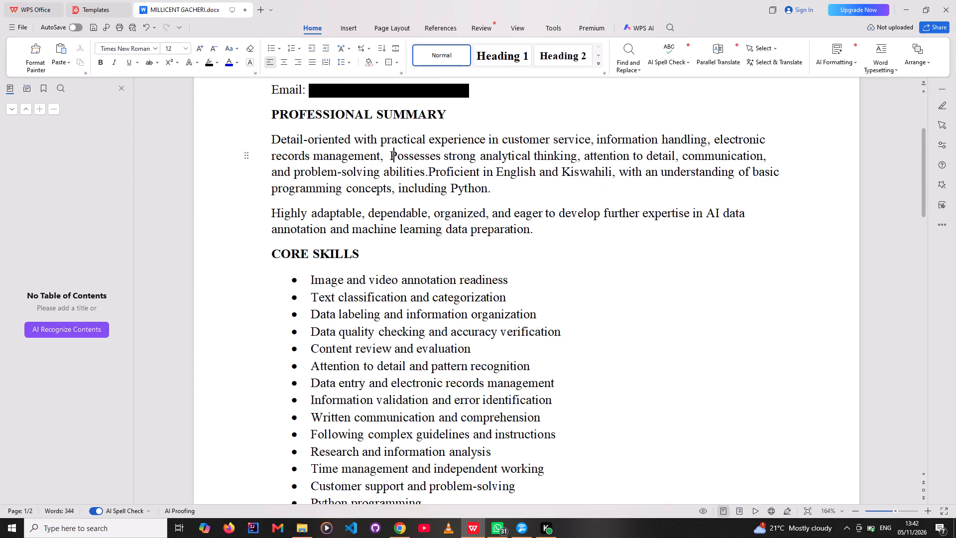
key(BackSpace)
key(BackSpace)
key(BackSpace)
key(BackSpace)
key(BackSpace)
key(BackSpace)
key(BackSpace)
key(BackSpace)
key(BackSpace)
key(BackSpace)
key(BackSpace)
key(BackSpace)
key(BackSpace)
key(BackSpace)
key(BackSpace)
key(BackSpace)
key(BackSpace)
key(BackSpace)
key(BackSpace)
key(BackSpace)
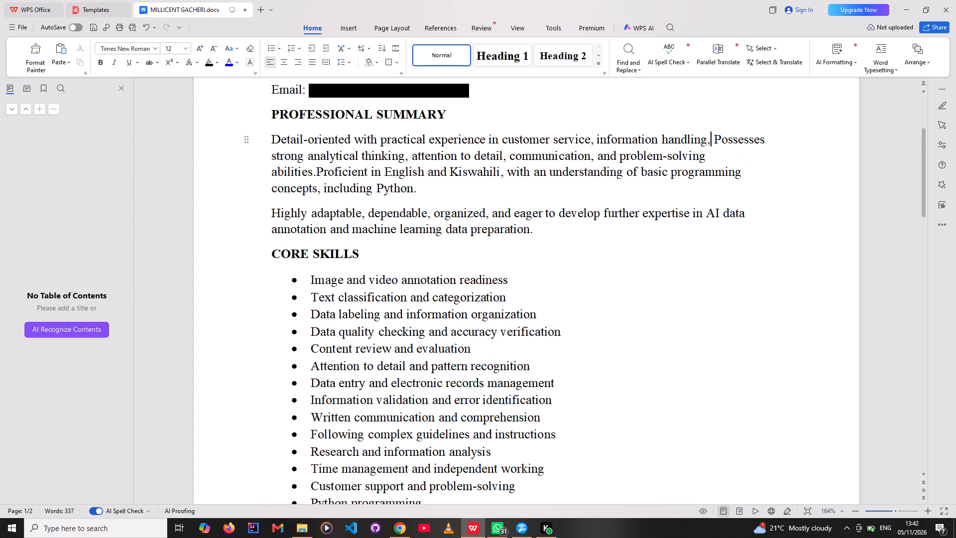
key(BackSpace)
key(BackSpace)
key(BackSpace)
key(BackSpace)
key(BackSpace)
key(BackSpace)
key(BackSpace)
key(BackSpace)
key(BackSpace)
key(BackSpace)
key(BackSpace)
key(BackSpace)
key(BackSpace)
key(BackSpace)
key(BackSpace)
key(BackSpace)
key(BackSpace)
key(BackSpace)
key(BackSpace)
key(BackSpace)
key(BackSpace)
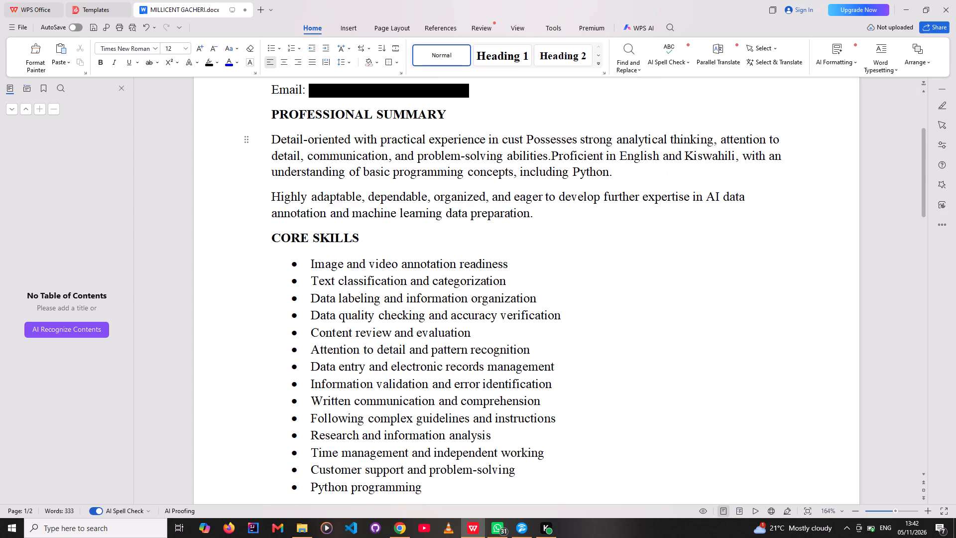
key(BackSpace)
key(BackSpace)
key(BackSpace)
key(BackSpace)
key(BackSpace)
key(BackSpace)
key(BackSpace)
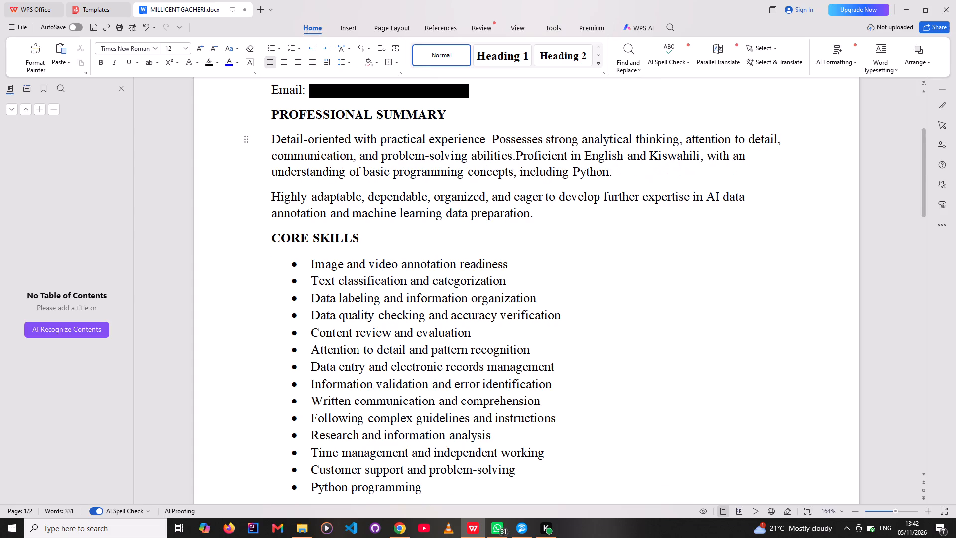
key(BackSpace)
key(period)
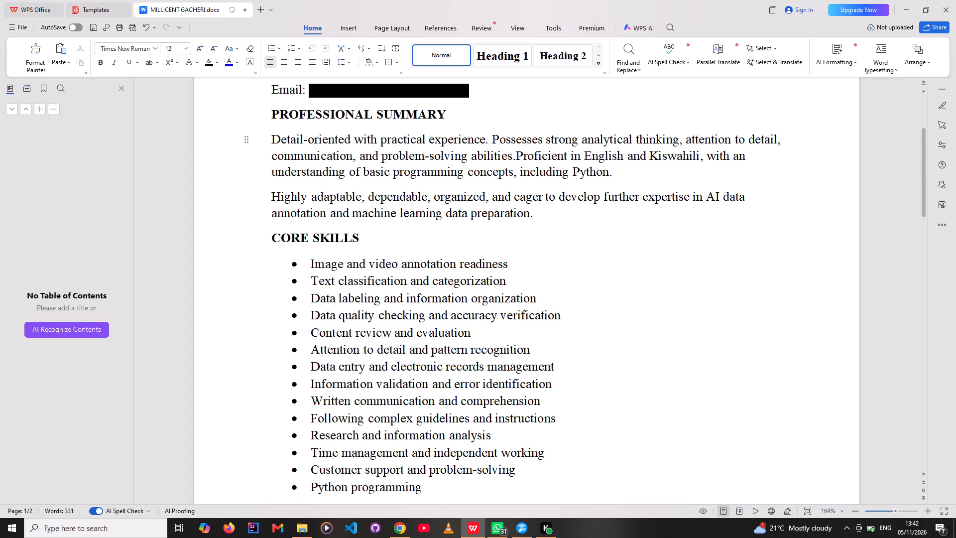
Delete the word "basic" before "programming concepts" in the PROFESSIONAL SUMMARY.
click(390, 168)
key(BackSpace)
key(BackSpace)
key(BackSpace)
key(BackSpace)
key(BackSpace)
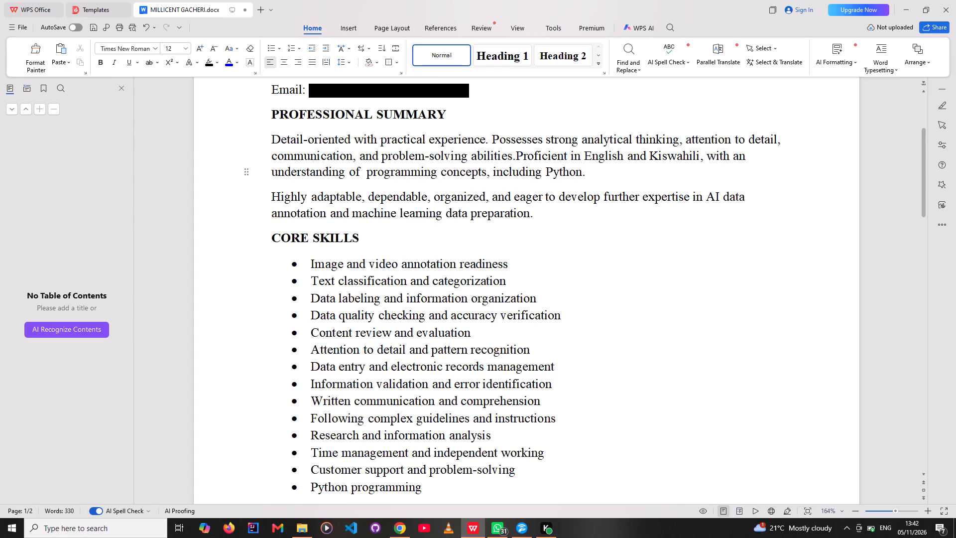
Delete ", including Python" from the end of the PROFESSIONAL SUMMARY's first paragraph.
click(581, 172)
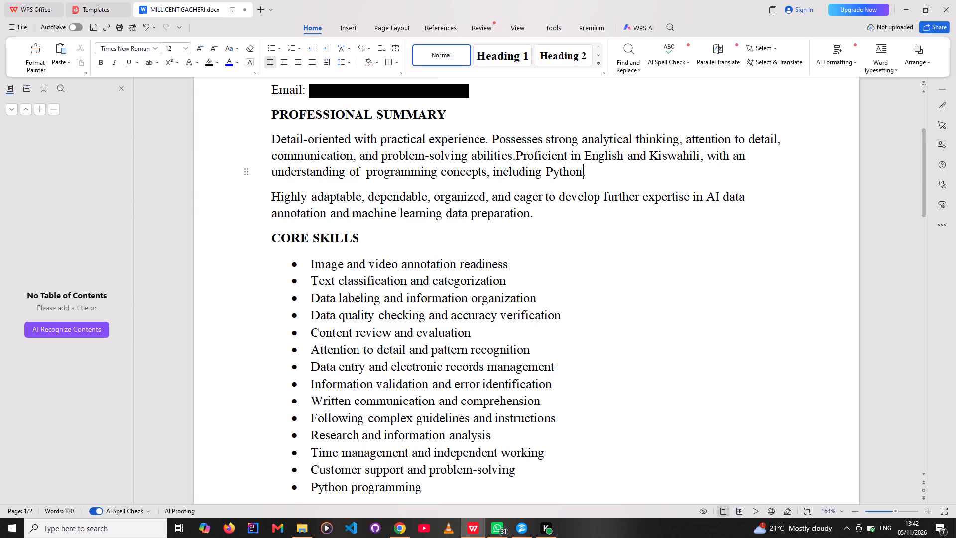
key(BackSpace)
key(BackSpace)
key(BackSpace)
key(BackSpace)
key(BackSpace)
key(BackSpace)
key(BackSpace)
key(BackSpace)
key(BackSpace)
key(BackSpace)
key(BackSpace)
key(BackSpace)
key(BackSpace)
key(BackSpace)
key(BackSpace)
key(BackSpace)
key(BackSpace)
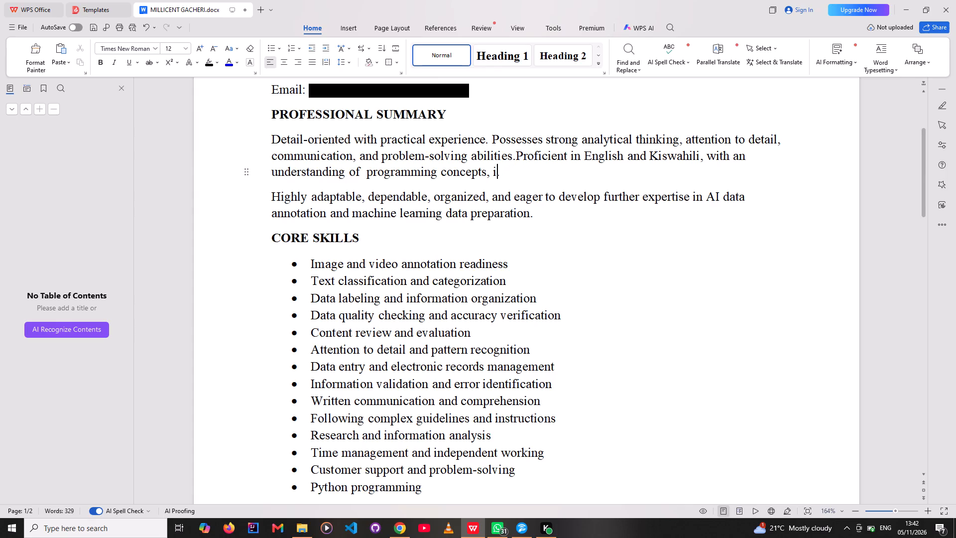
key(BackSpace)
key(BackSpace)
key(BackSpace)
Remove the bullet "Supported billing processes and accurate information recording." from PROFESSIONAL EXPERIENCE, including its empty line.
scroll(557, 263, down, 2)
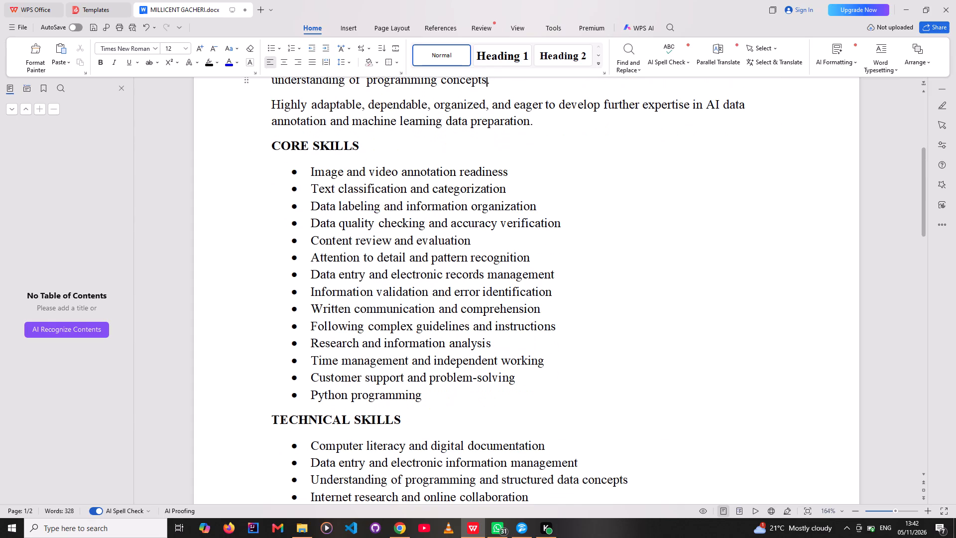
scroll(505, 383, down, 2)
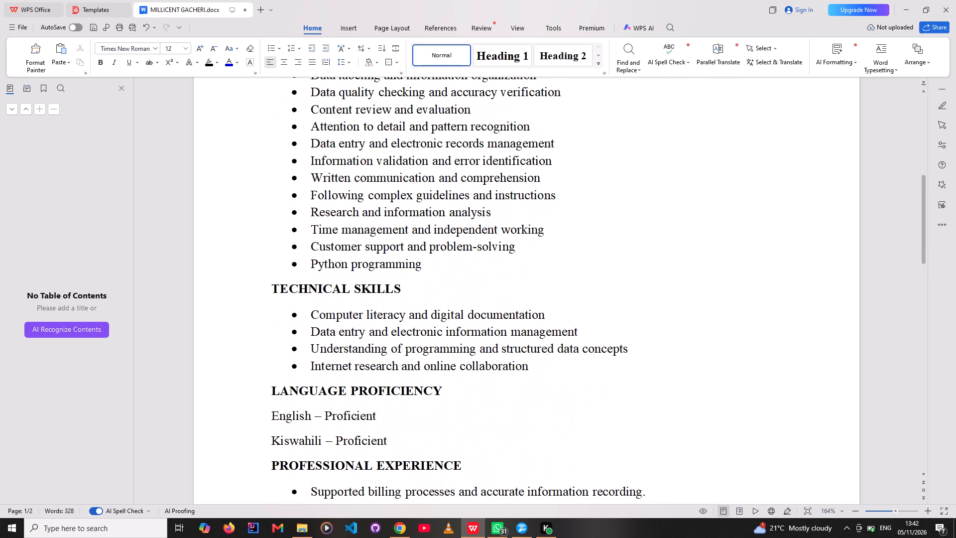
scroll(502, 421, down, 2)
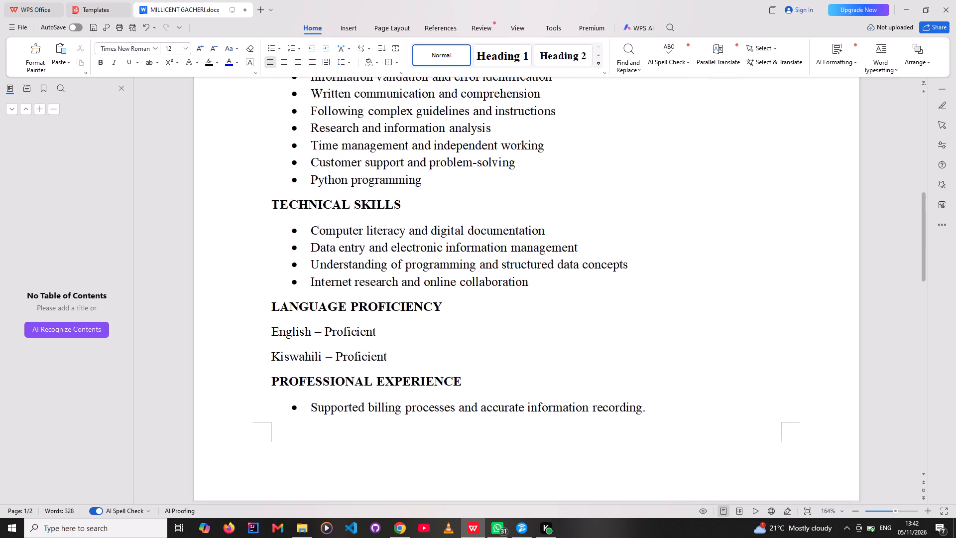
scroll(502, 421, down, 2)
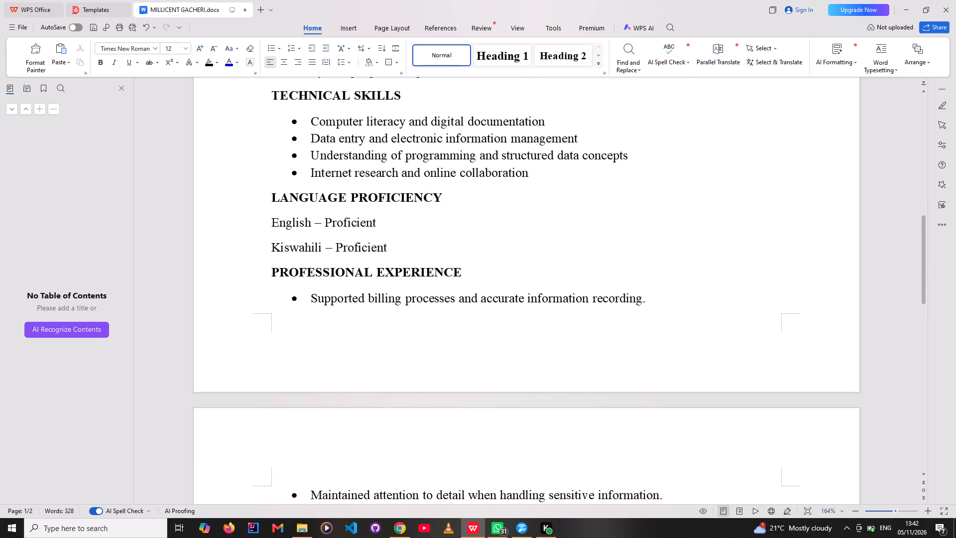
click(645, 297)
key(BackSpace)
key(BackSpace)
key(BackSpace)
key(BackSpace)
key(BackSpace)
key(BackSpace)
key(BackSpace)
key(BackSpace)
key(BackSpace)
key(BackSpace)
key(BackSpace)
key(BackSpace)
key(BackSpace)
key(BackSpace)
key(BackSpace)
key(BackSpace)
key(BackSpace)
key(BackSpace)
key(BackSpace)
key(BackSpace)
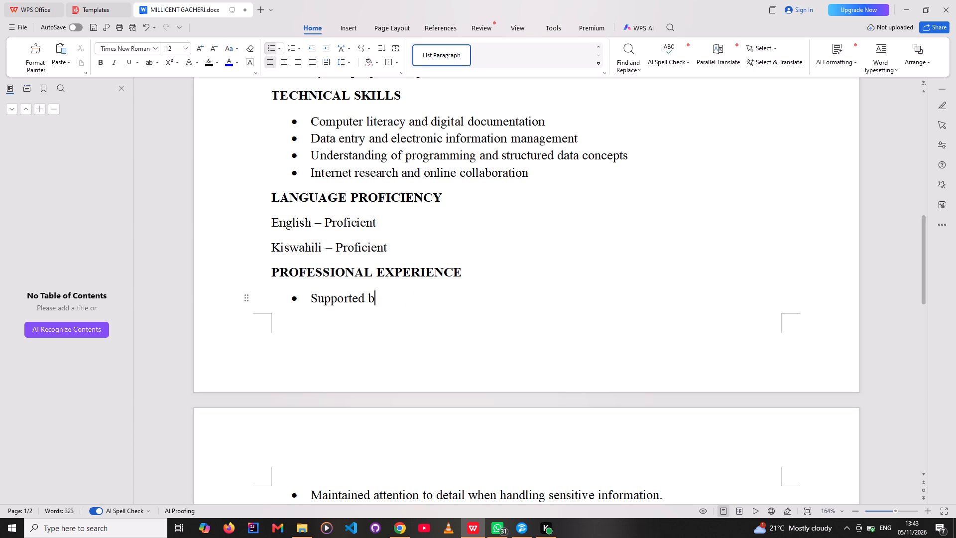
key(BackSpace)
key(BackSpace)
key(BackSpace)
key(BackSpace)
key(BackSpace)
key(BackSpace)
key(BackSpace)
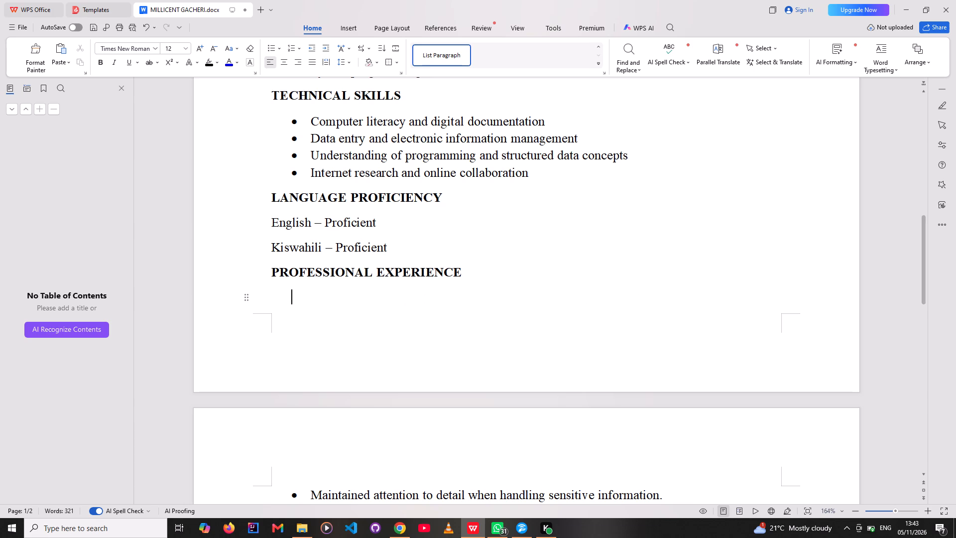
key(BackSpace)
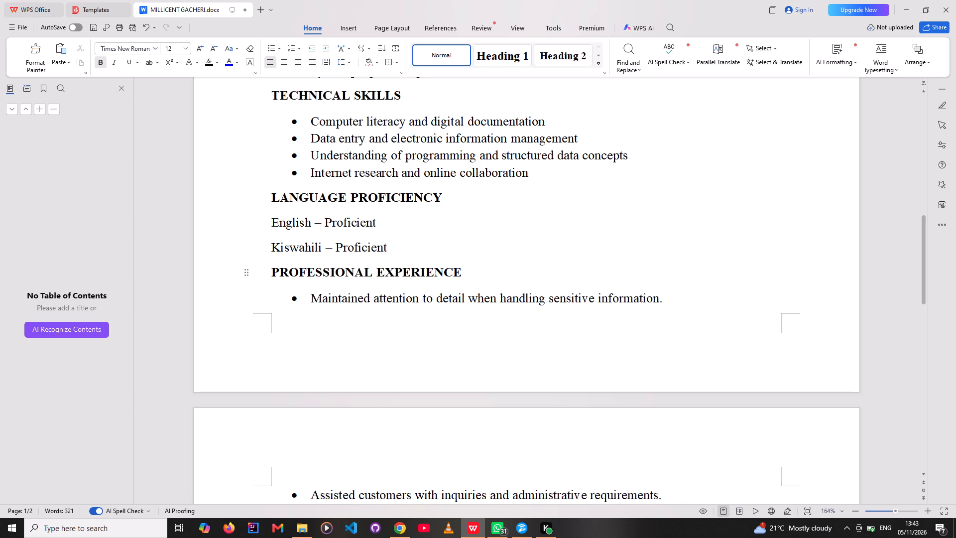
Review the remaining experience, education and strengths sections, and close the CV with its changes saved.
scroll(667, 353, down, 4)
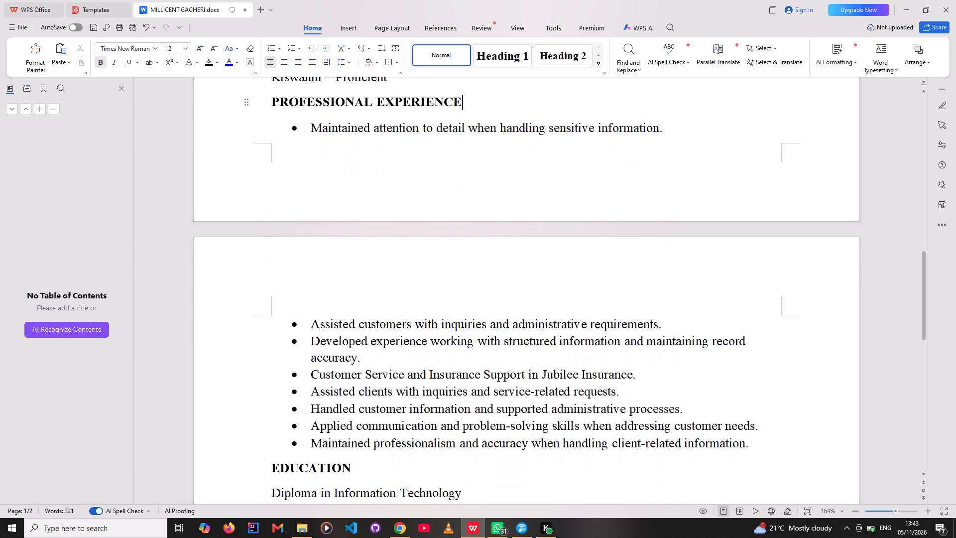
scroll(667, 353, down, 1)
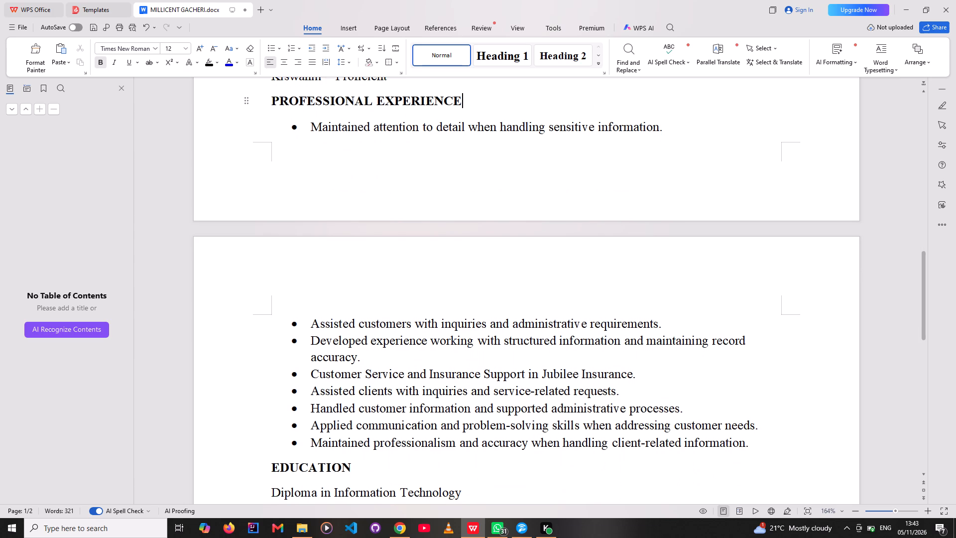
scroll(565, 310, down, 2)
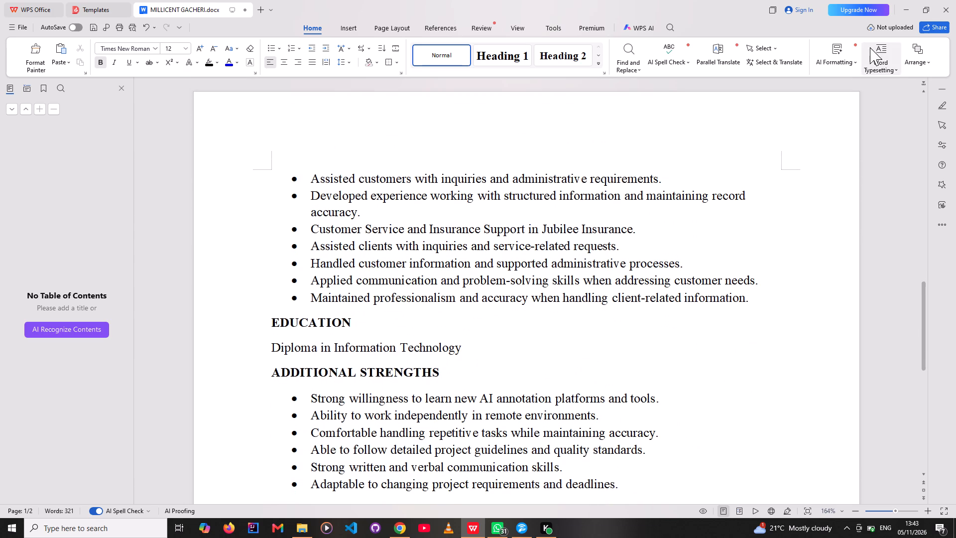
click(950, 4)
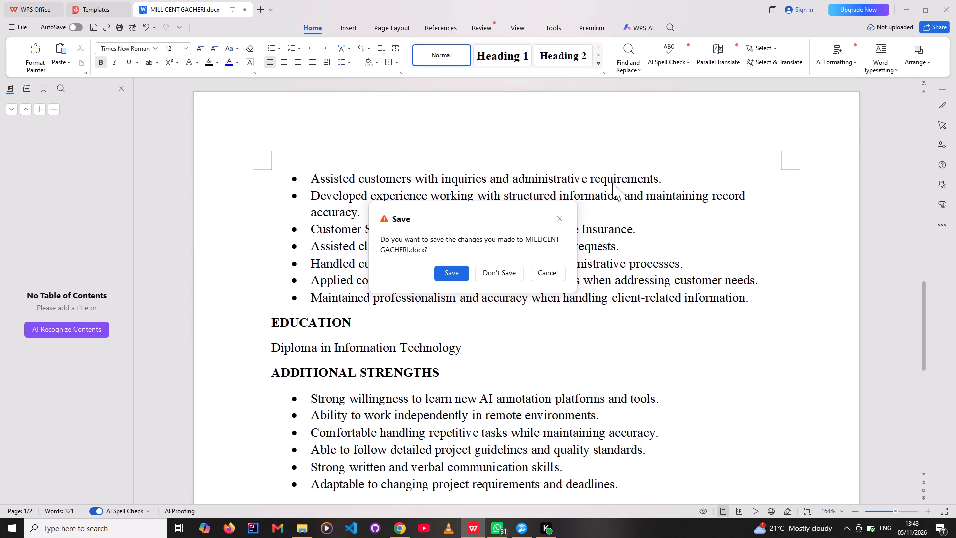
click(459, 272)
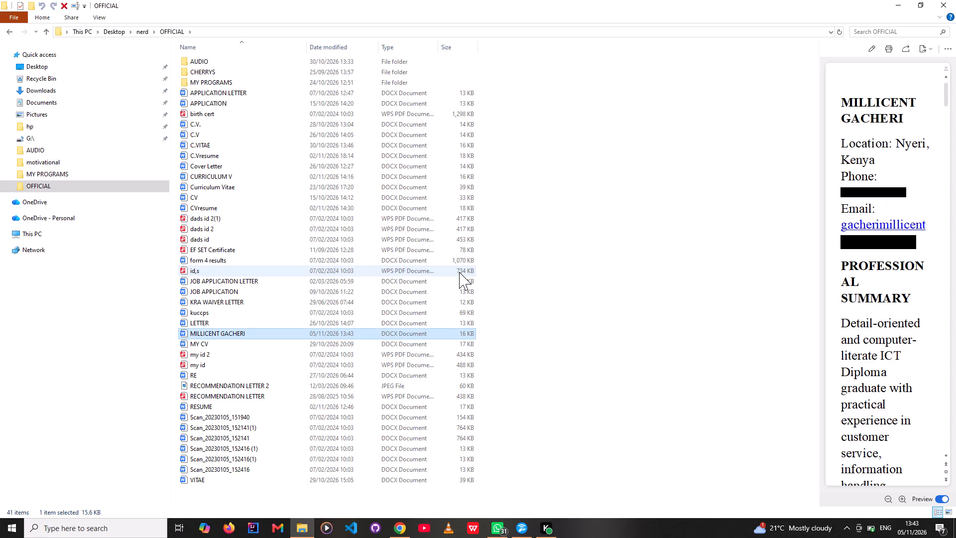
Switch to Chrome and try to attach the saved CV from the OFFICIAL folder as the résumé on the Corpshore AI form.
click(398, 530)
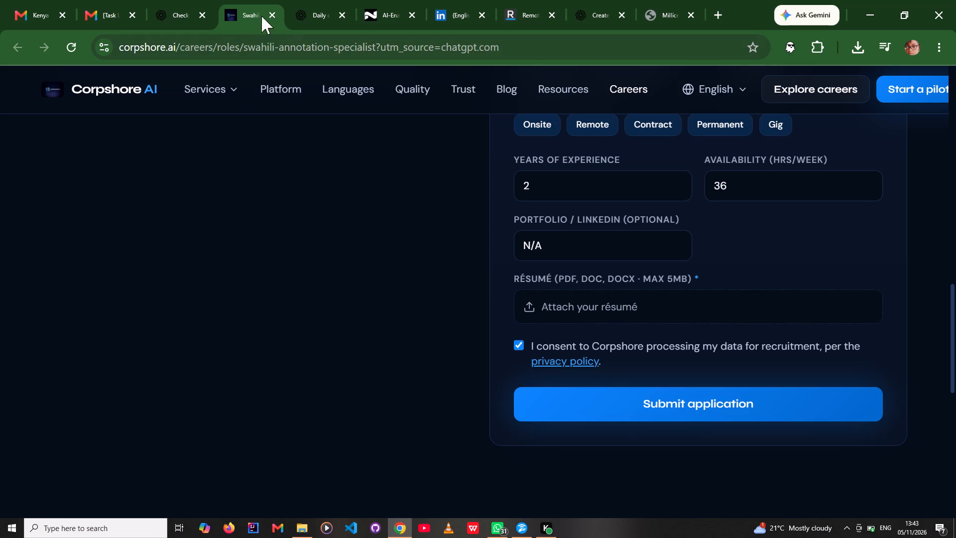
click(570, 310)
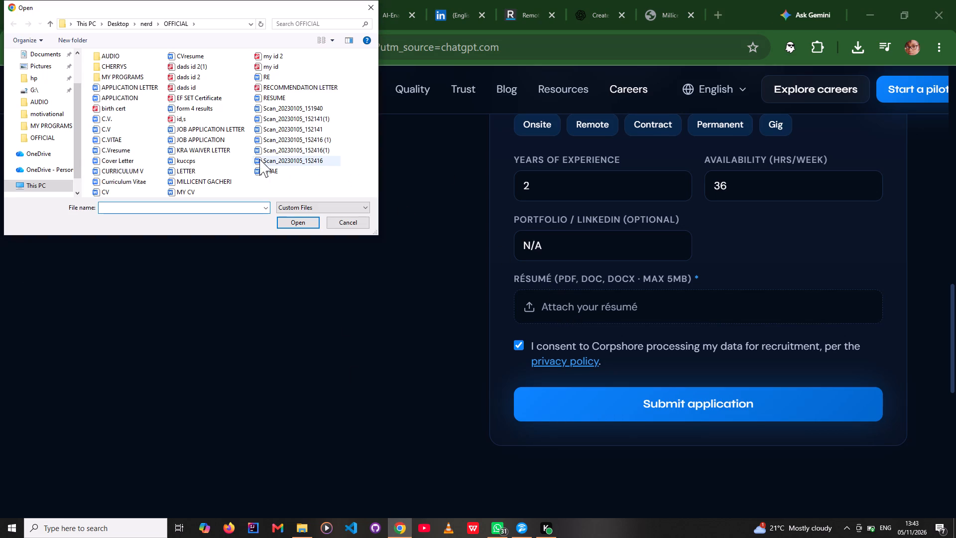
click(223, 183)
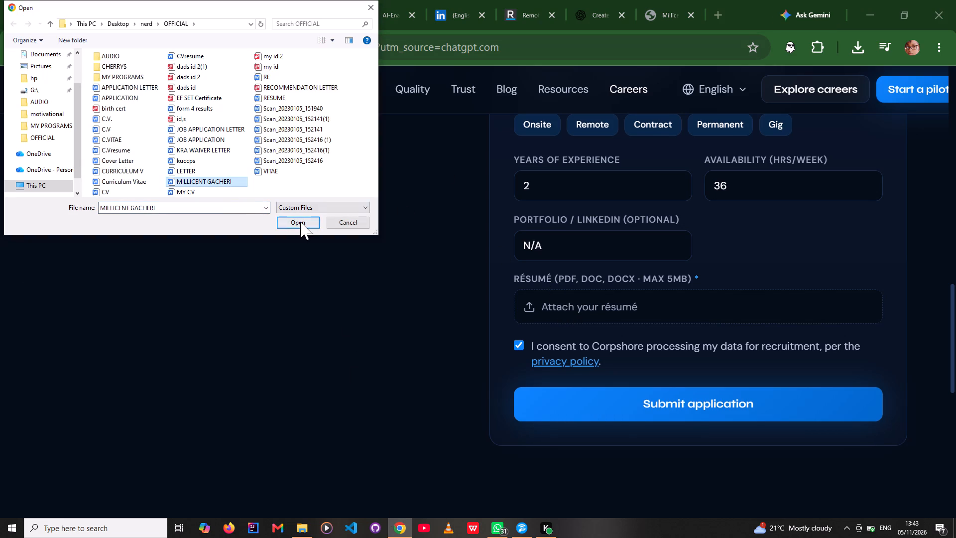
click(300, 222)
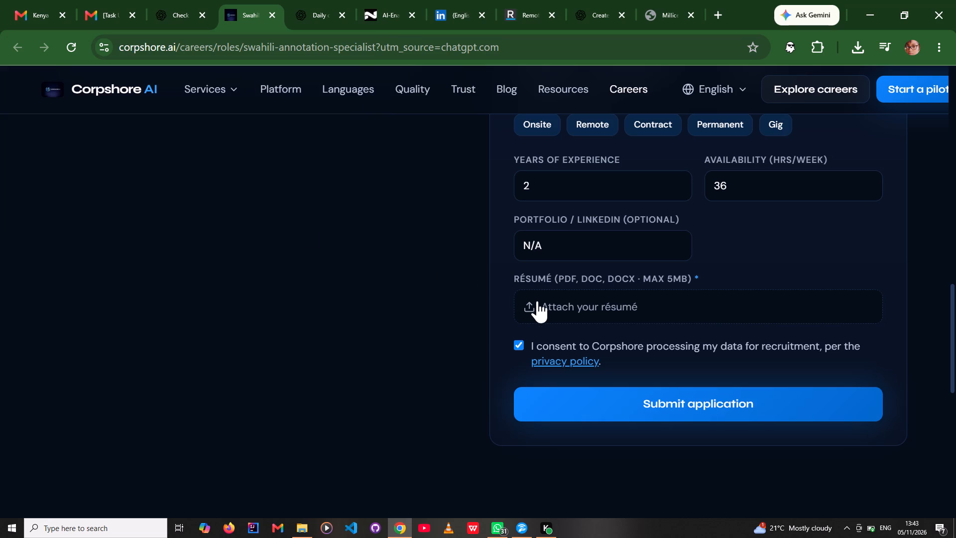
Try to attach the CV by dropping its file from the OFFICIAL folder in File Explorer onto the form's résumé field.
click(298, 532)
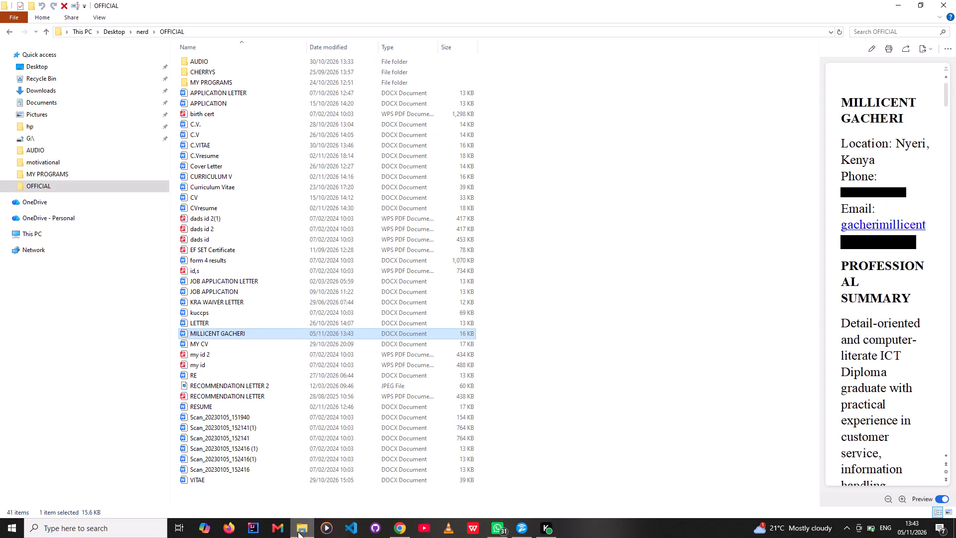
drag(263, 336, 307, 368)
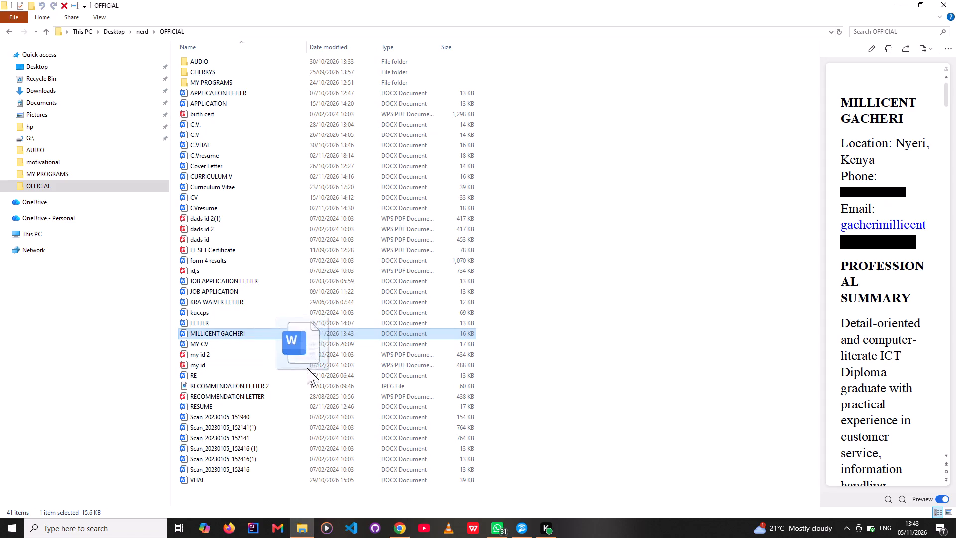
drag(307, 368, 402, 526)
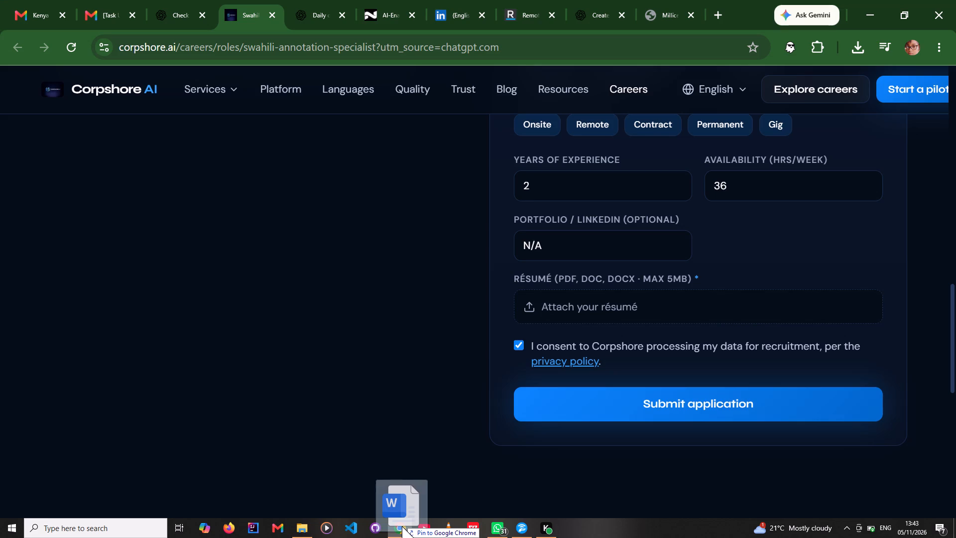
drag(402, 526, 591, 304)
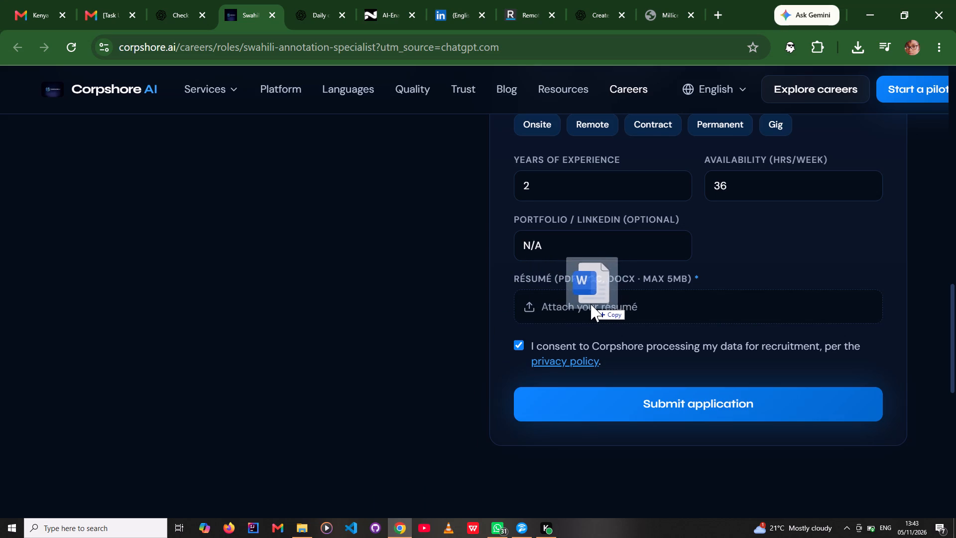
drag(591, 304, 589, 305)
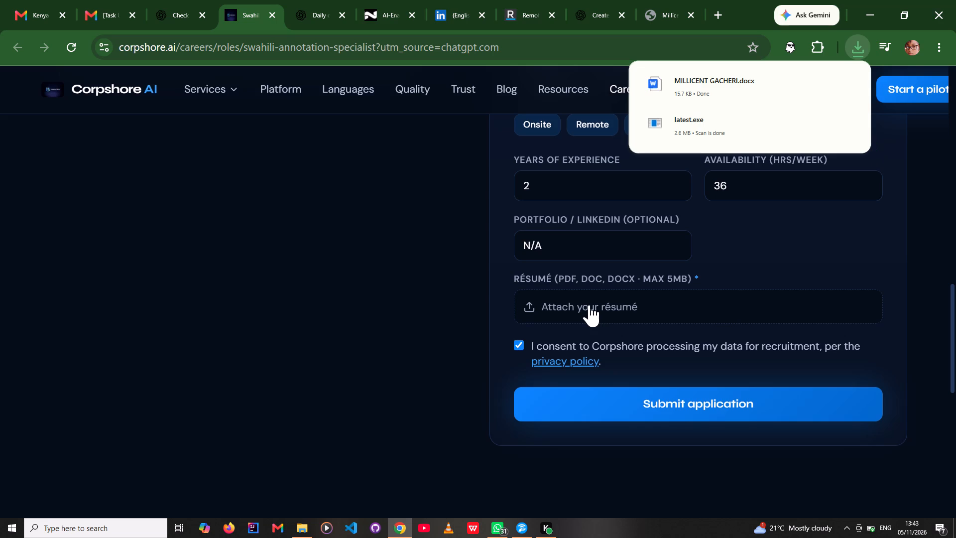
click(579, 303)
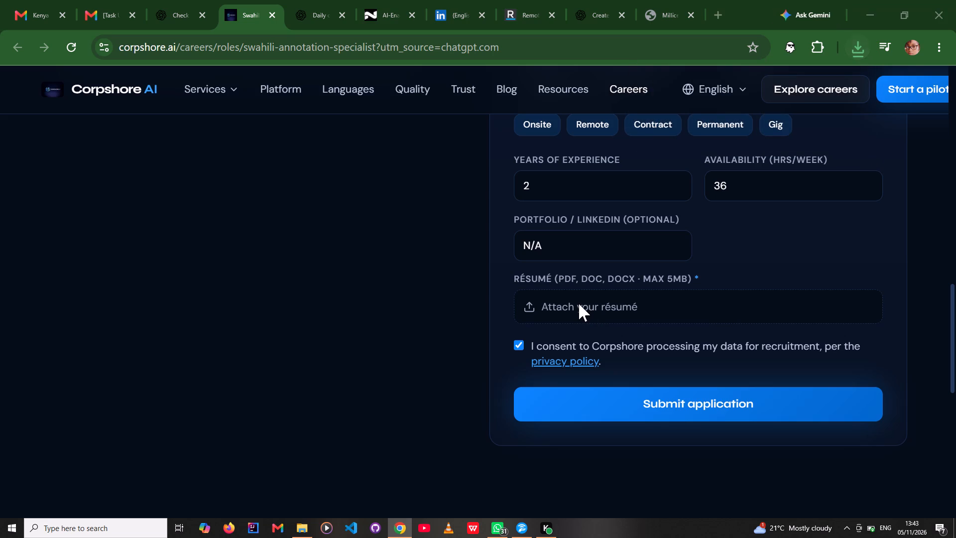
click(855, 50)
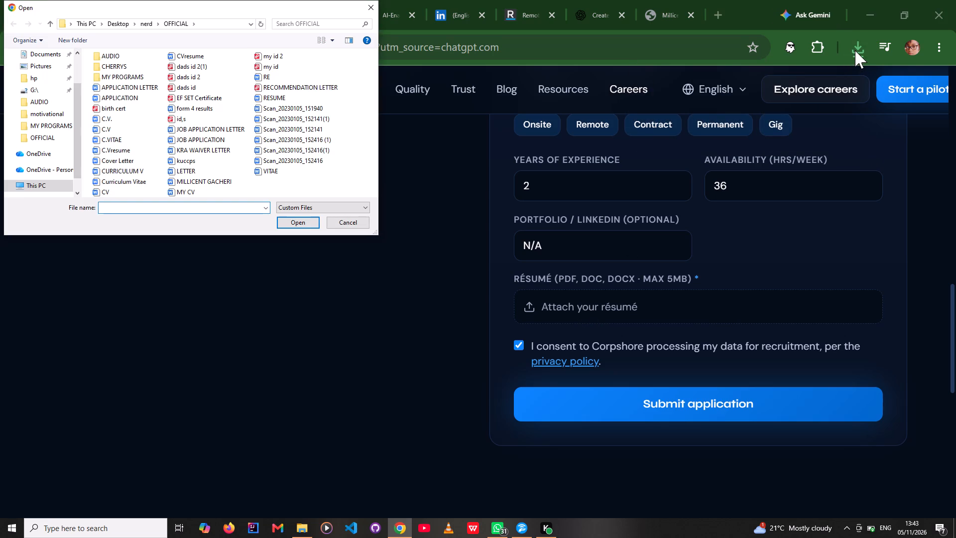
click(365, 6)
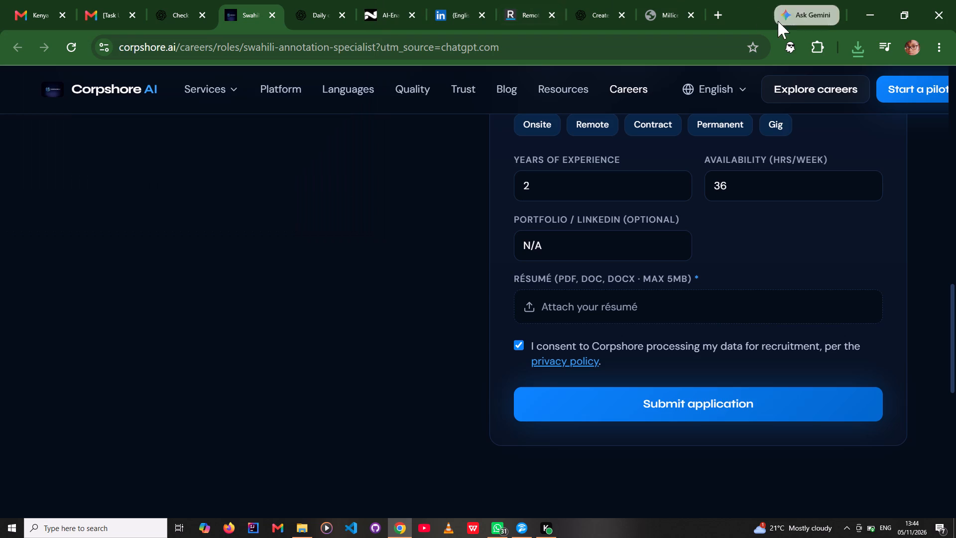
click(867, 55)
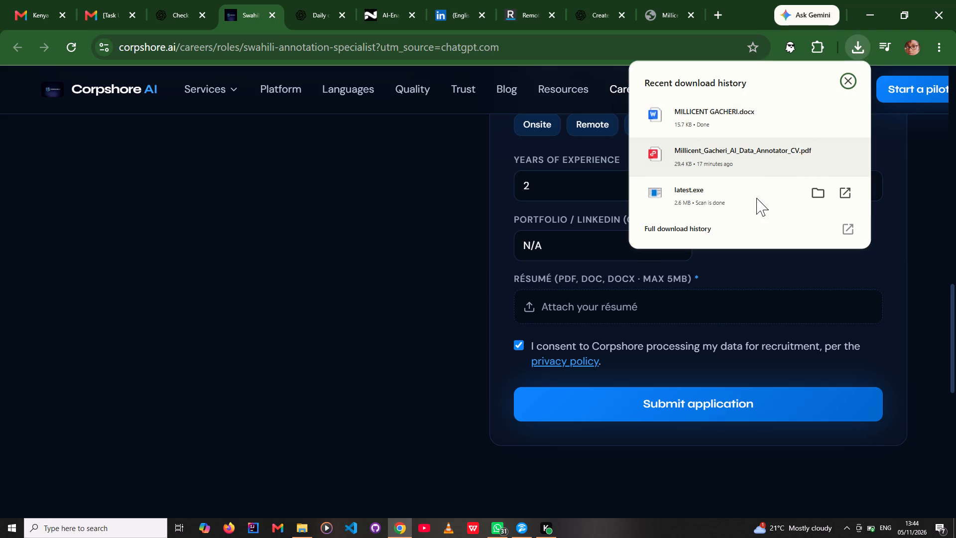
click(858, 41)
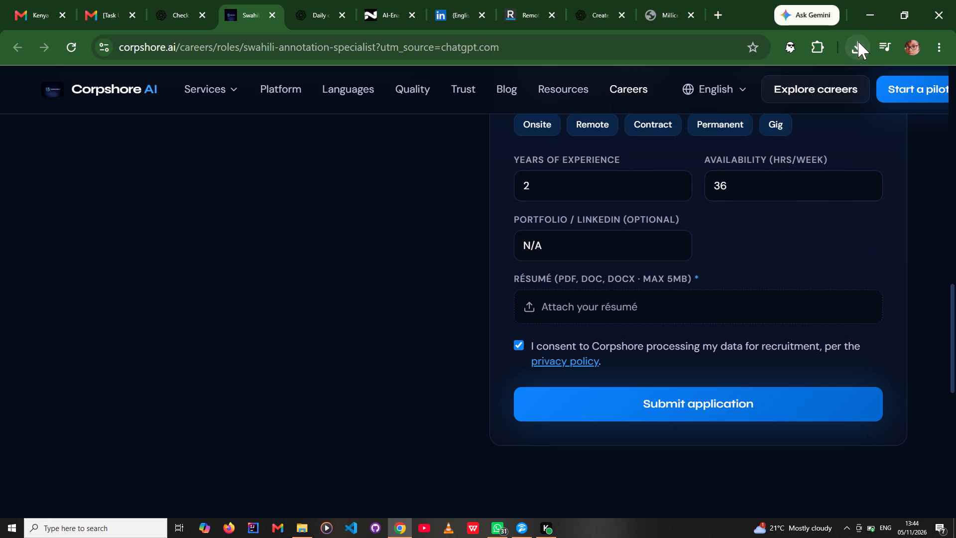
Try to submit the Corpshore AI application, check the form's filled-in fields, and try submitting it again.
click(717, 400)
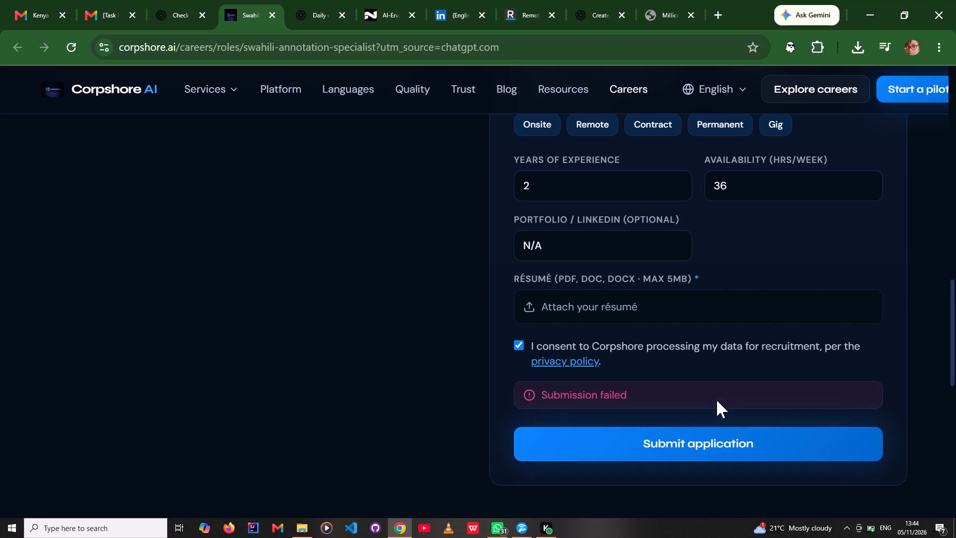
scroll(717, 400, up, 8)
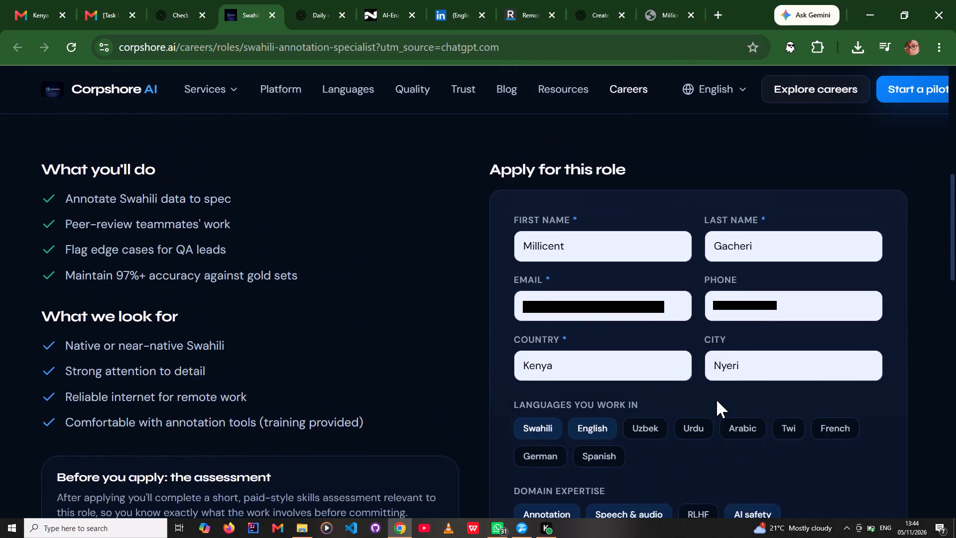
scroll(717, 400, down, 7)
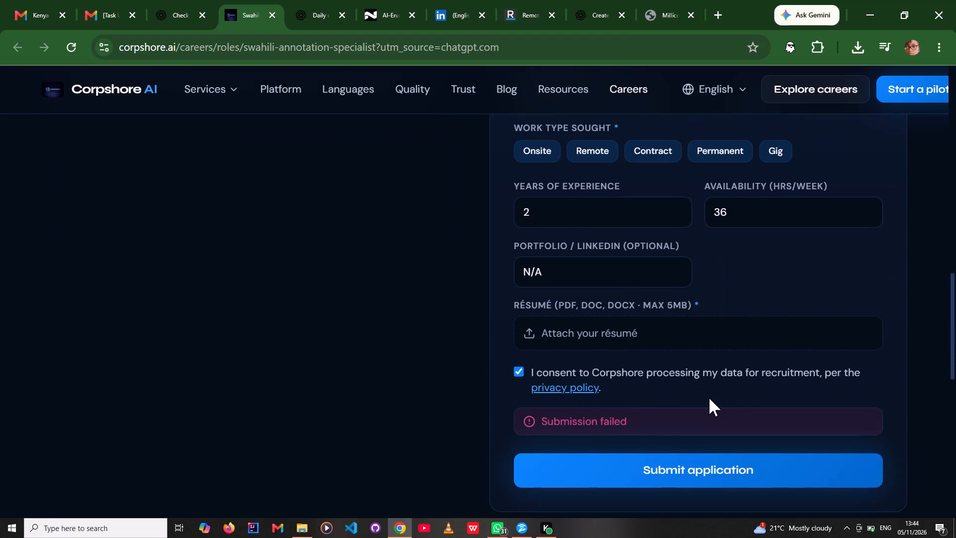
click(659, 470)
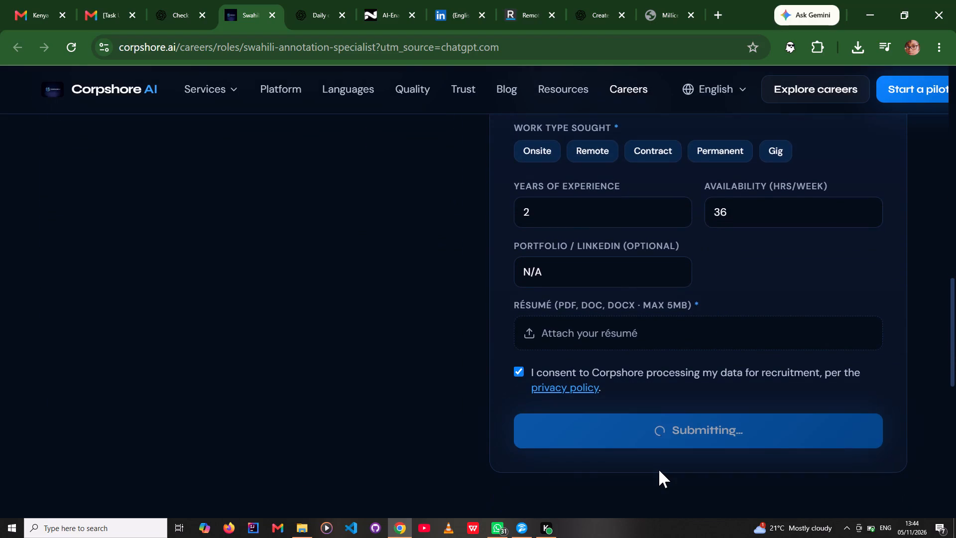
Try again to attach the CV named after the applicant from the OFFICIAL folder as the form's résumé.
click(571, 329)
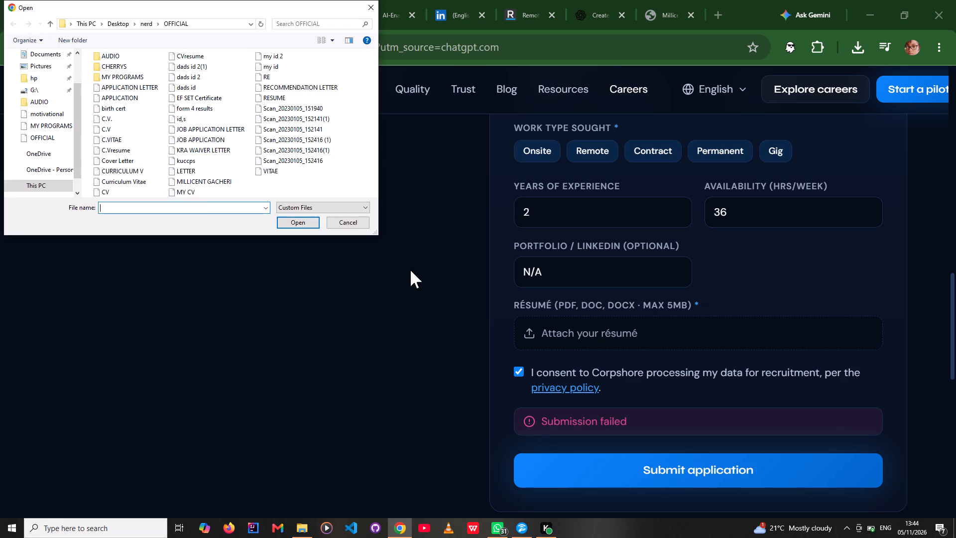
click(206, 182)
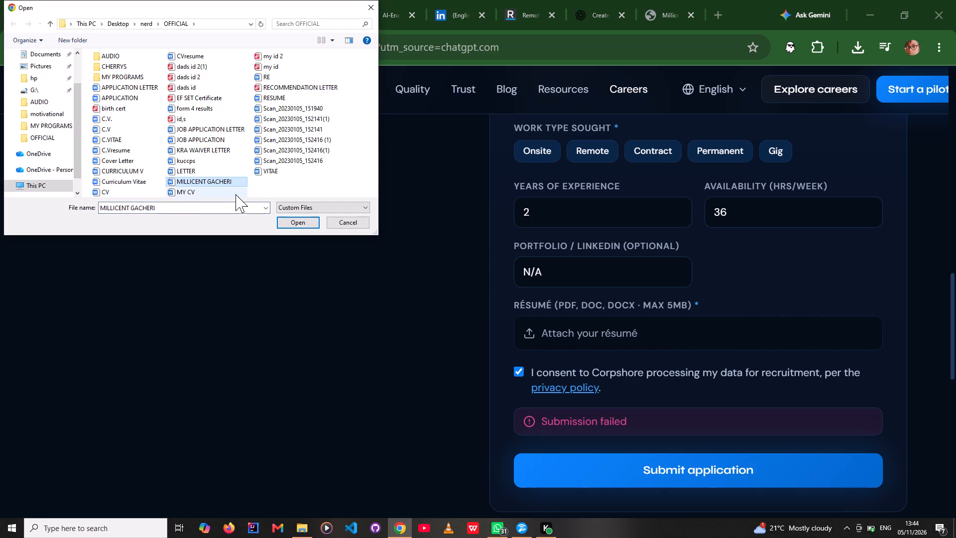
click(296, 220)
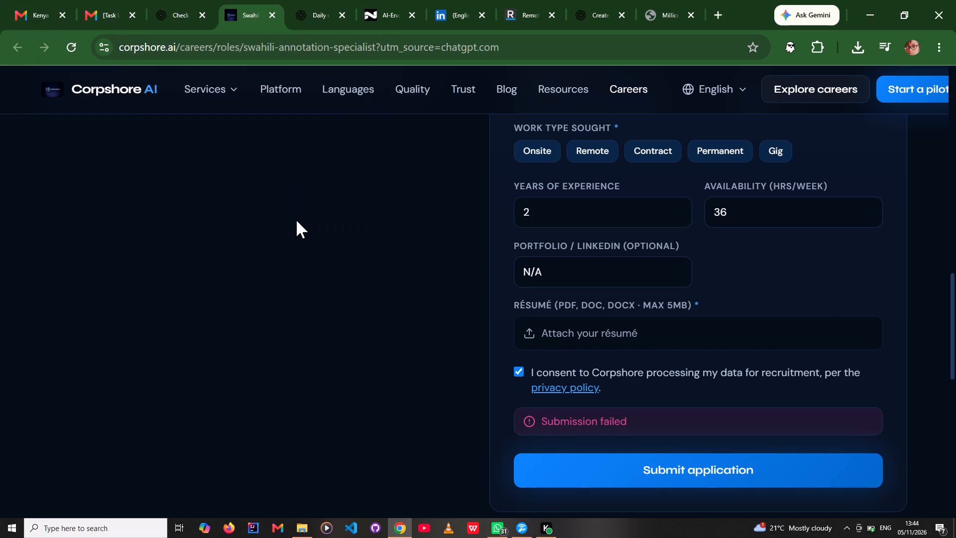
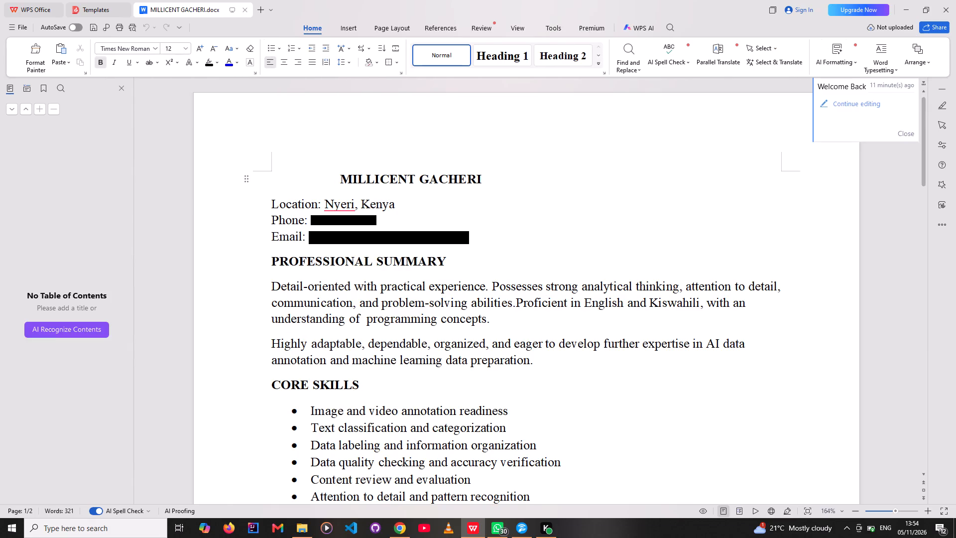
Delete the "Python programming" and "Customer support and problem-solving" bullets from the CV's Core Skills list.
scroll(482, 300, down, 2)
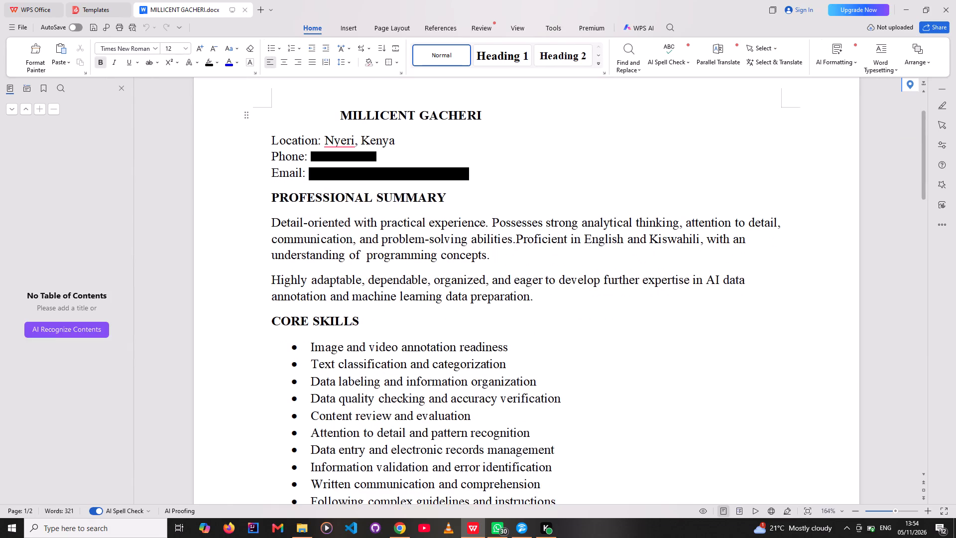
scroll(482, 300, down, 2)
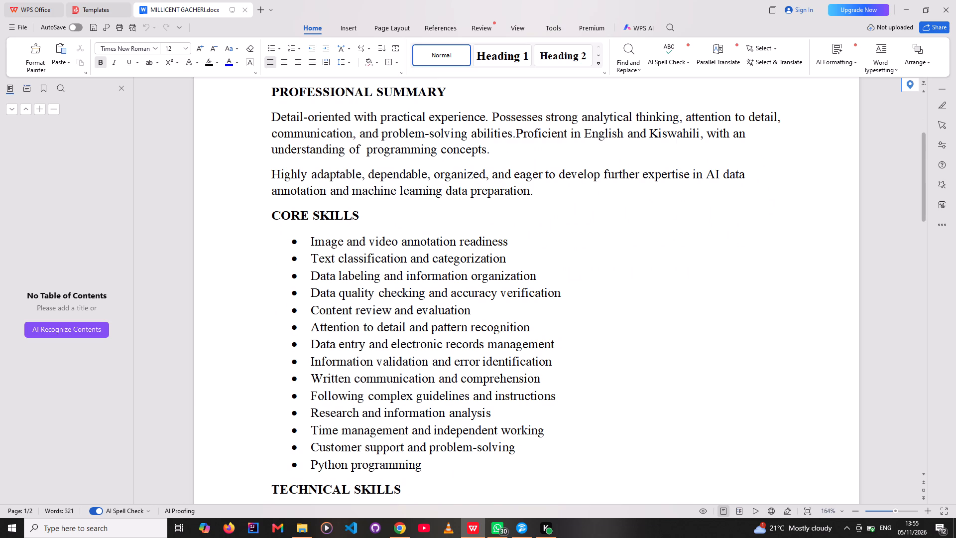
drag(428, 464, 291, 458)
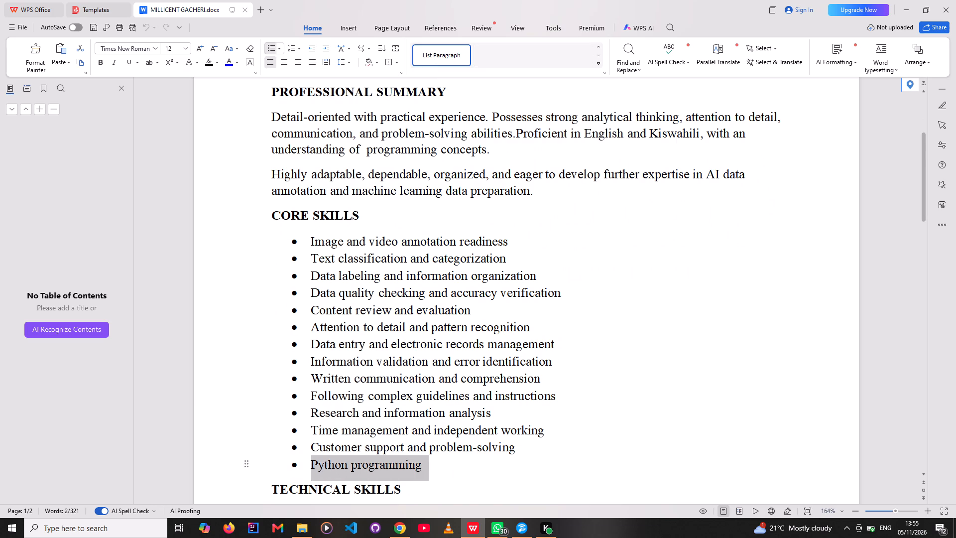
drag(291, 458, 283, 458)
key(BackSpace)
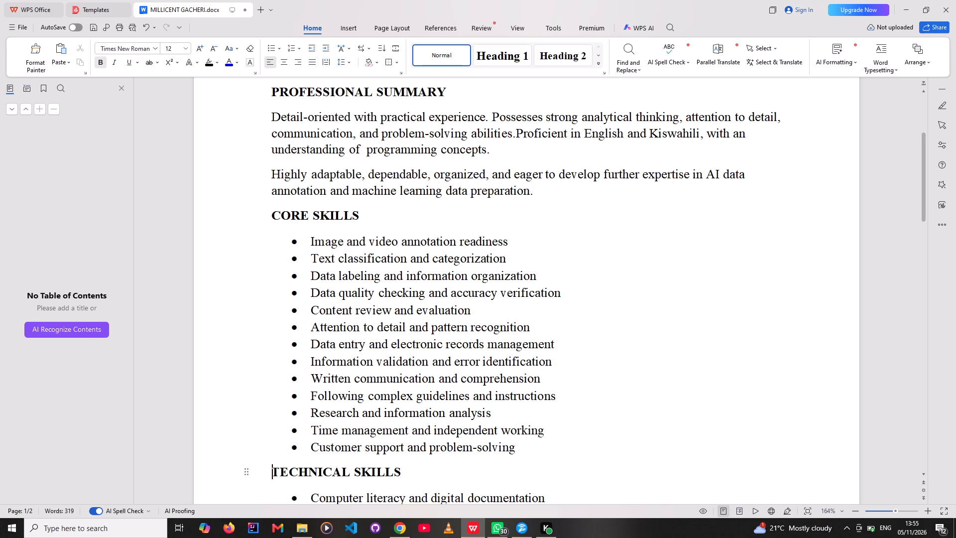
drag(520, 453, 267, 462)
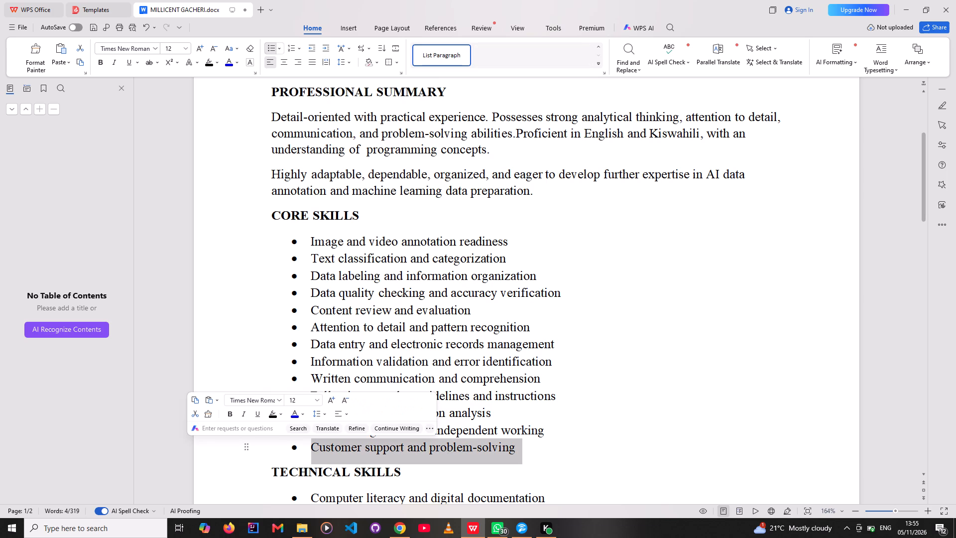
key(BackSpace)
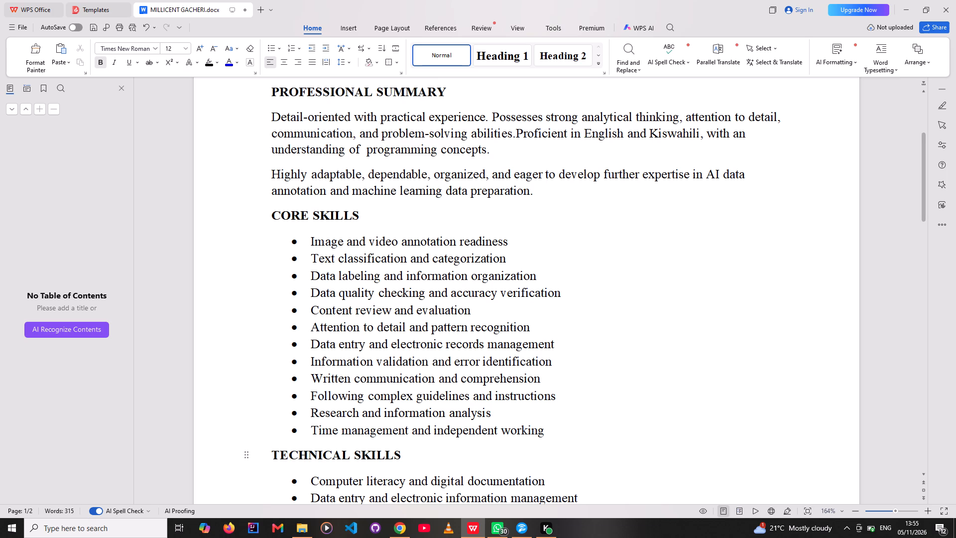
Delete the whole Technical Skills section from the CV, including its heading and all four bullets.
scroll(482, 315, down, 2)
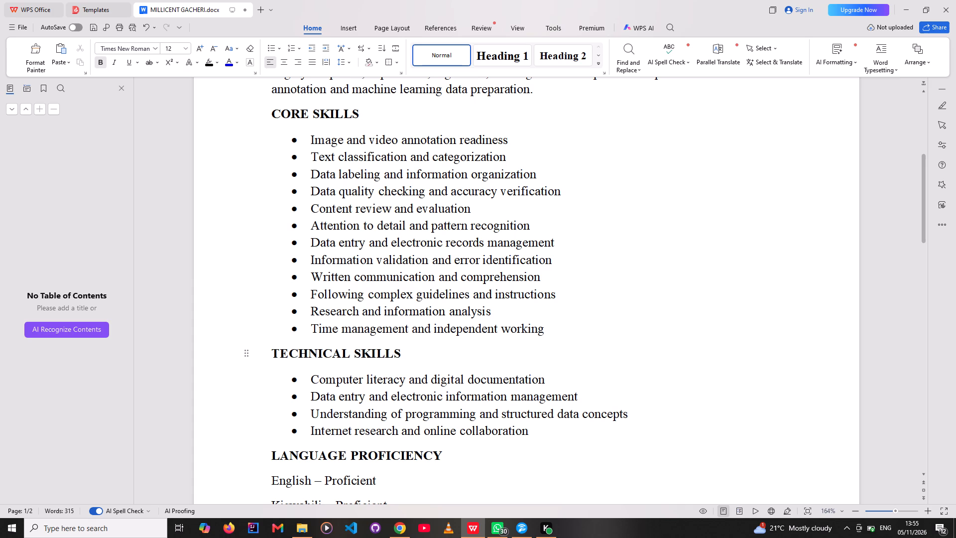
drag(620, 415, 233, 358)
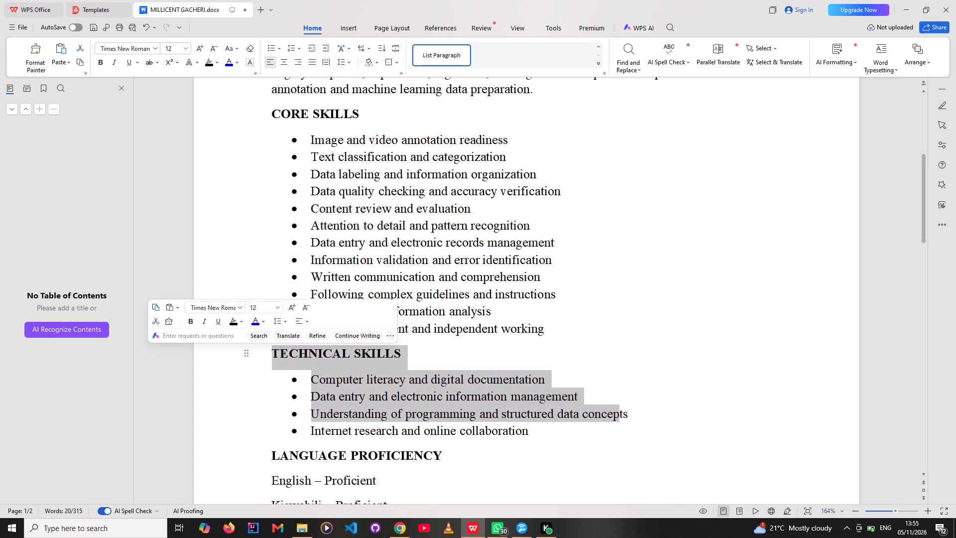
key(BackSpace)
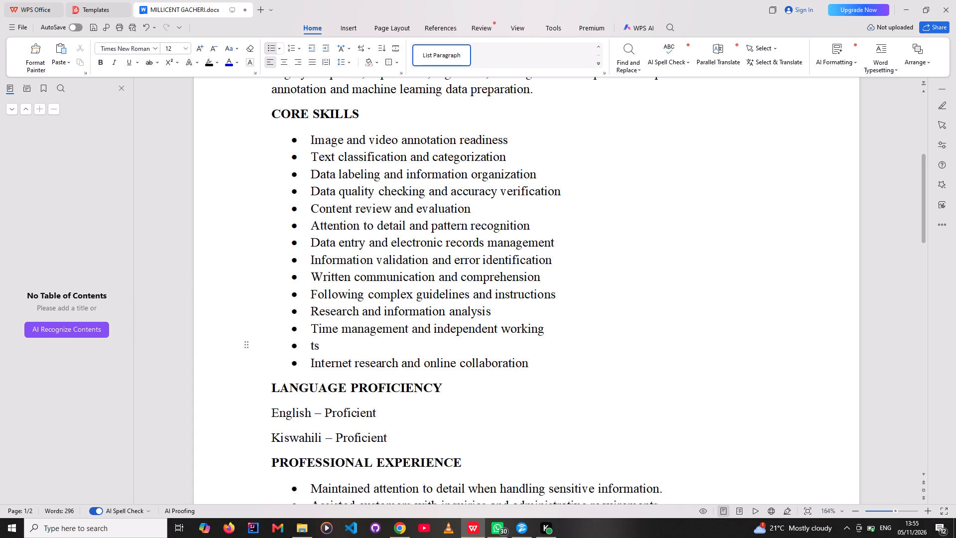
drag(539, 359, 283, 354)
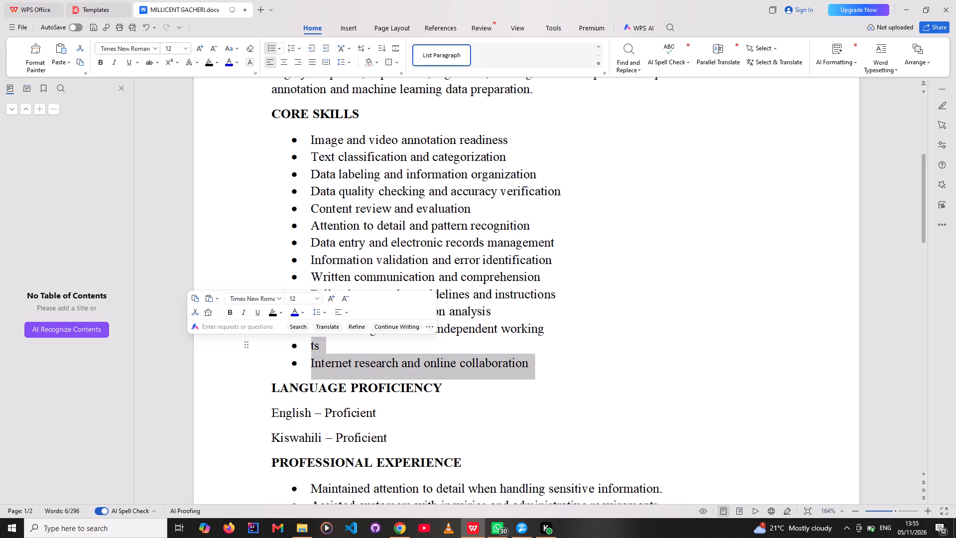
key(BackSpace)
Delete the "Customer Service and Insurance Support in Jubilee Insurance." bullet from the CV's Professional Experience section.
scroll(421, 266, up, 1)
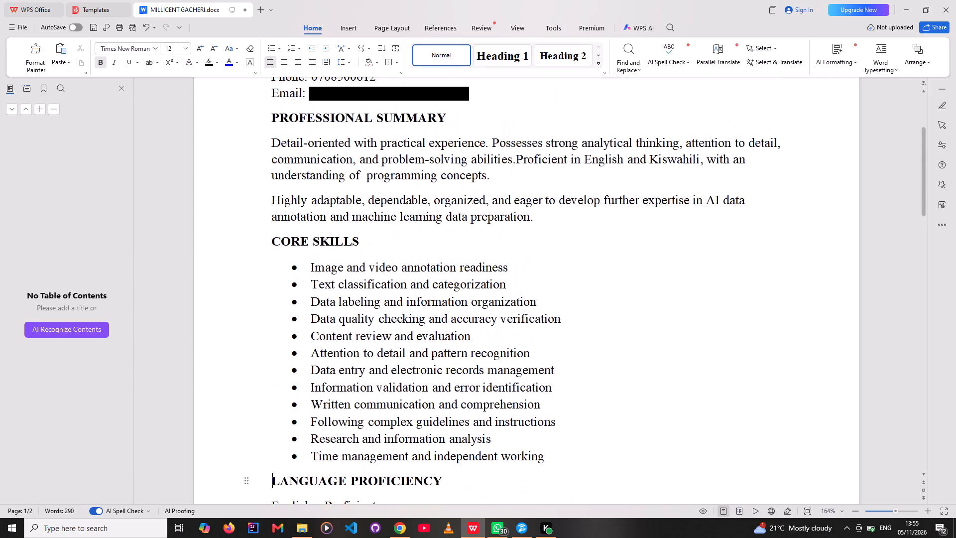
scroll(421, 266, down, 3)
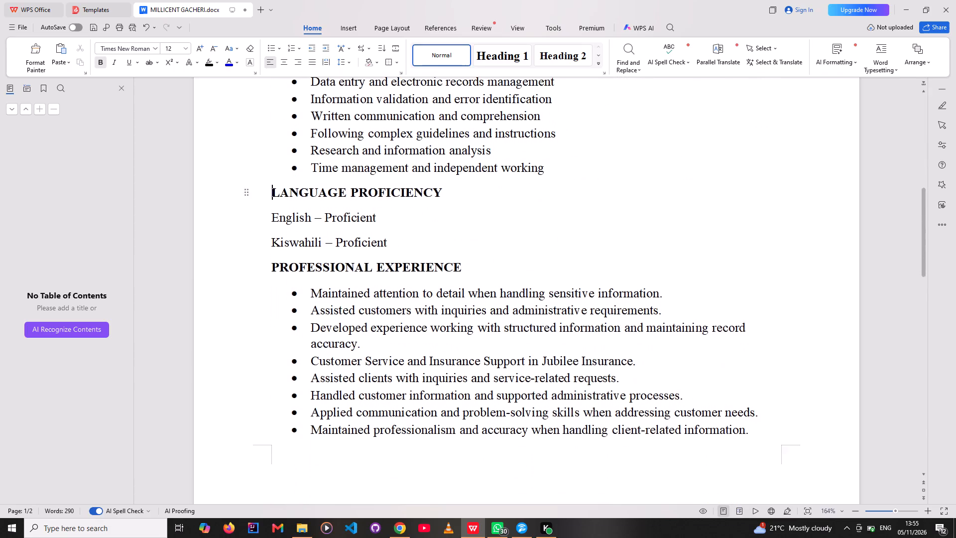
scroll(421, 266, down, 2)
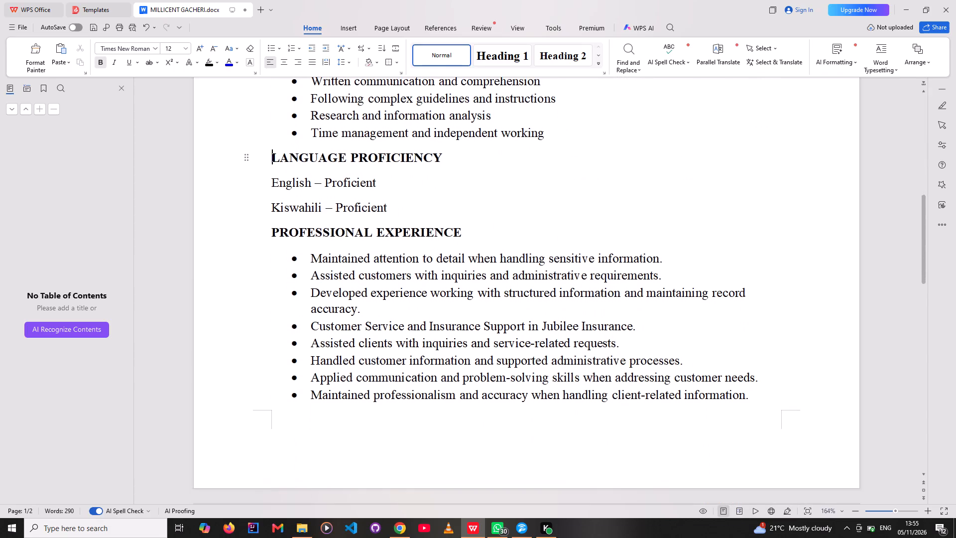
click(639, 326)
drag(639, 326, 473, 328)
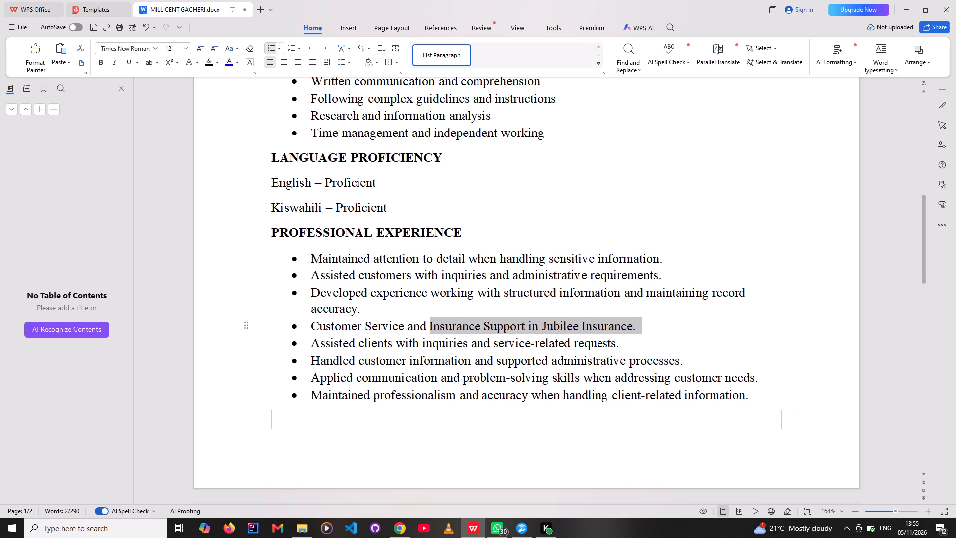
drag(473, 328, 319, 332)
key(BackSpace)
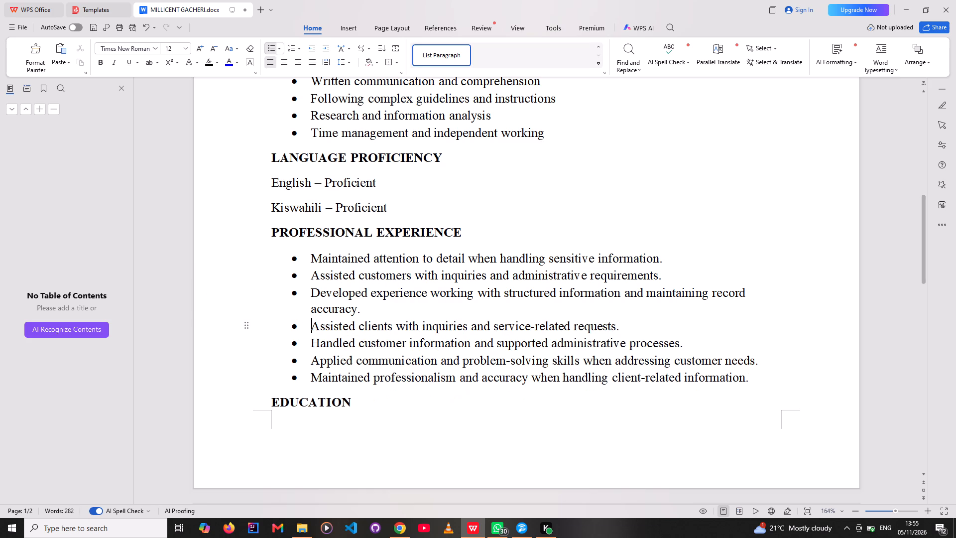
Check the remaining CV sections through Career Objective, and close the document with its changes saved.
scroll(371, 385, down, 4)
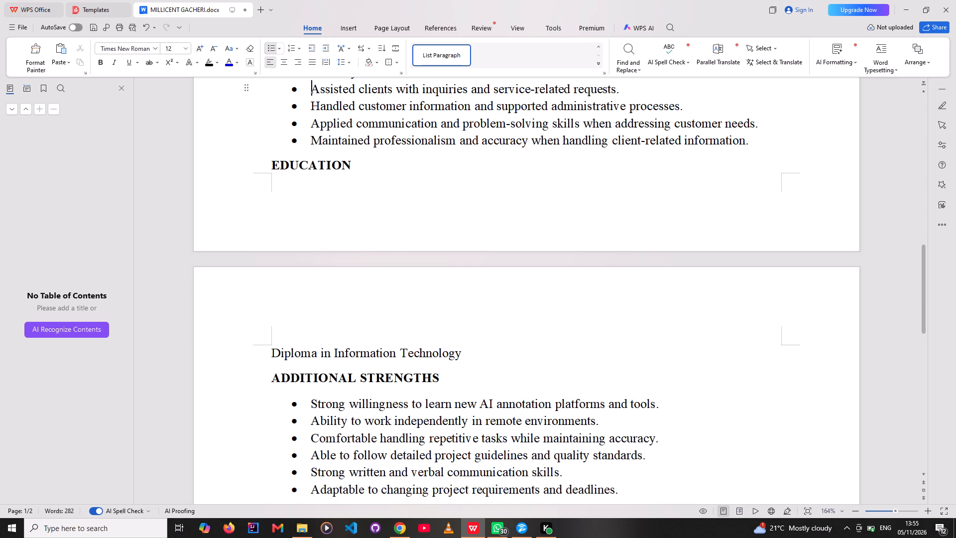
scroll(371, 385, down, 1)
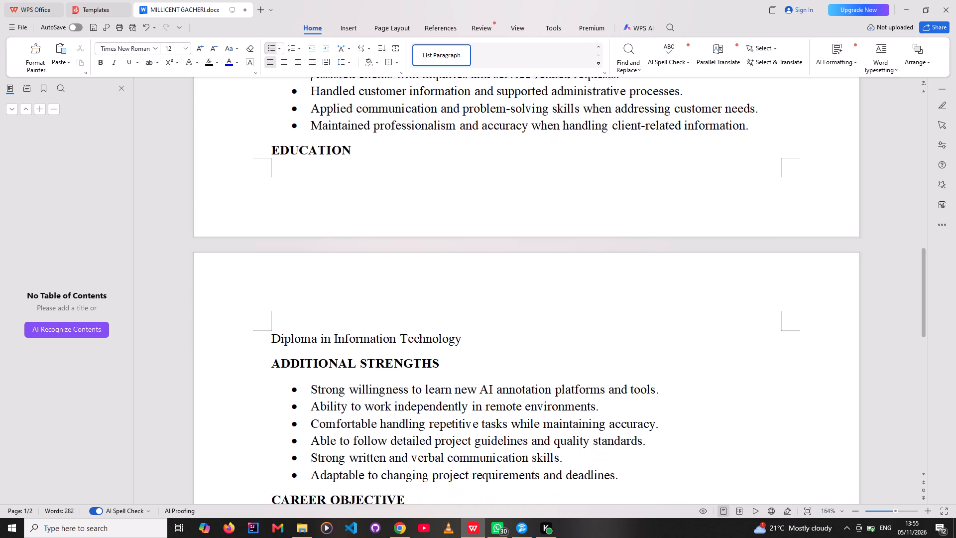
scroll(371, 385, down, 1)
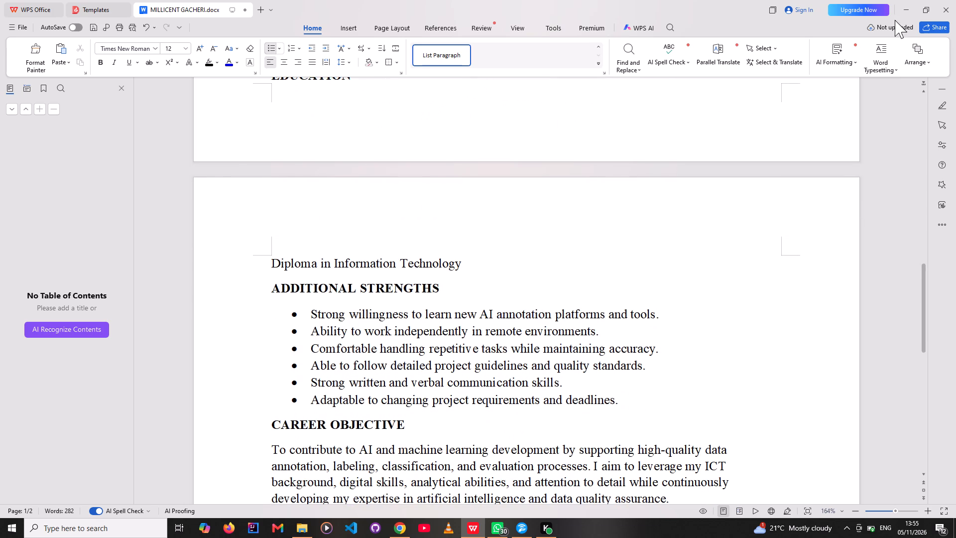
click(945, 0)
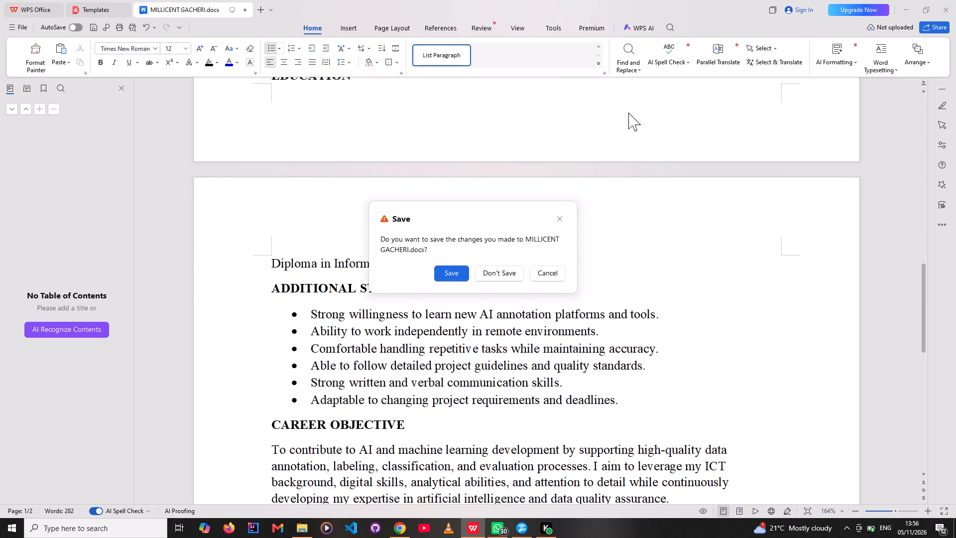
click(454, 271)
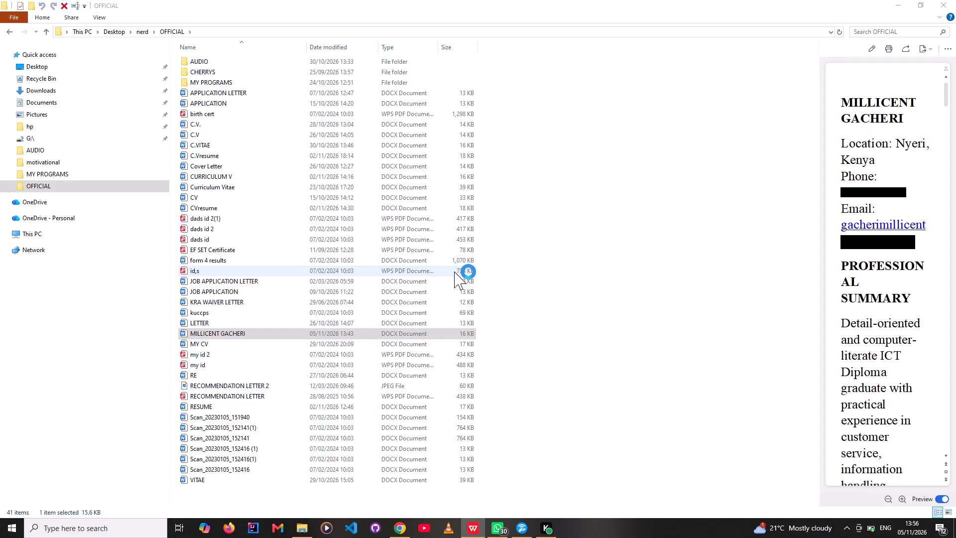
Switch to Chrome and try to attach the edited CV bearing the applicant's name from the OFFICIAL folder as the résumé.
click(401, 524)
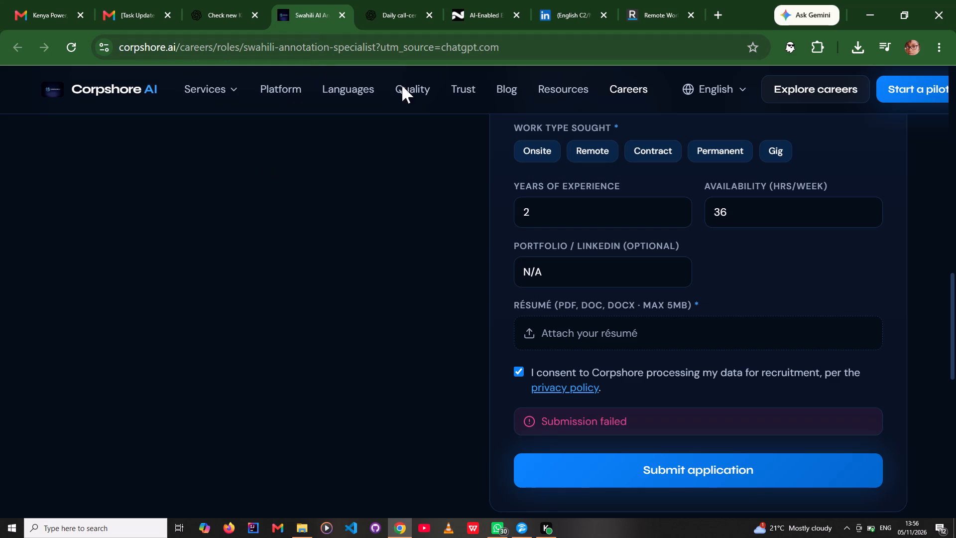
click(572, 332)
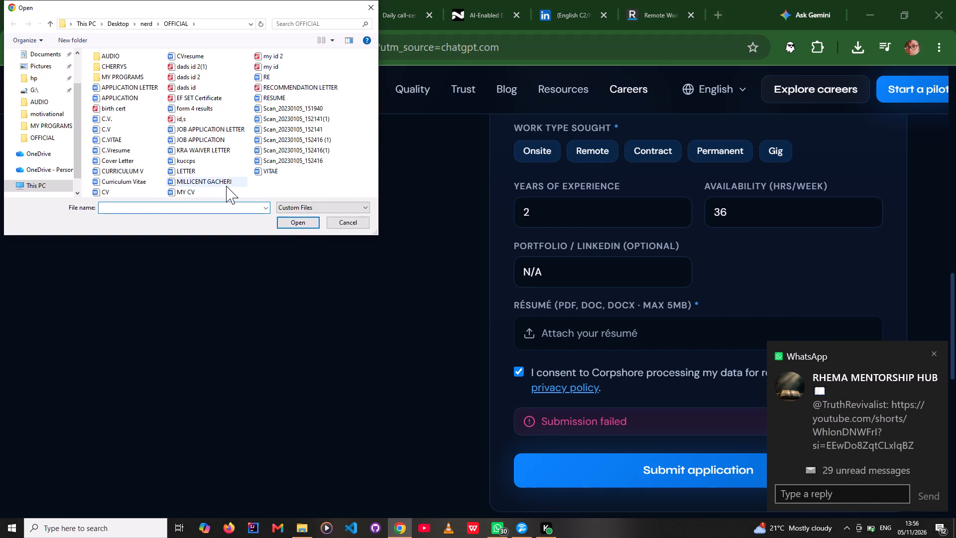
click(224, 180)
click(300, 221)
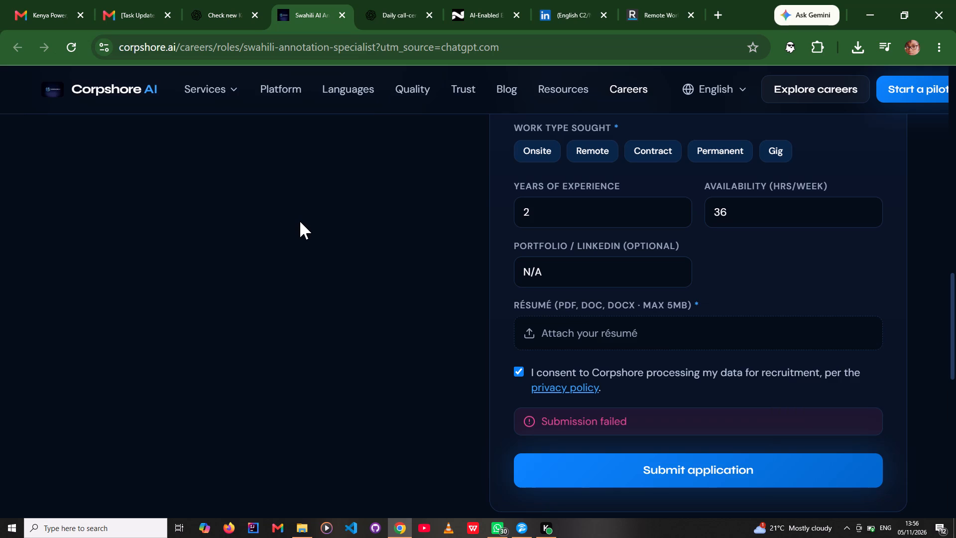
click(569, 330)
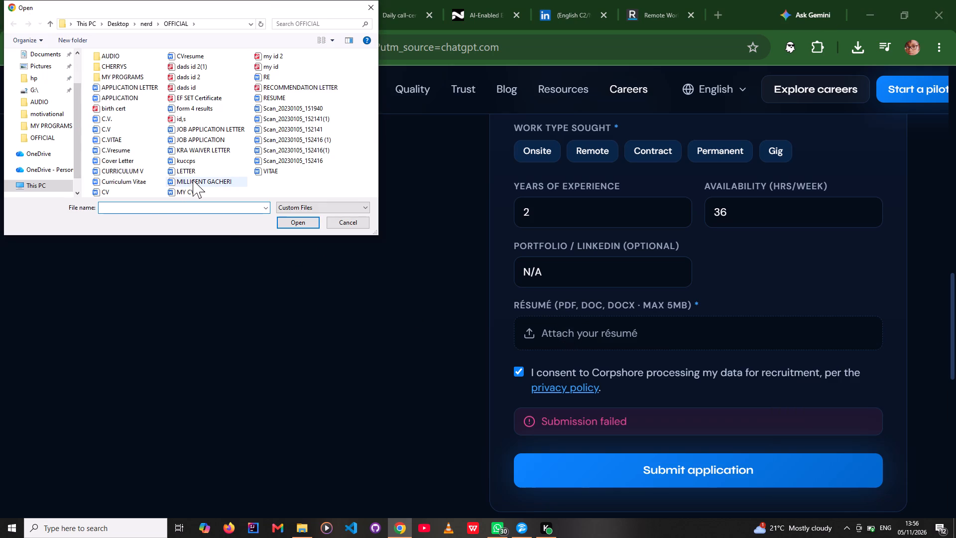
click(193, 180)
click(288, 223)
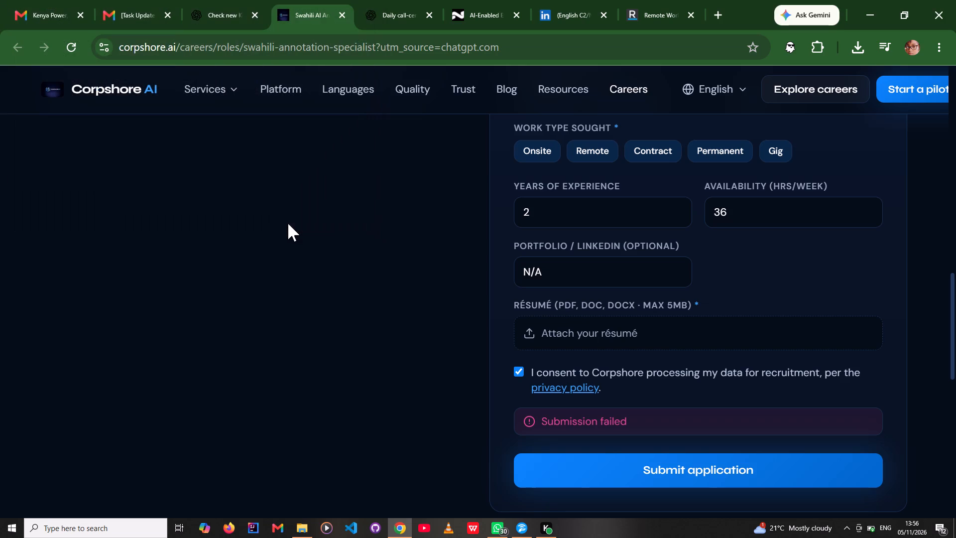
Switch to File Explorer and examine the RESUME and VITAE documents in the OFFICIAL folder as alternative CVs for the application.
click(296, 529)
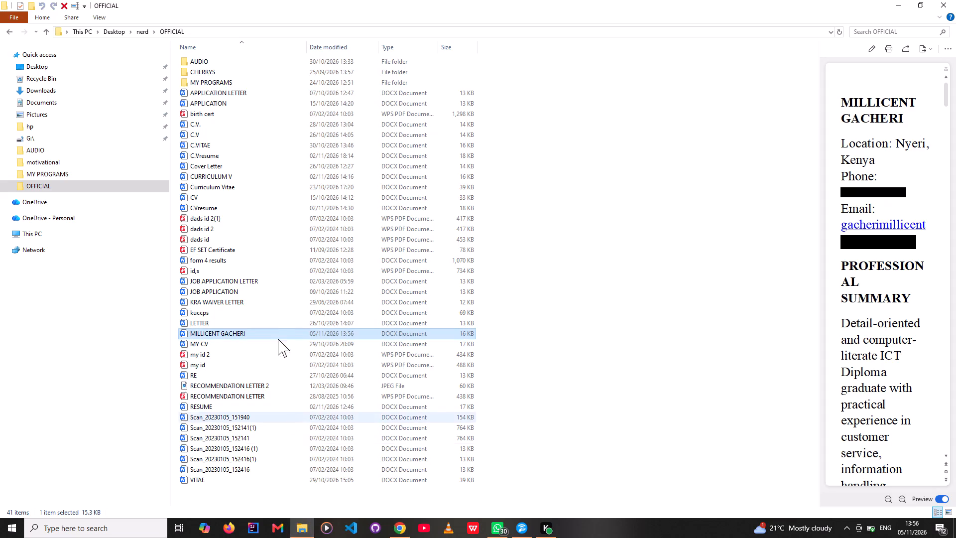
double_click(209, 154)
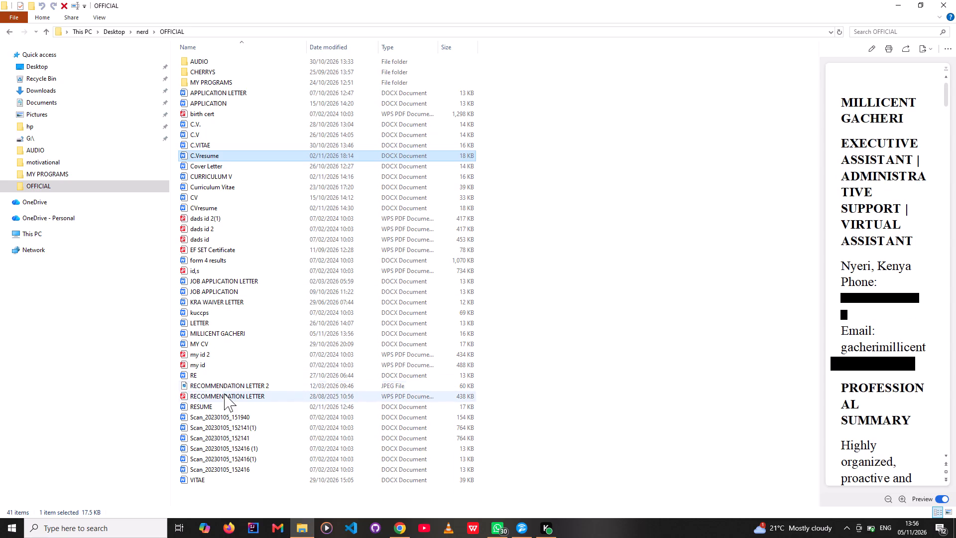
click(222, 407)
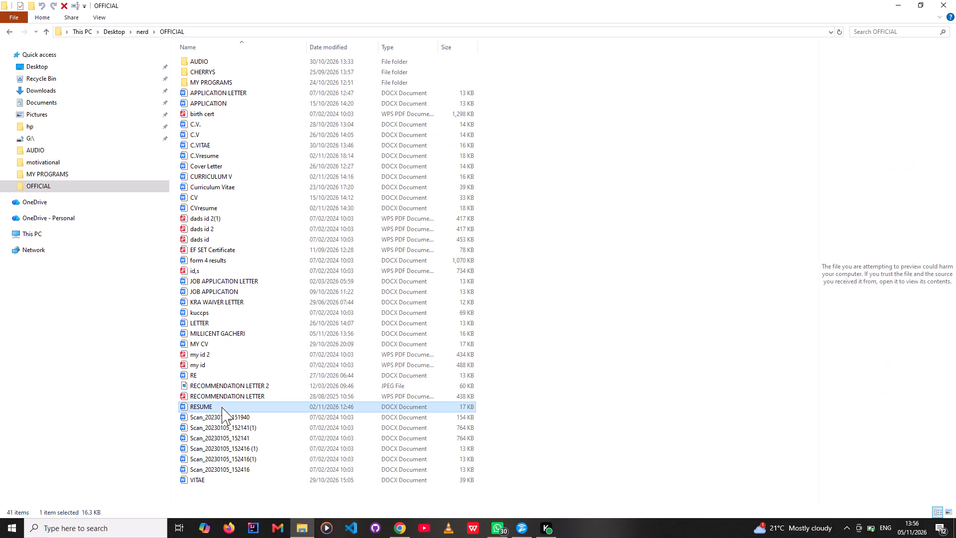
double_click(222, 407)
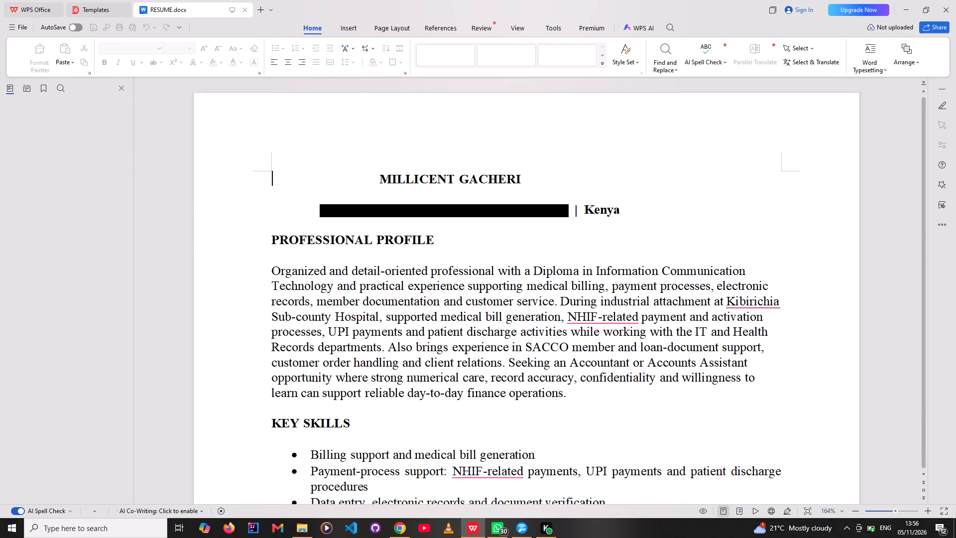
scroll(368, 387, down, 5)
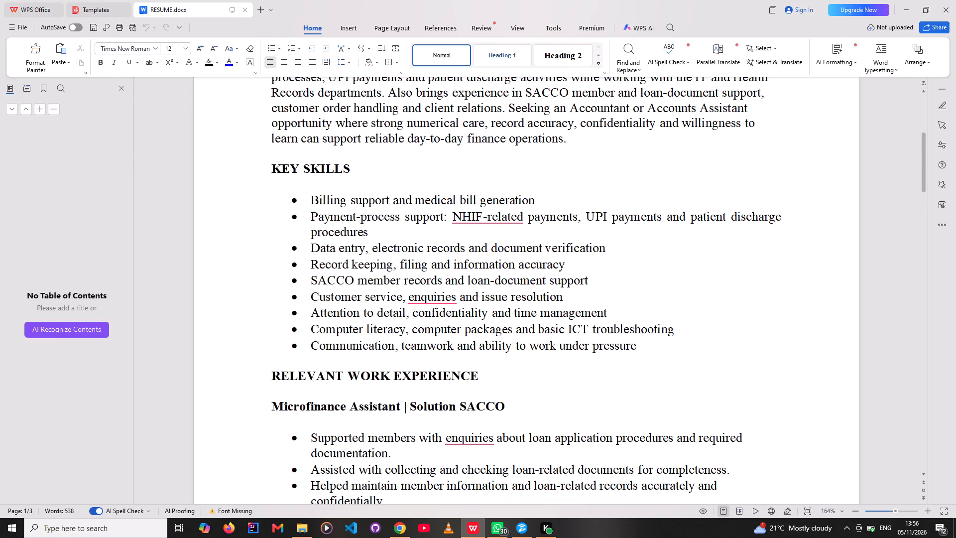
click(940, 11)
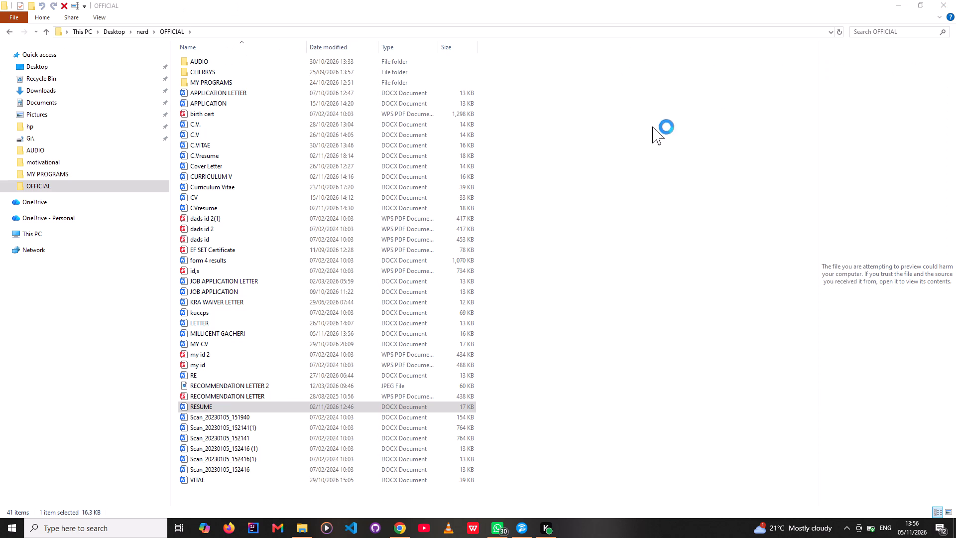
double_click(222, 477)
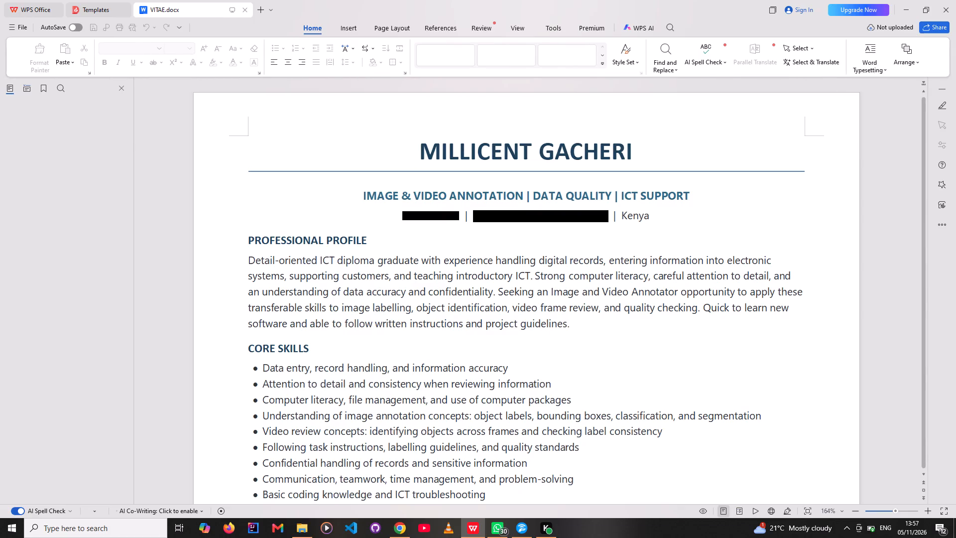
scroll(435, 432, down, 3)
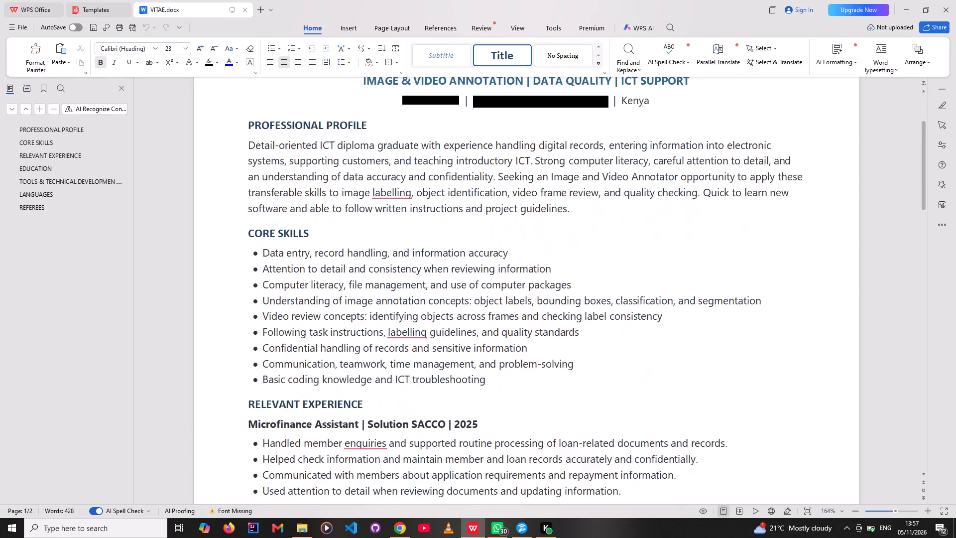
scroll(435, 432, down, 3)
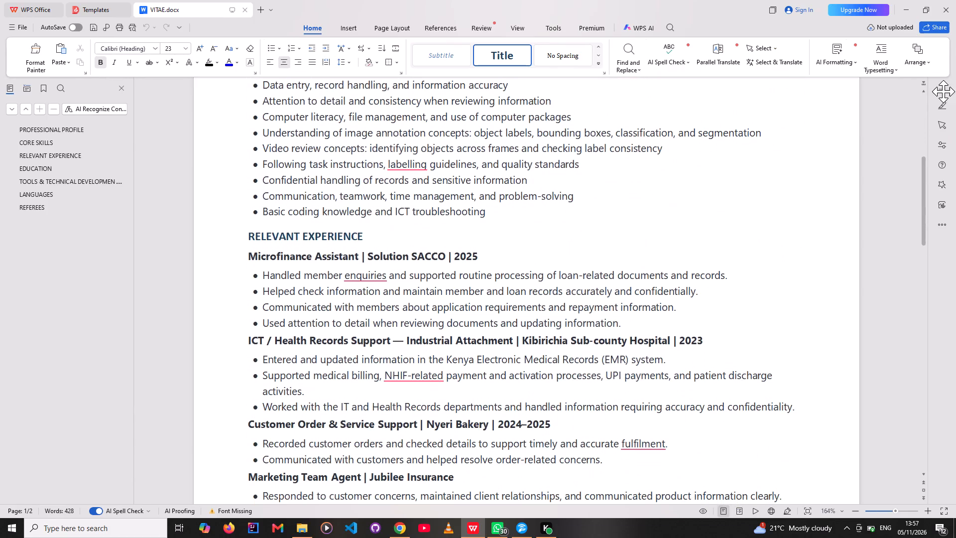
click(951, 0)
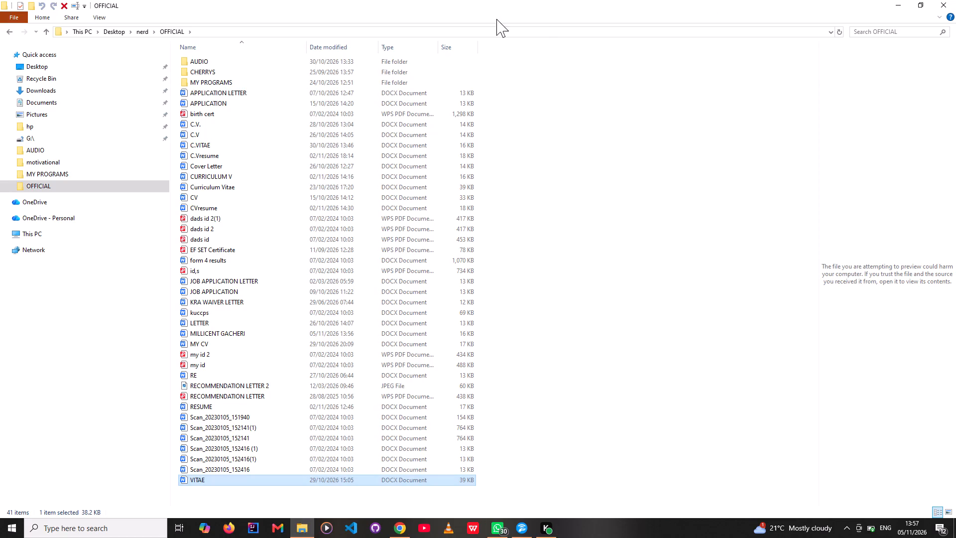
Examine the C.V., C.V, C.VITAE and C.Vresume documents in the OFFICIAL folder as candidate CVs for the annotation role.
double_click(223, 124)
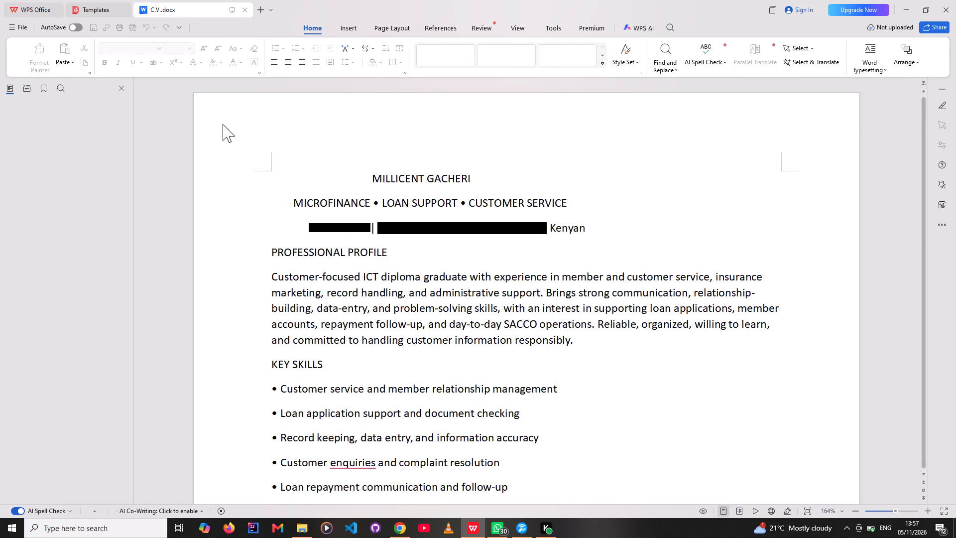
click(943, 8)
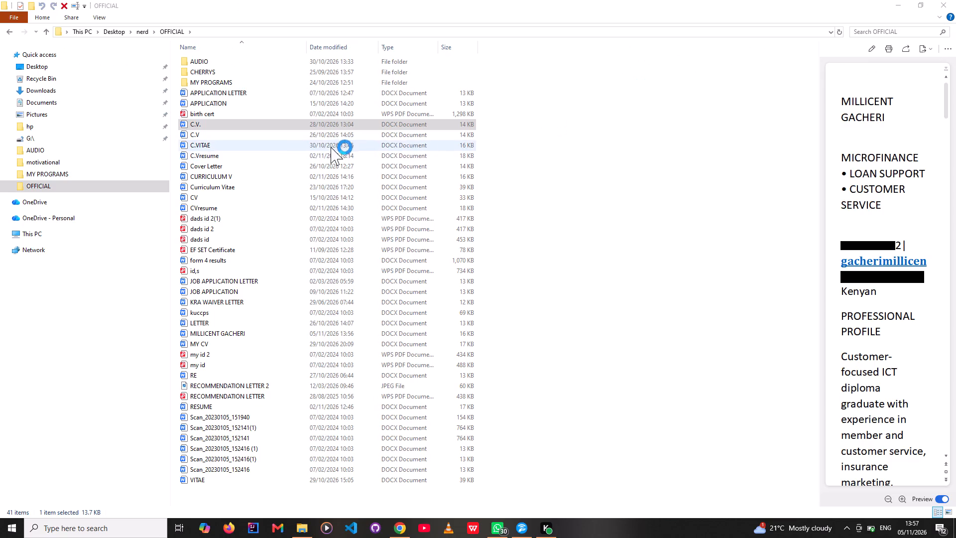
double_click(326, 138)
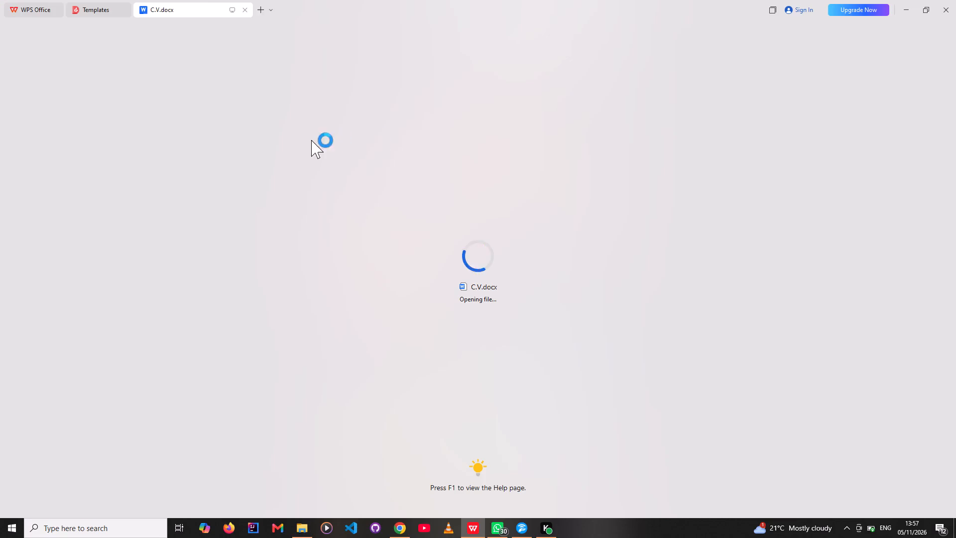
click(945, 10)
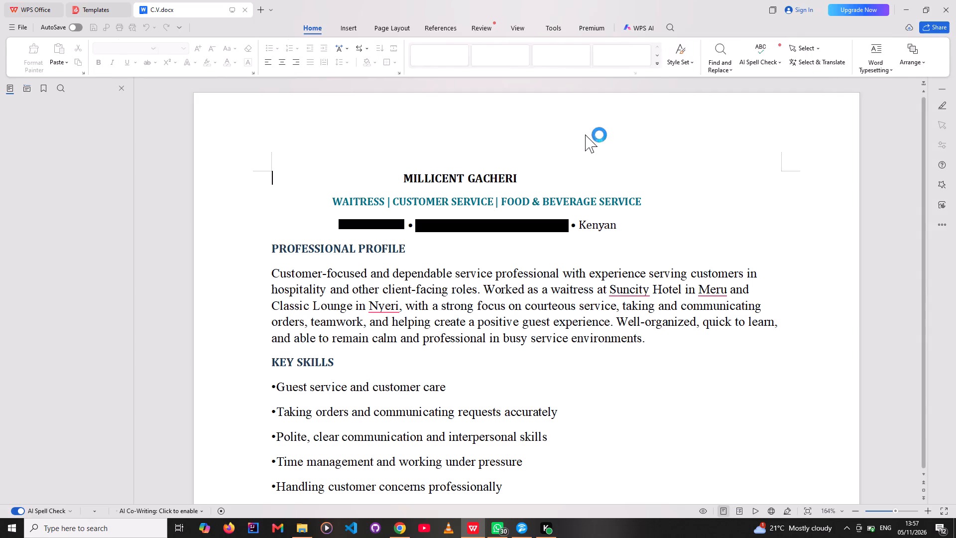
click(938, 5)
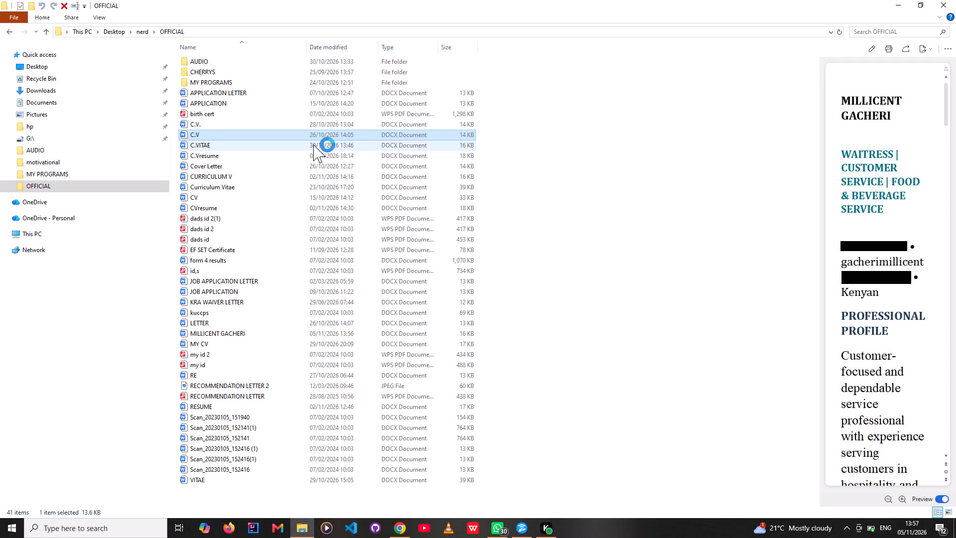
double_click(313, 144)
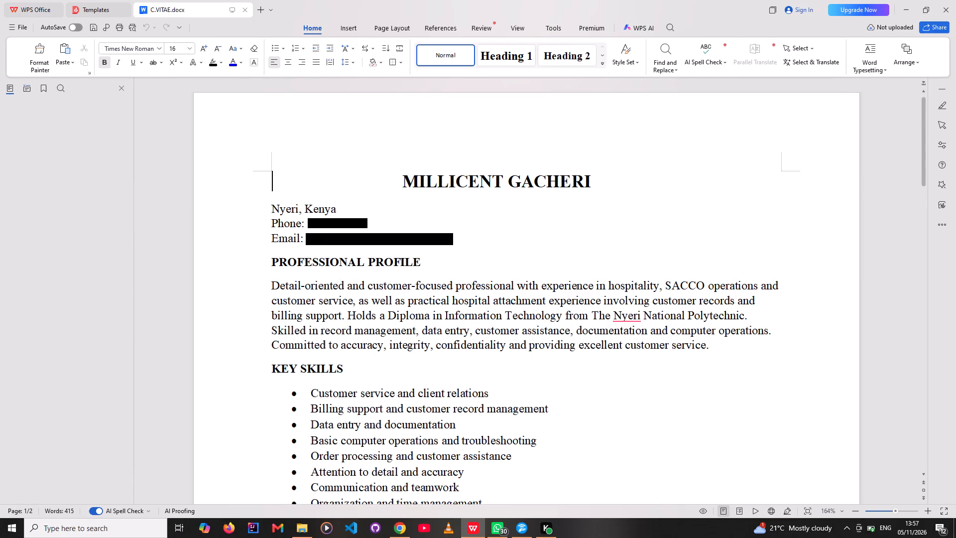
scroll(374, 276, down, 6)
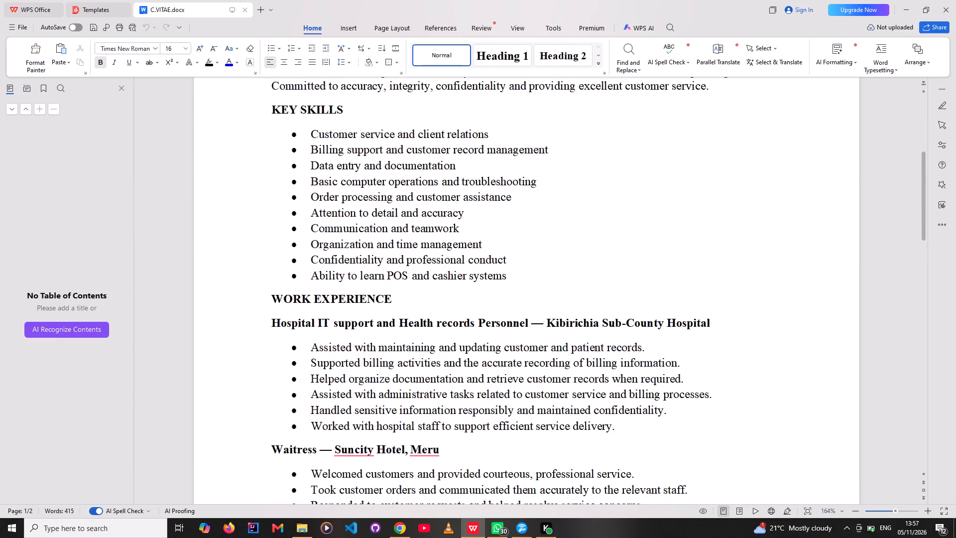
scroll(374, 276, down, 1)
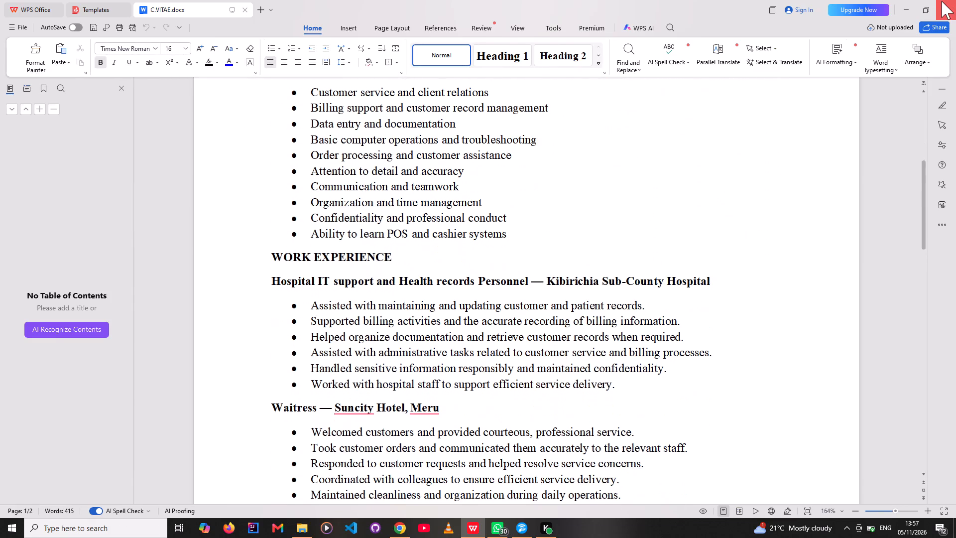
click(942, 1)
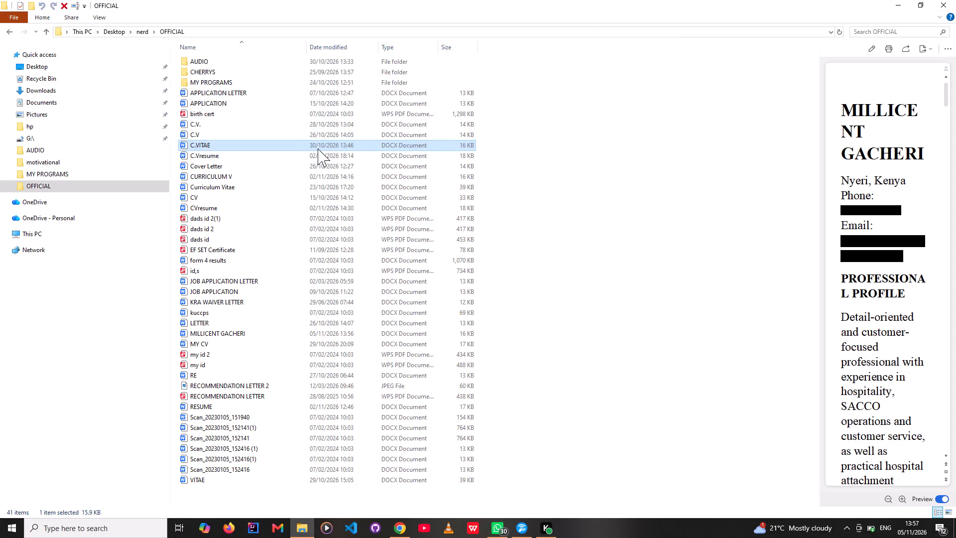
double_click(301, 155)
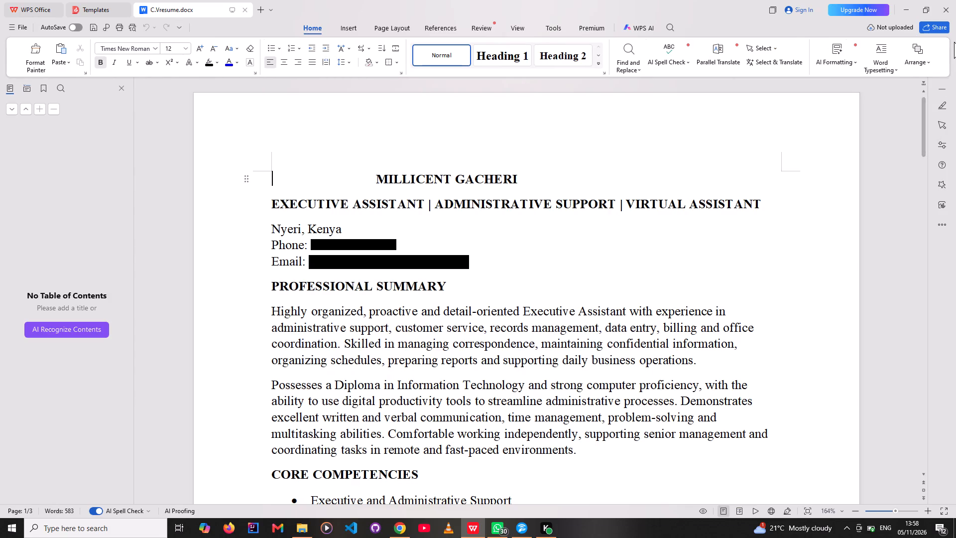
click(943, 9)
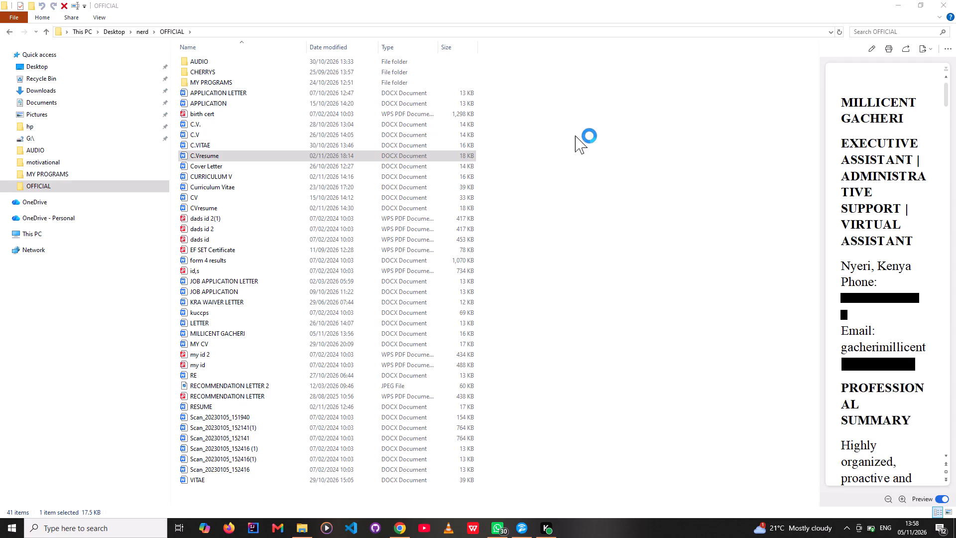
Open the CURRICULUM V document from the OFFICIAL folder and read it through, from Professional Summary to Referees, for fit with the annotation role.
double_click(325, 175)
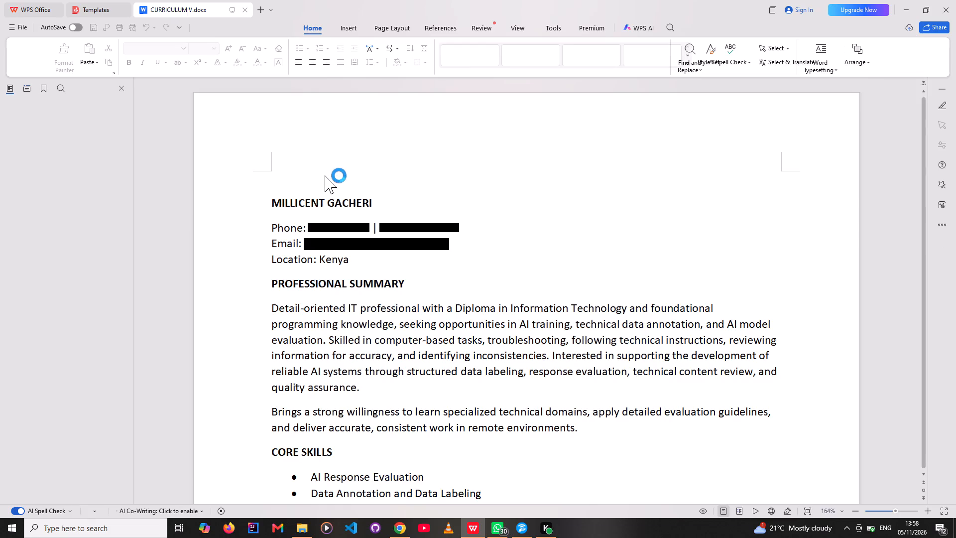
scroll(437, 291, down, 3)
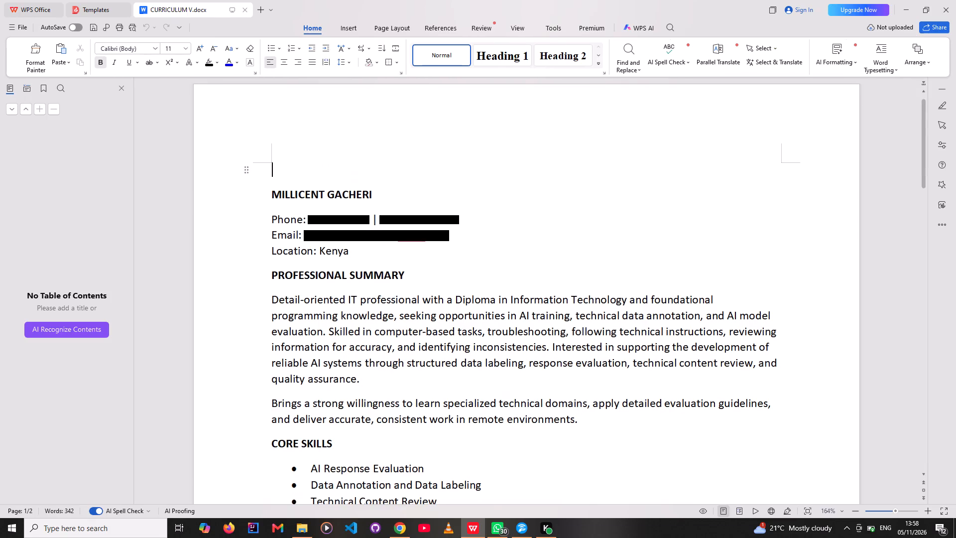
scroll(437, 291, down, 5)
scroll(437, 291, up, 1)
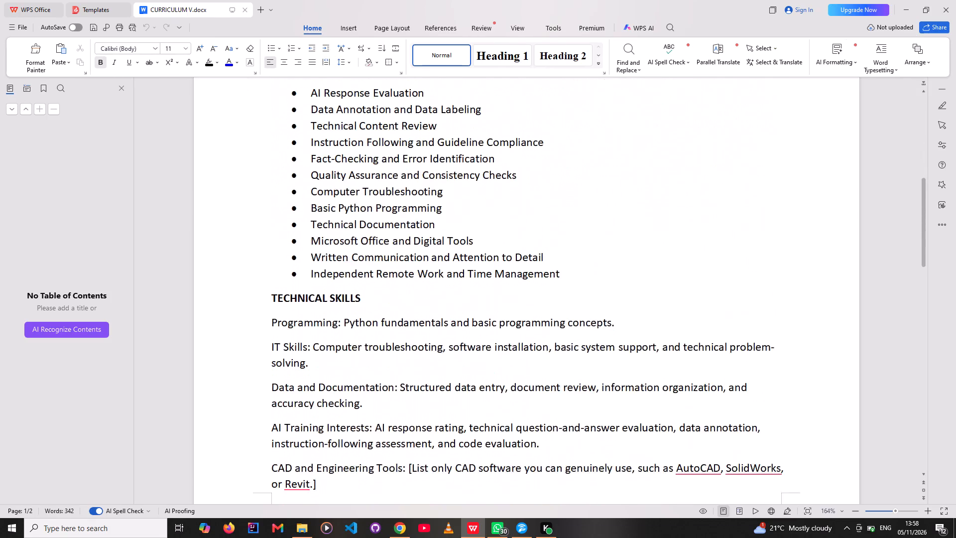
scroll(437, 291, up, 4)
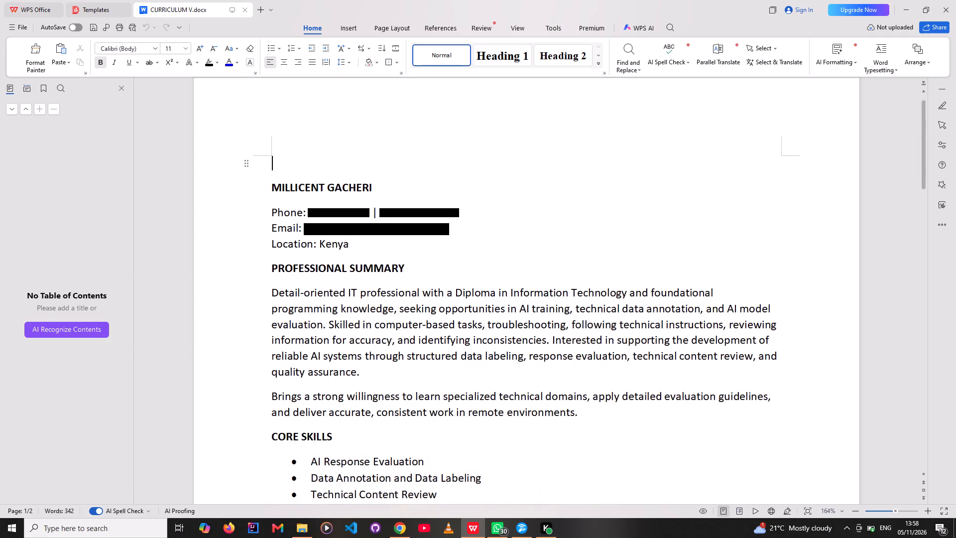
scroll(437, 291, down, 5)
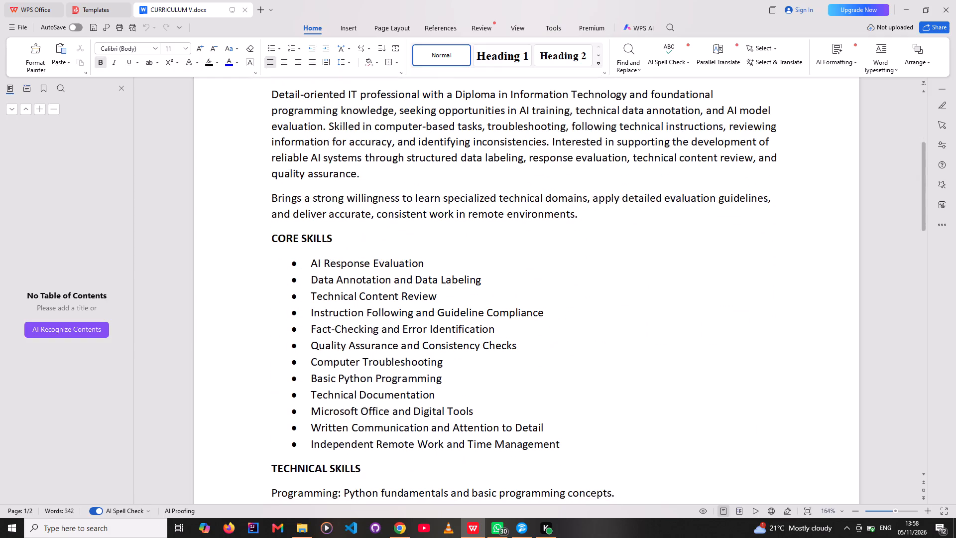
scroll(437, 291, down, 5)
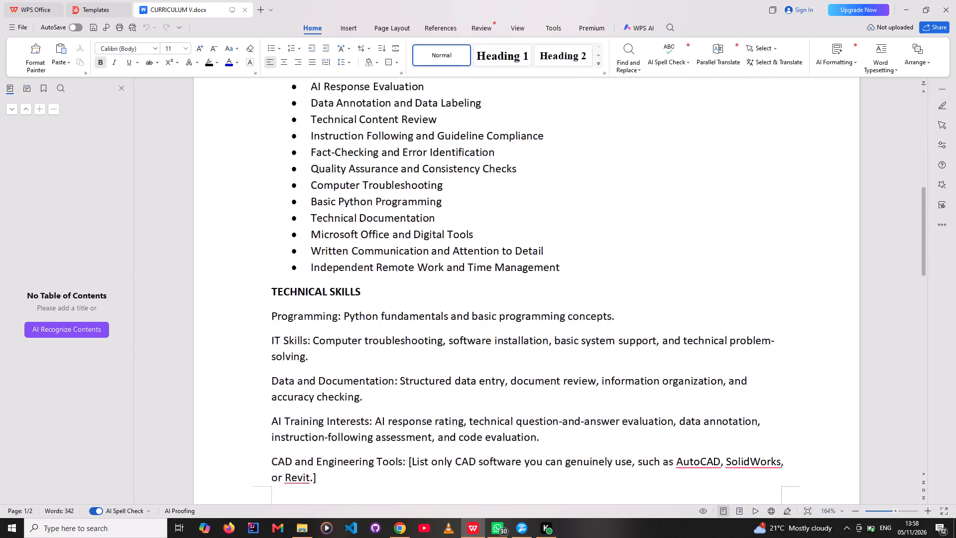
scroll(437, 291, down, 6)
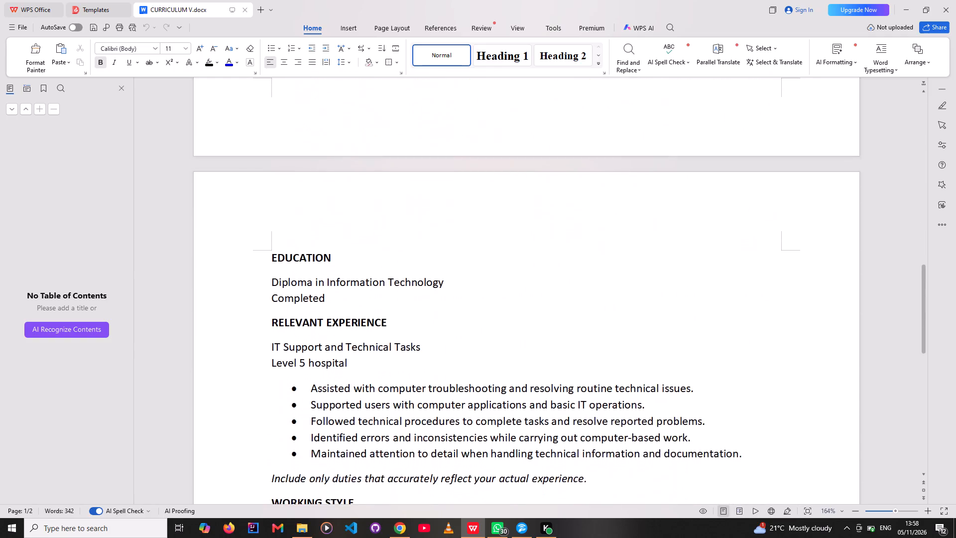
scroll(437, 291, down, 2)
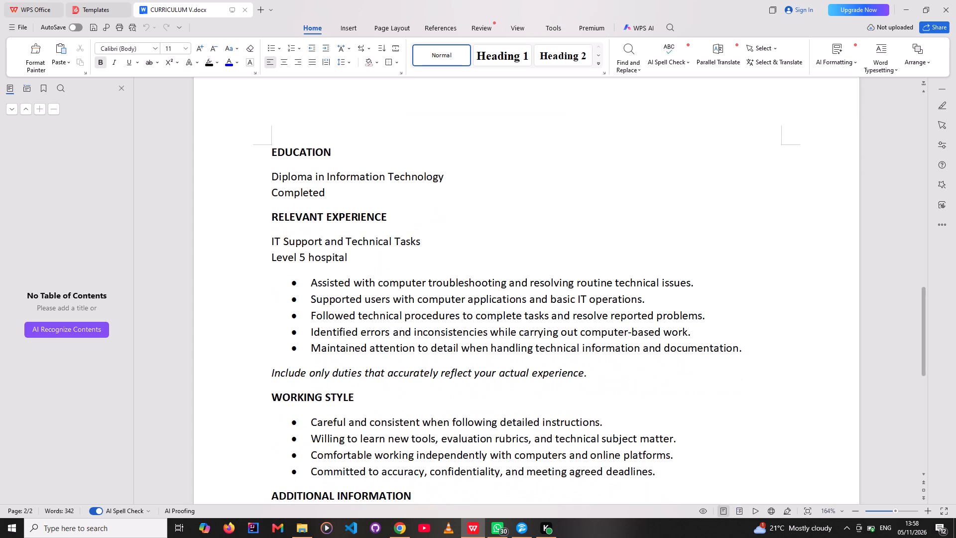
scroll(437, 291, down, 8)
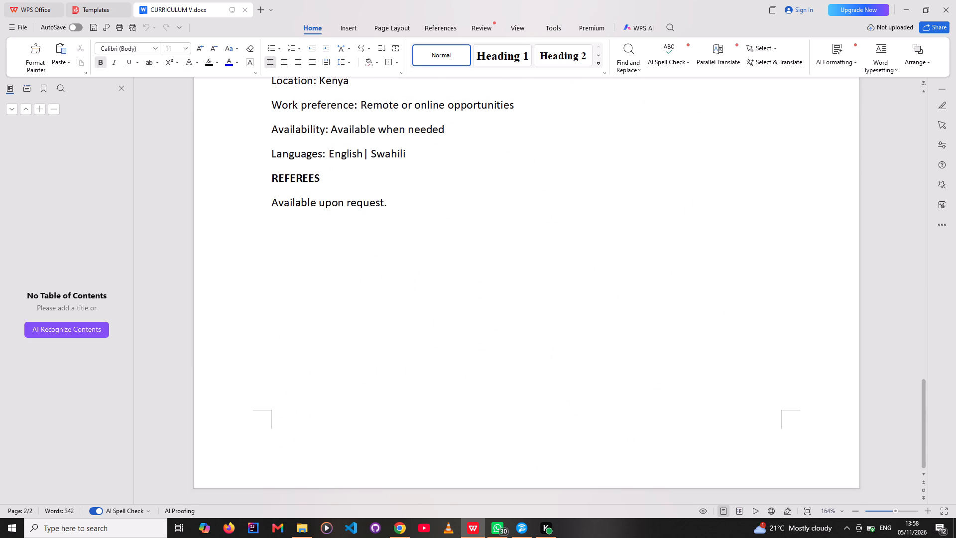
scroll(437, 291, up, 10)
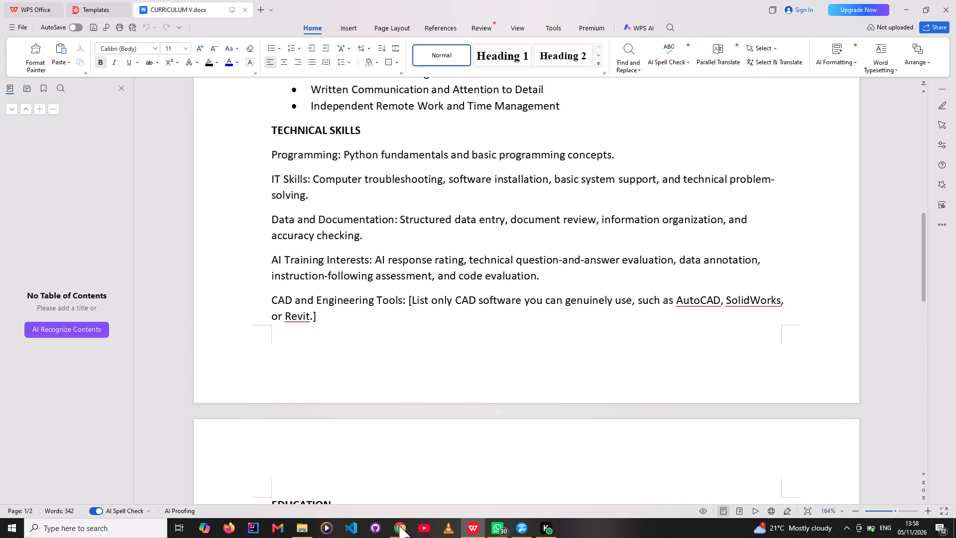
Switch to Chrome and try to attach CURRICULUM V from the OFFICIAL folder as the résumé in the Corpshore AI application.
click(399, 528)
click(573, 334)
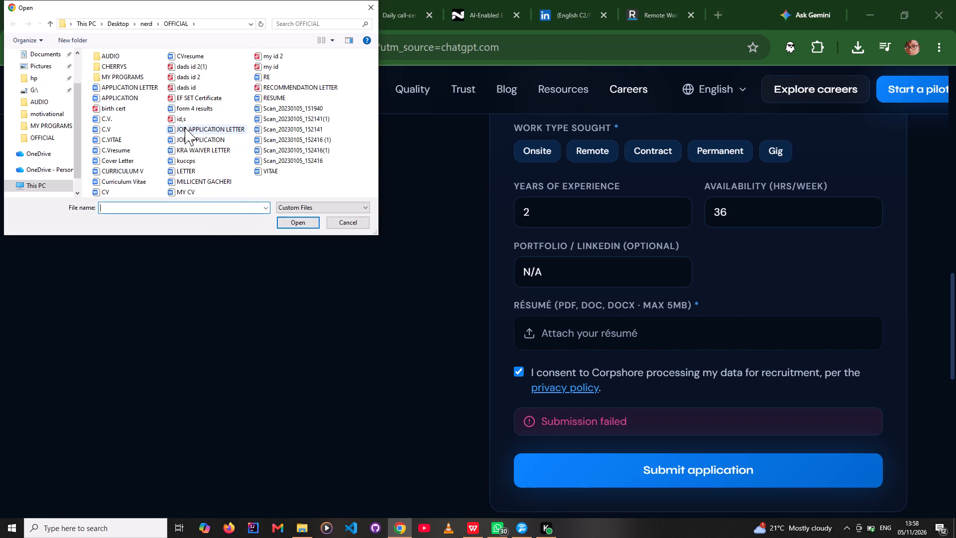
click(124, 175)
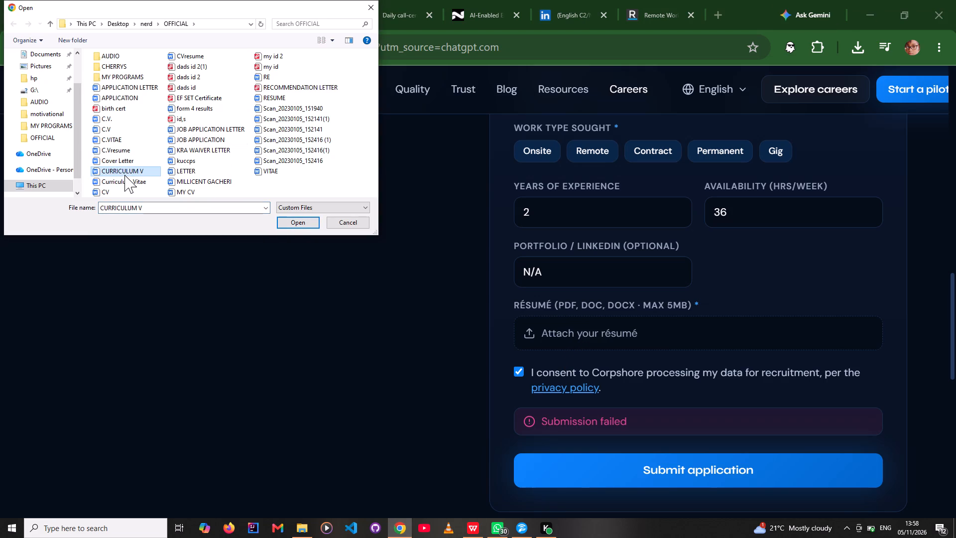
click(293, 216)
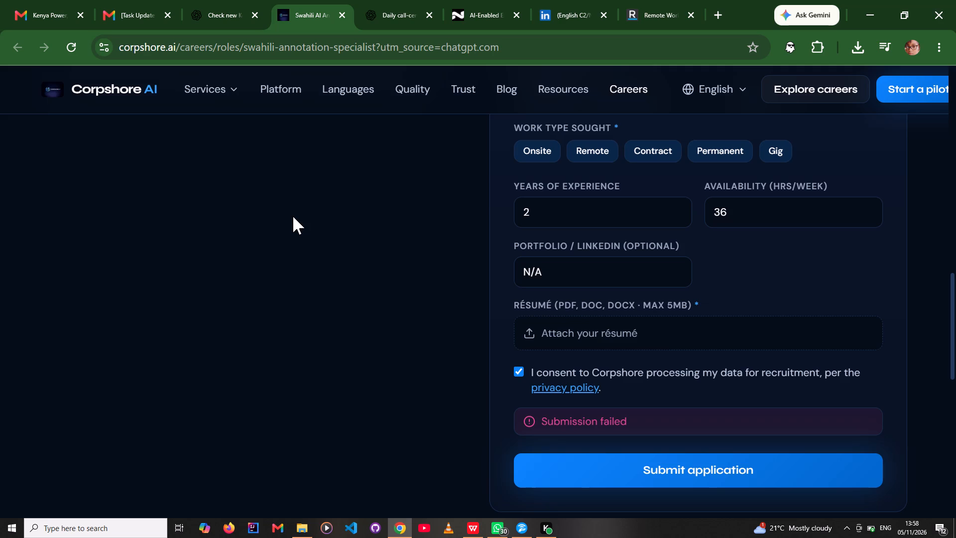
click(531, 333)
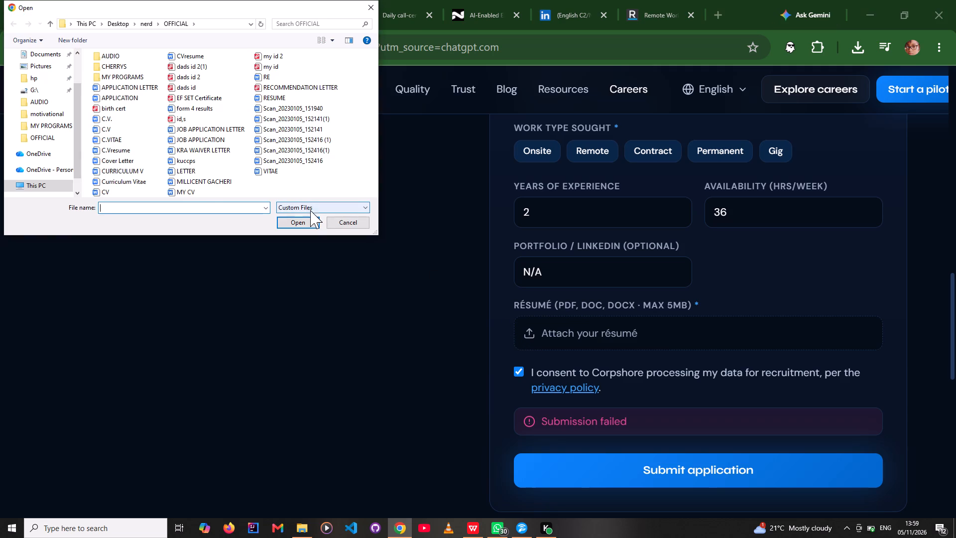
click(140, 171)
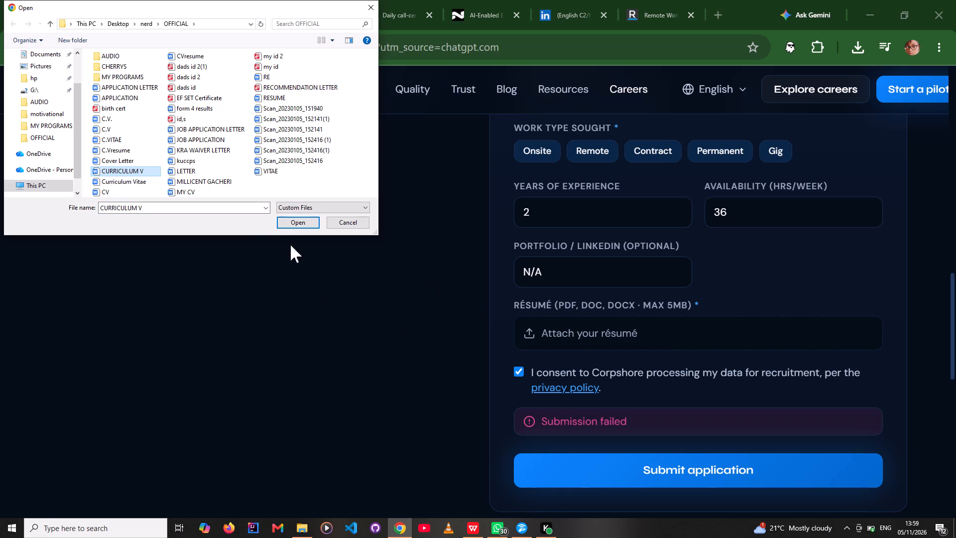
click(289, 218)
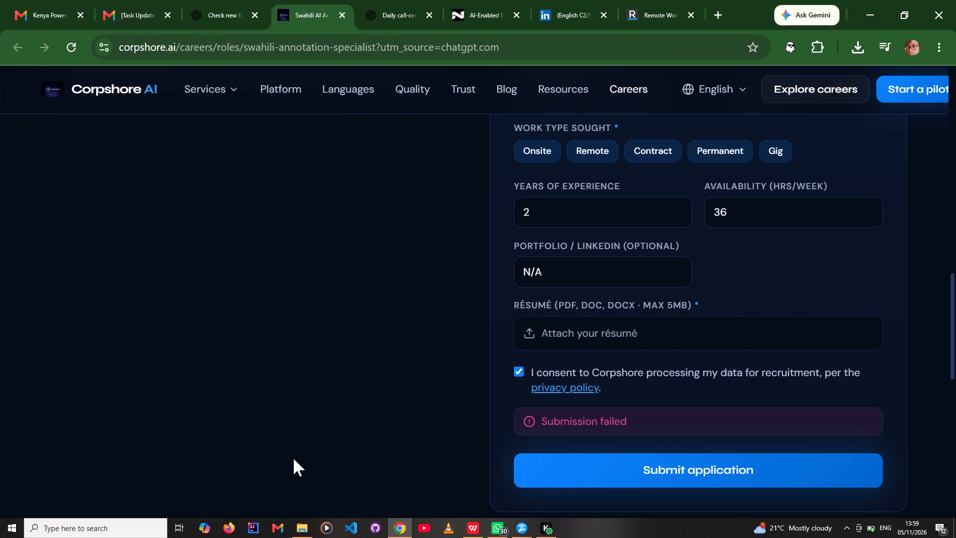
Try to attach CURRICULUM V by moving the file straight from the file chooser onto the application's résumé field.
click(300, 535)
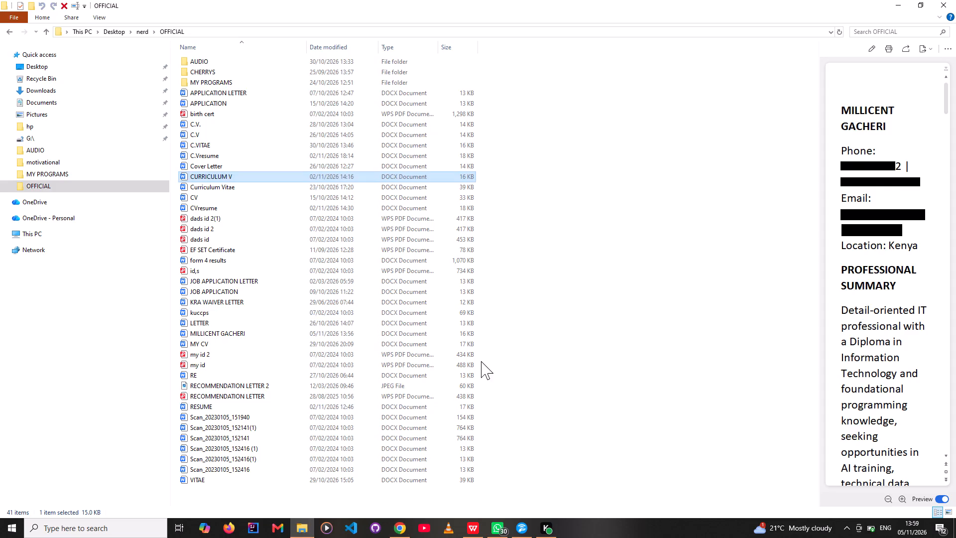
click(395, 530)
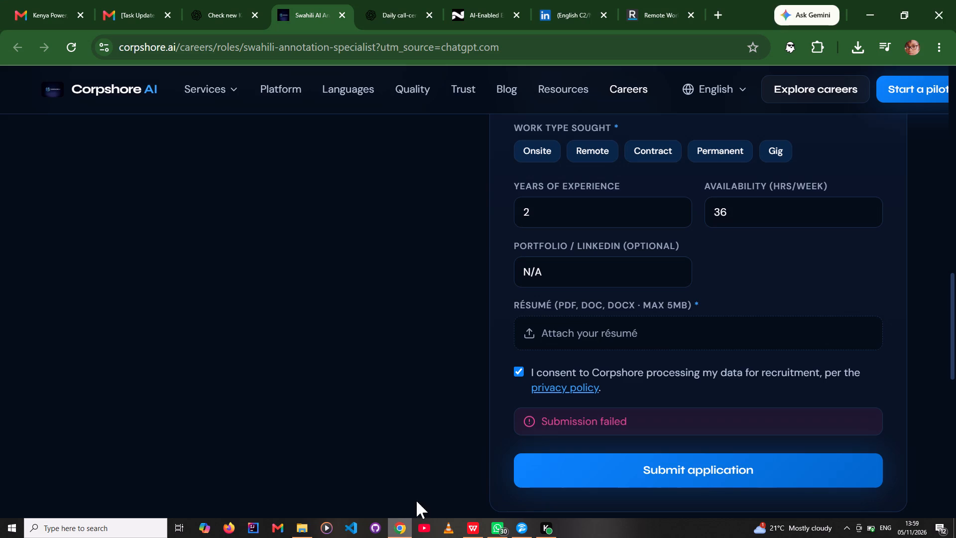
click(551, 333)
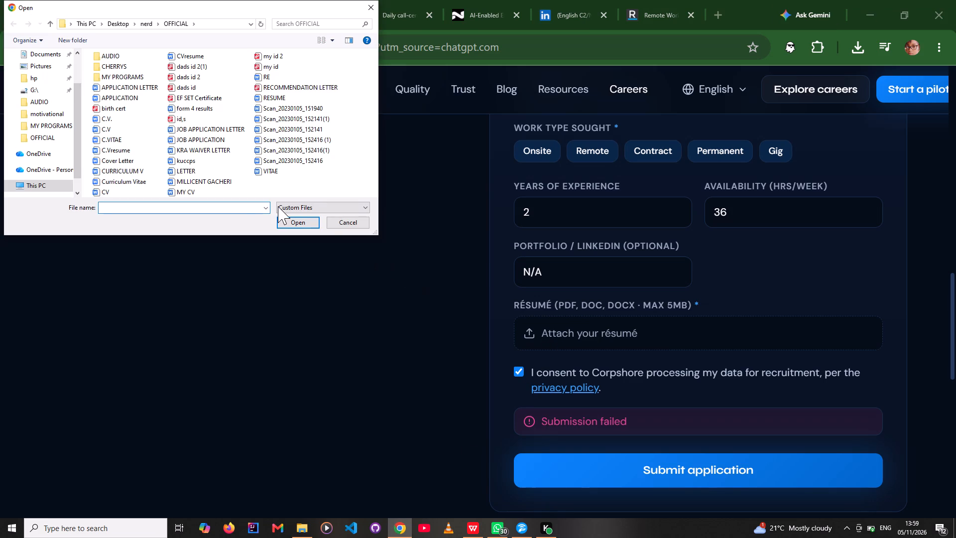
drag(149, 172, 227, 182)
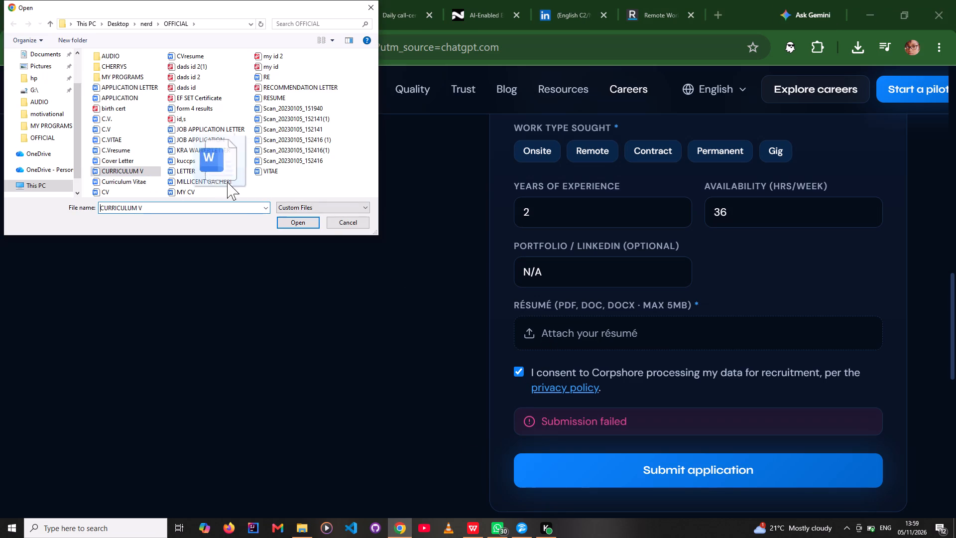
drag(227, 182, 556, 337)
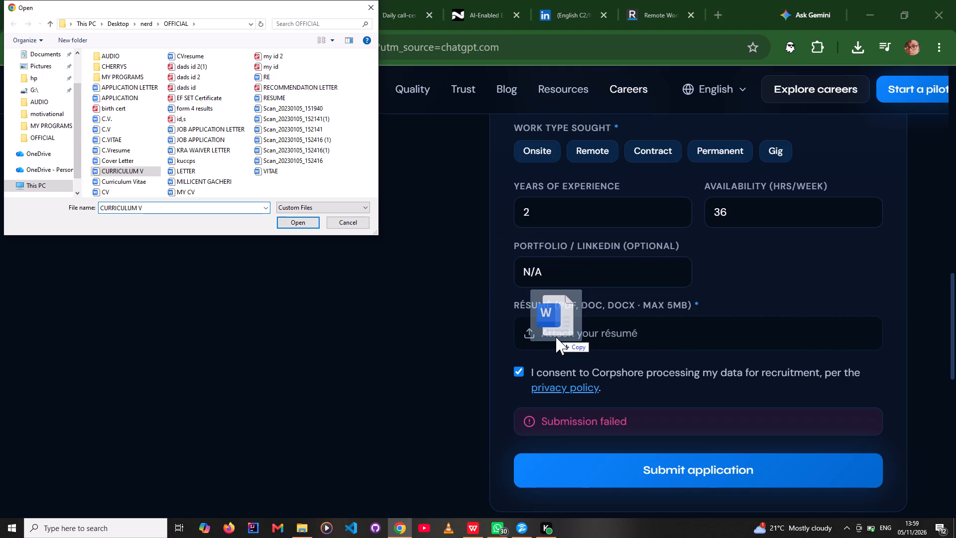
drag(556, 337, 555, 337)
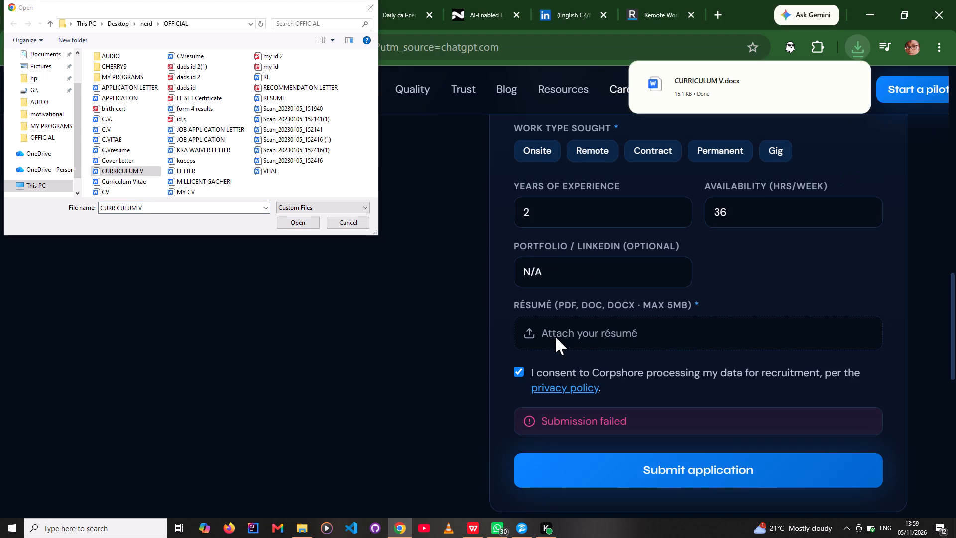
Close the file chooser without attaching a résumé.
click(666, 471)
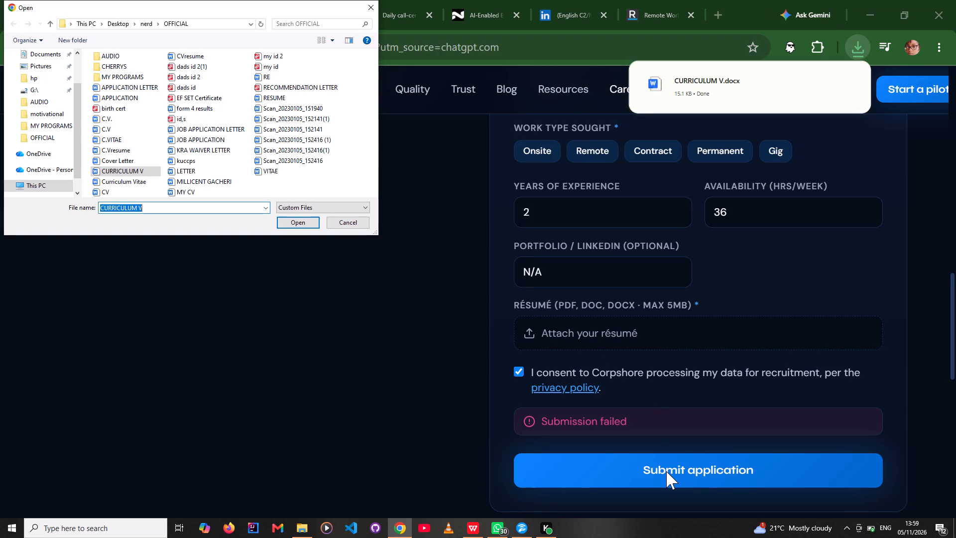
click(668, 467)
click(370, 10)
Review the filled-in application fields and the Swahili AI Annotation Specialist role description, back down to the résumé field.
scroll(736, 250, up, 2)
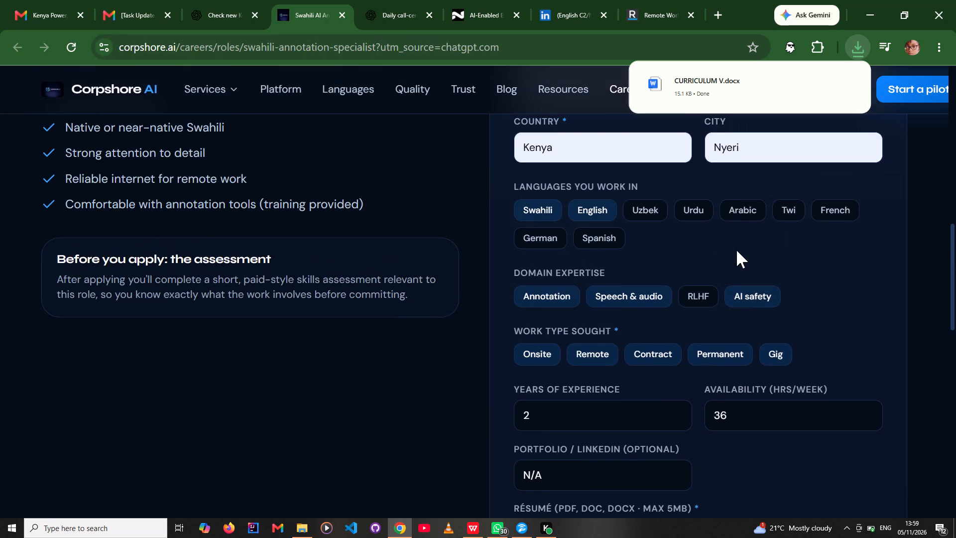
scroll(736, 250, up, 1)
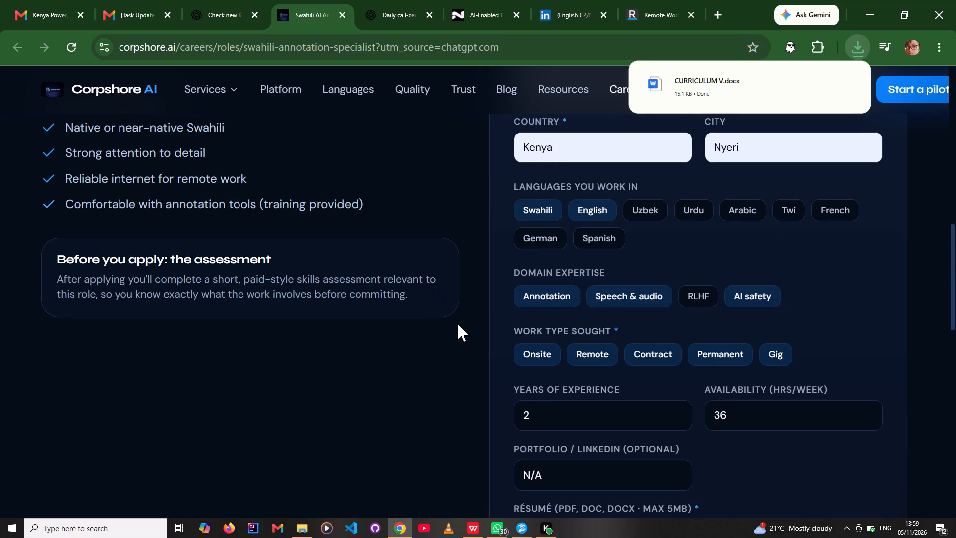
scroll(457, 323, up, 1)
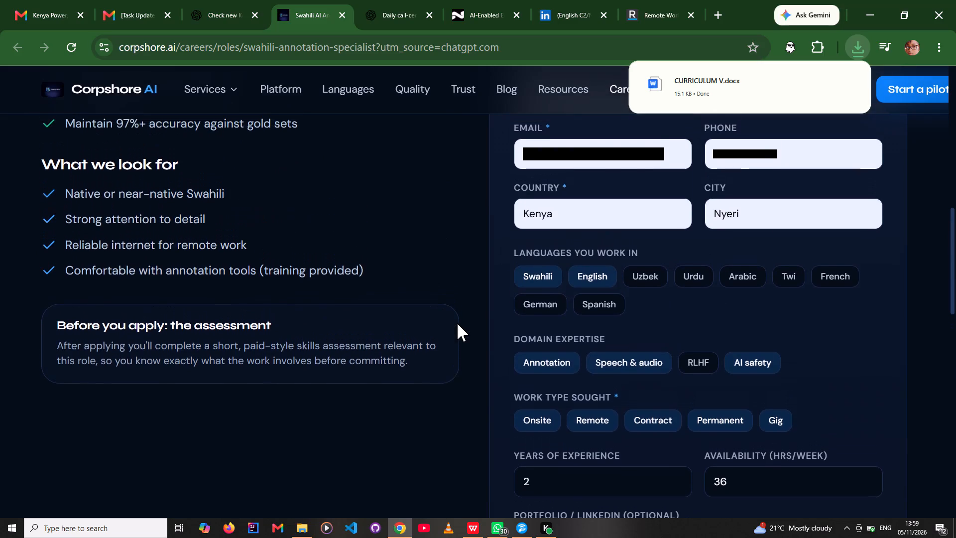
scroll(457, 323, up, 1)
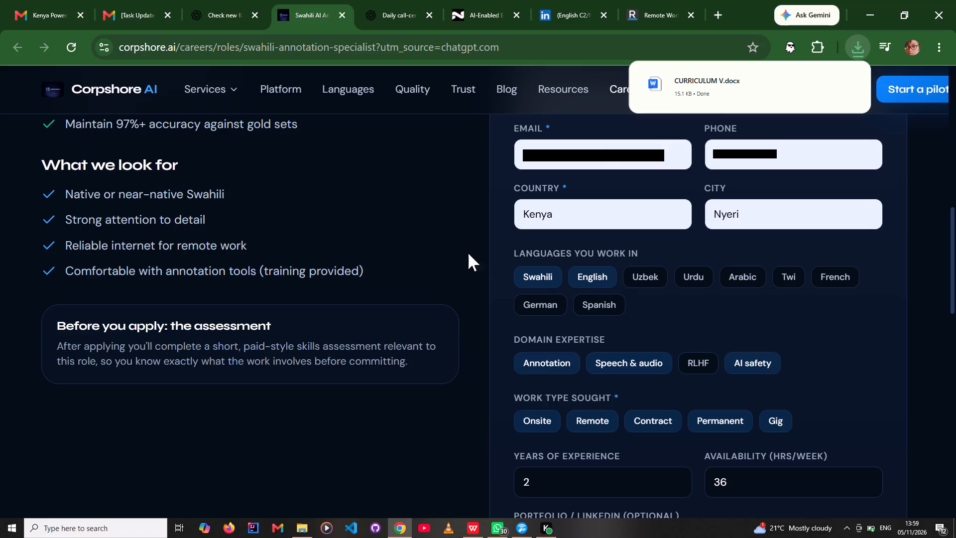
scroll(397, 250, up, 2)
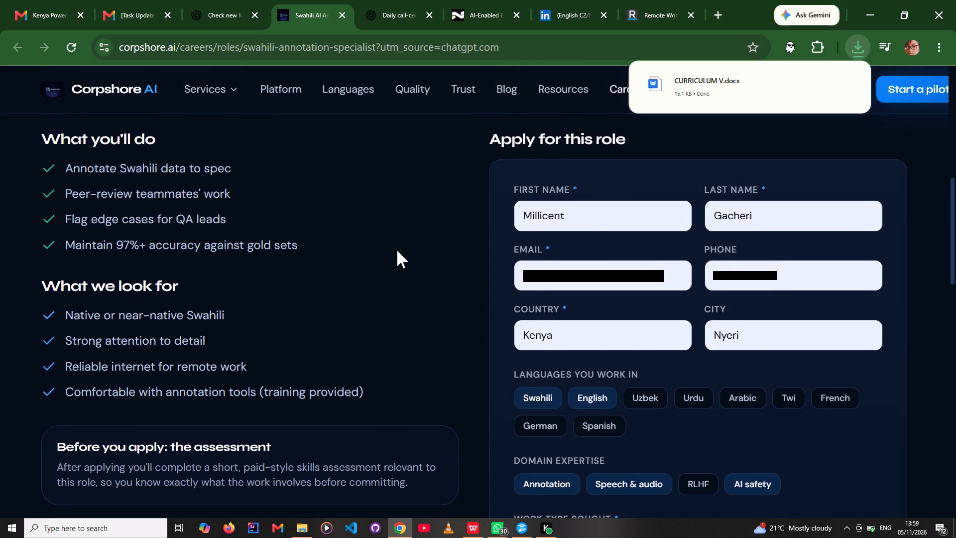
scroll(397, 250, up, 2)
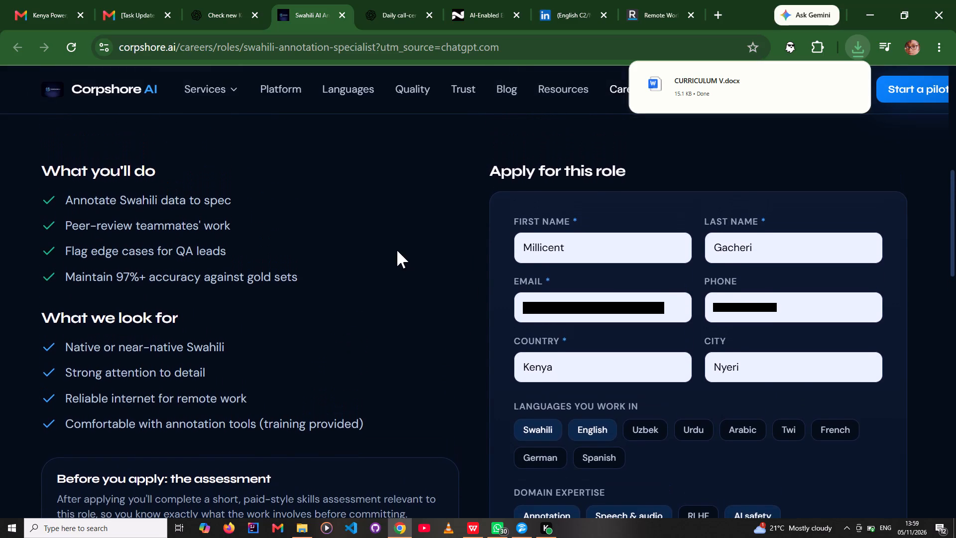
scroll(397, 250, up, 2)
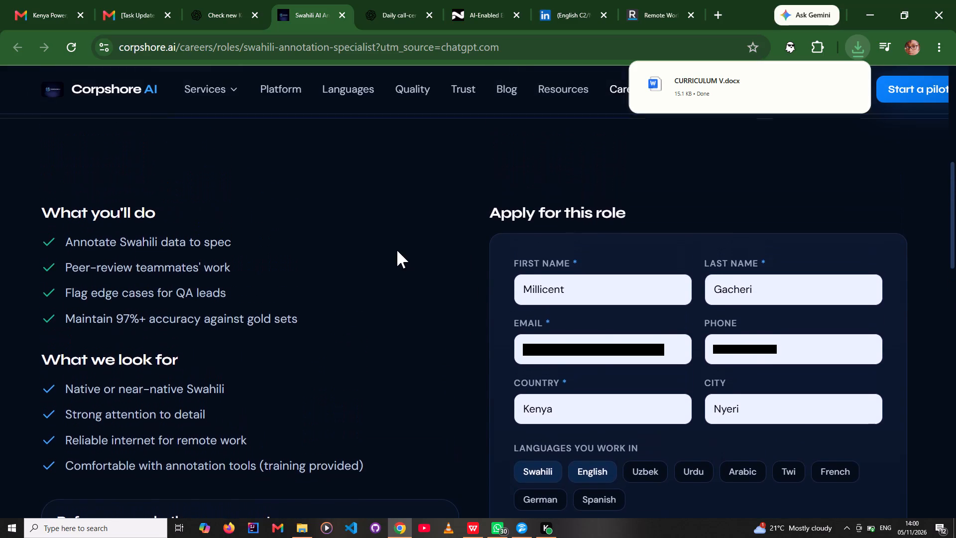
scroll(397, 250, up, 3)
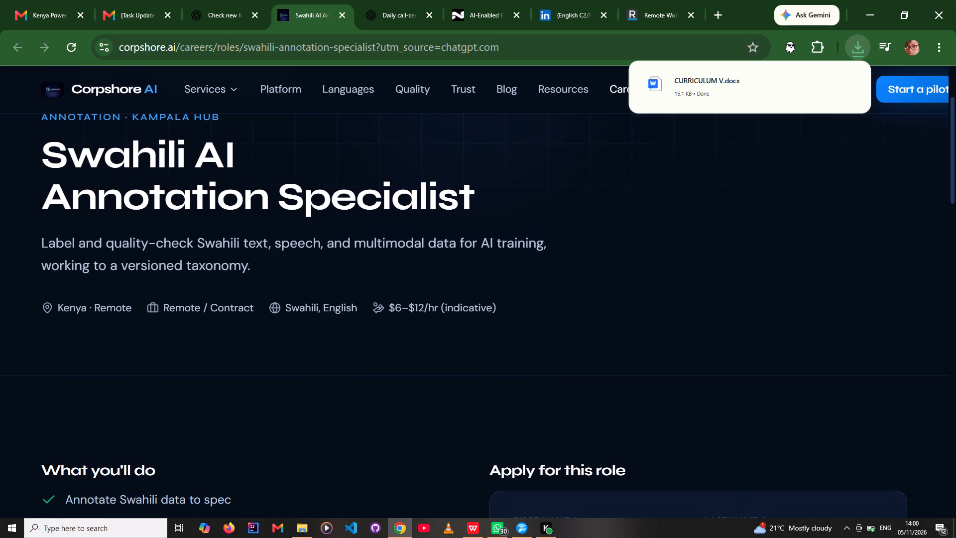
scroll(397, 250, up, 1)
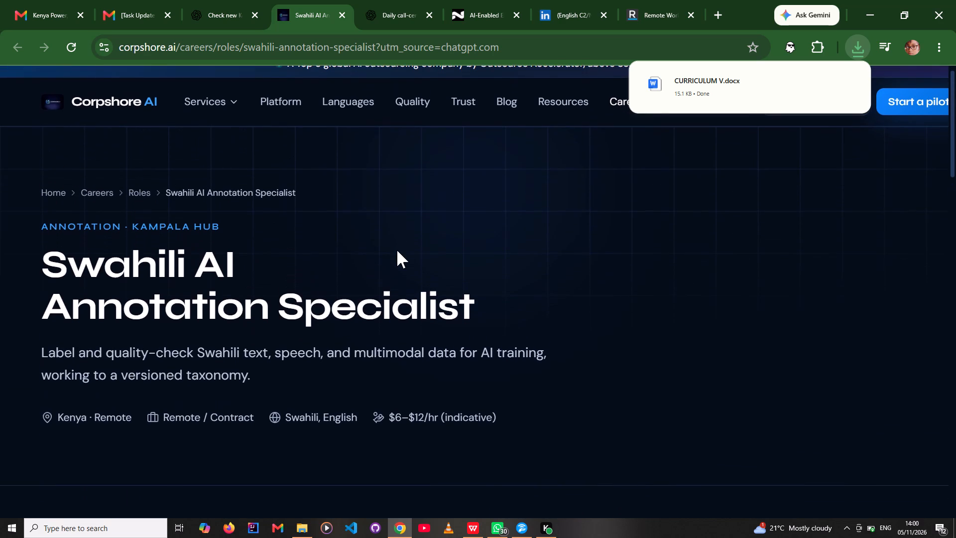
scroll(397, 250, down, 5)
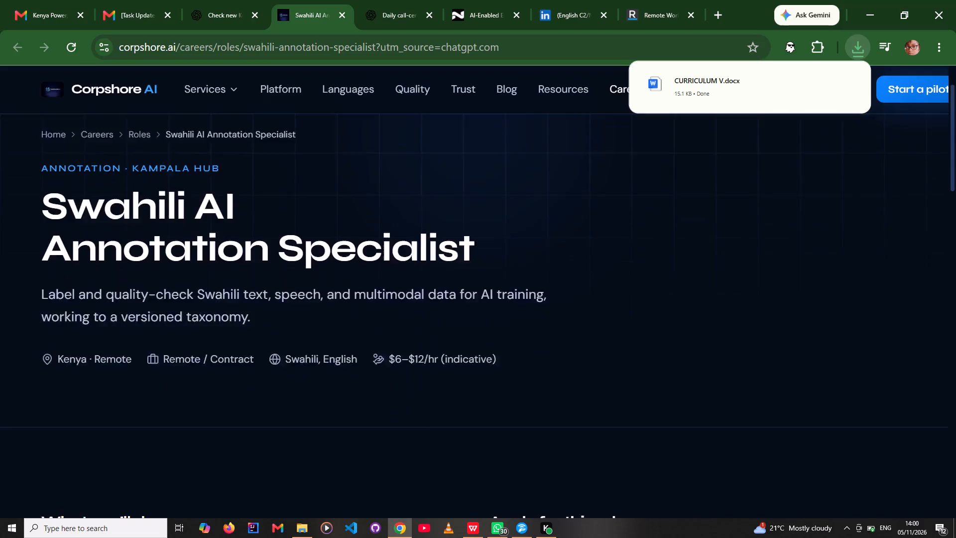
scroll(397, 250, down, 6)
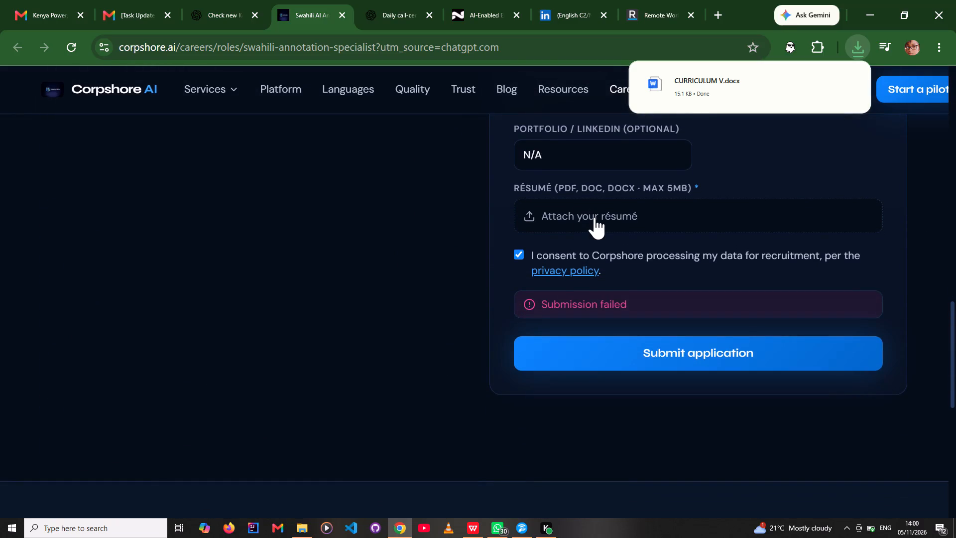
Reload the application page and autofill the applicant's name, contact details and country from the saved profile.
click(70, 48)
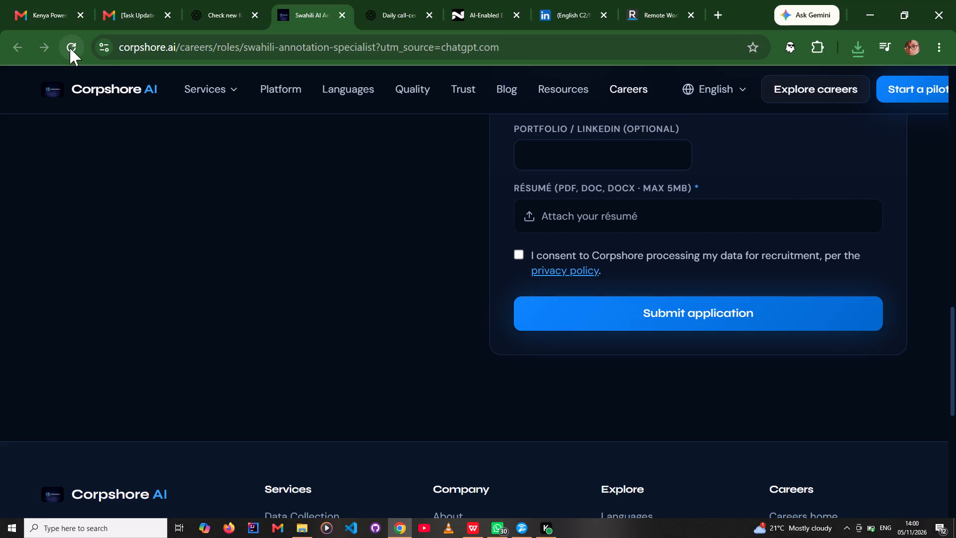
scroll(585, 193, up, 3)
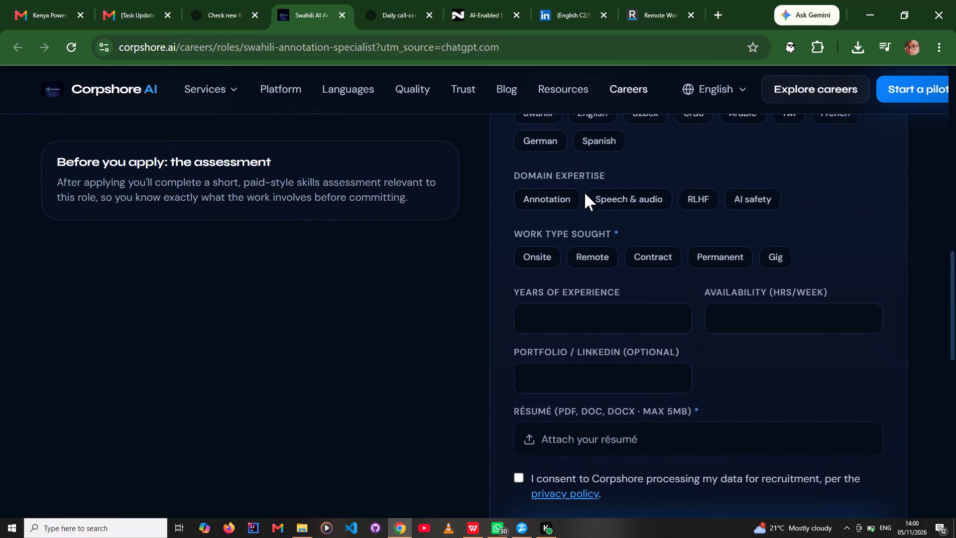
scroll(585, 193, up, 7)
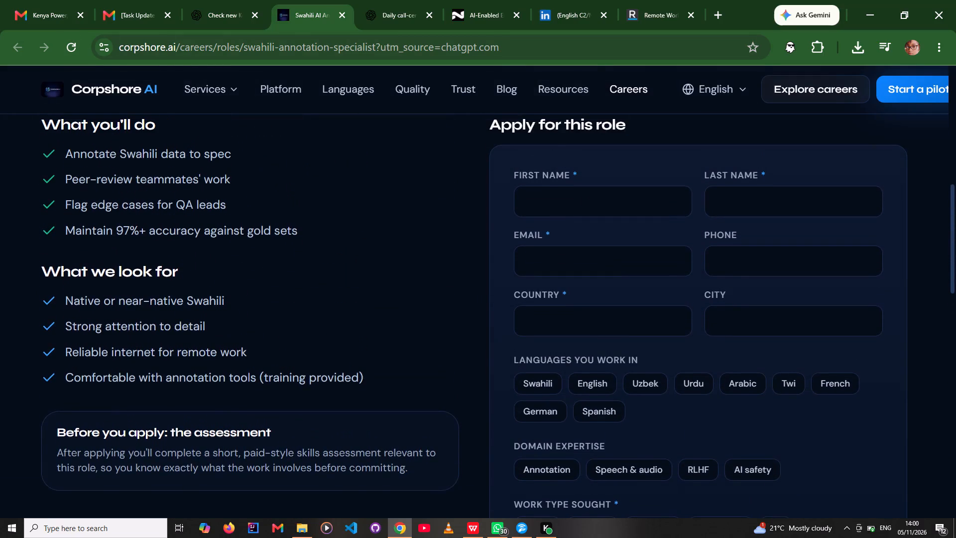
click(579, 198)
click(630, 246)
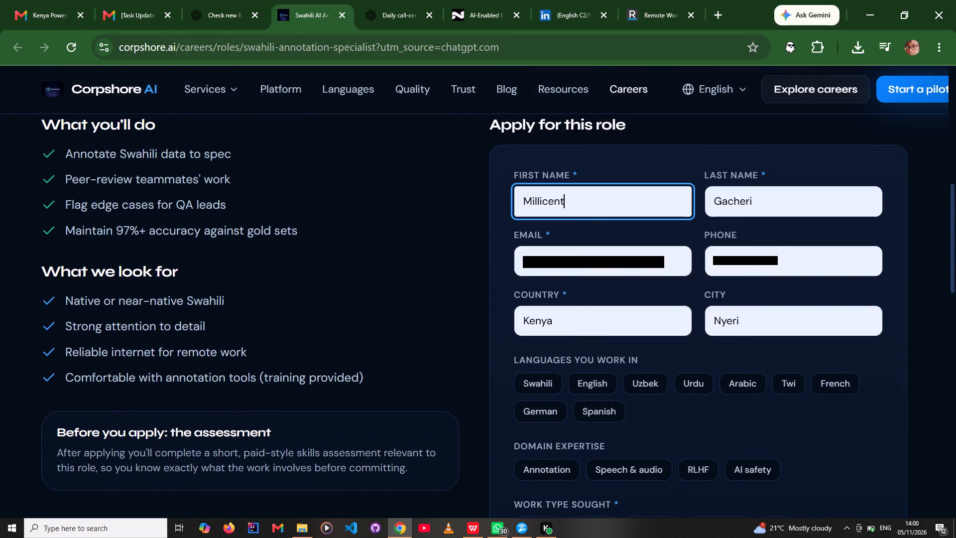
Change the city in the application form to Nairobi.
scroll(690, 337, down, 2)
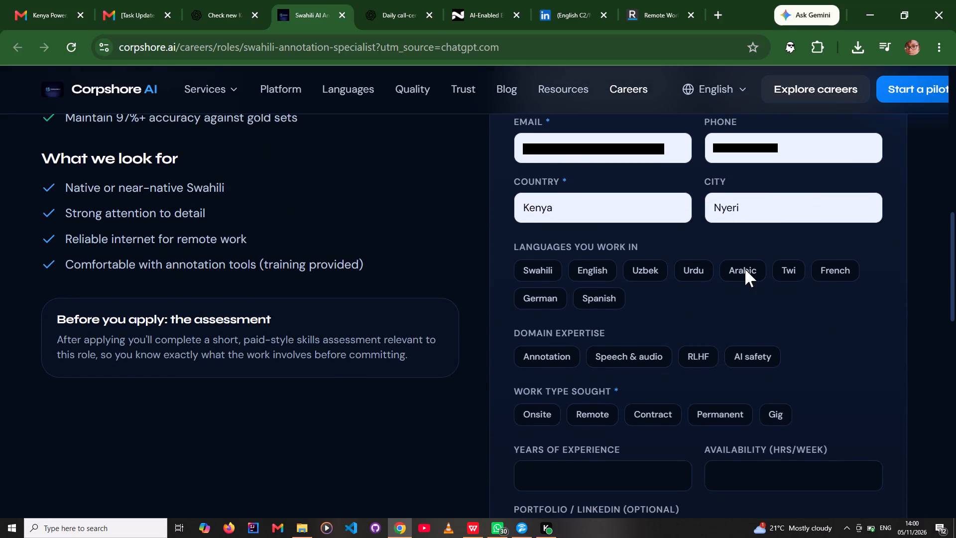
click(747, 213)
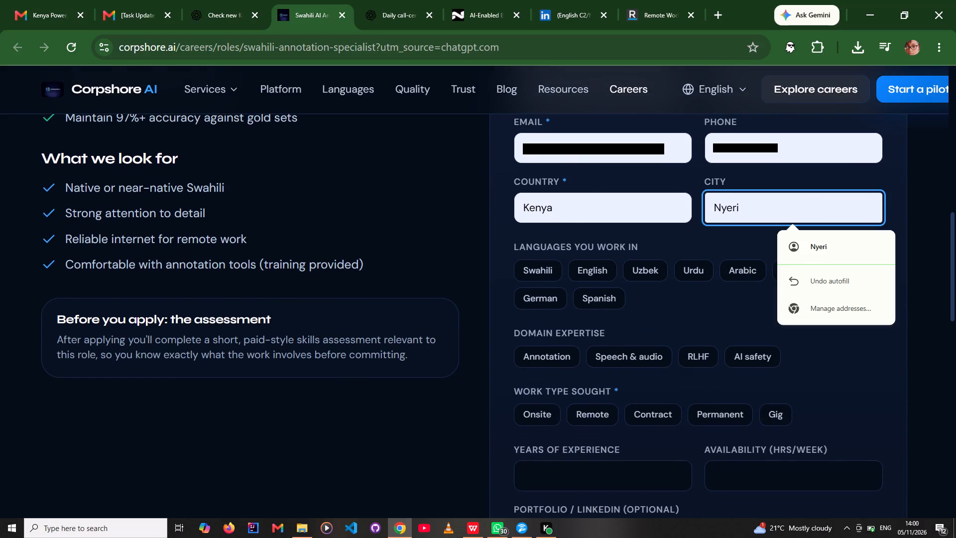
key(BackSpace)
key(BackSpace)
key(BackSpace)
key(BackSpace)
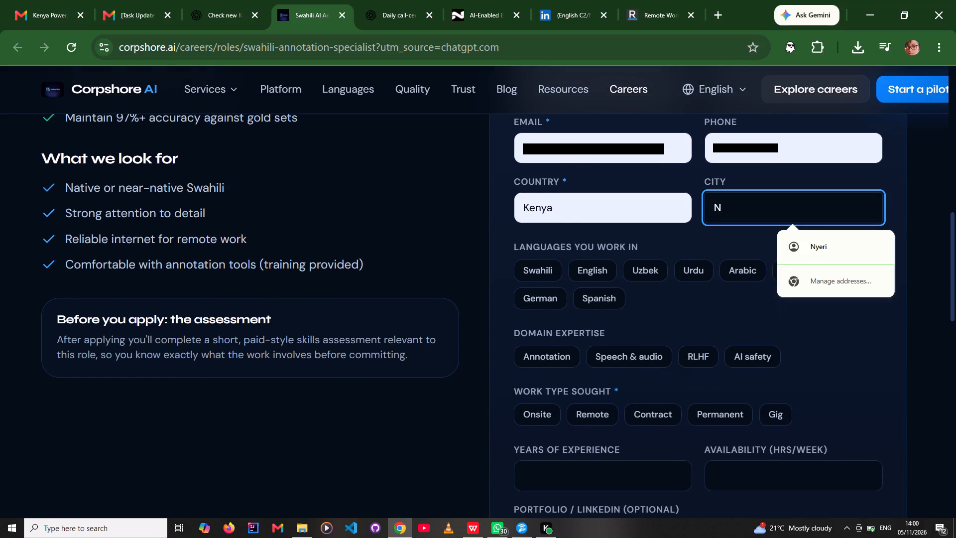
text(airobi)
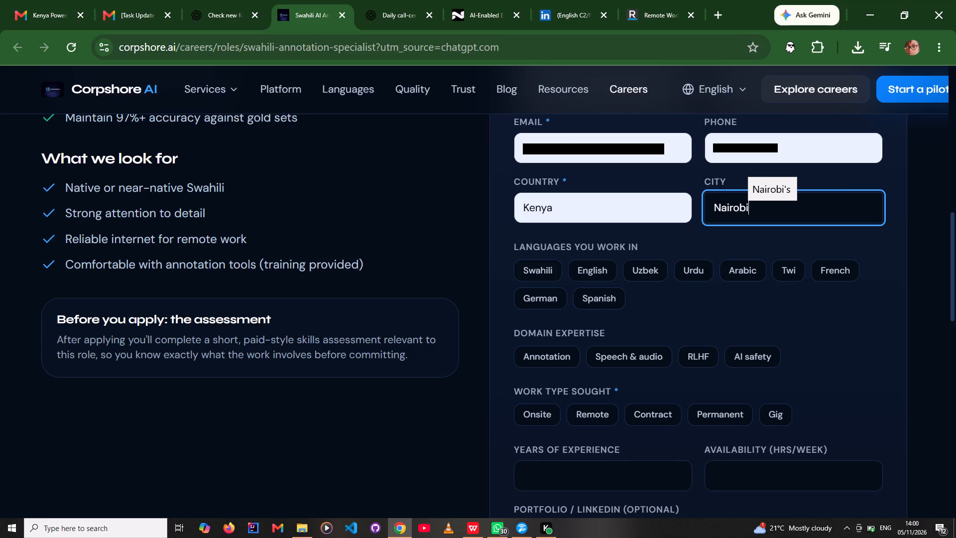
Select Swahili and English as working languages, and Annotation and Speech & audio as domain expertise.
click(542, 269)
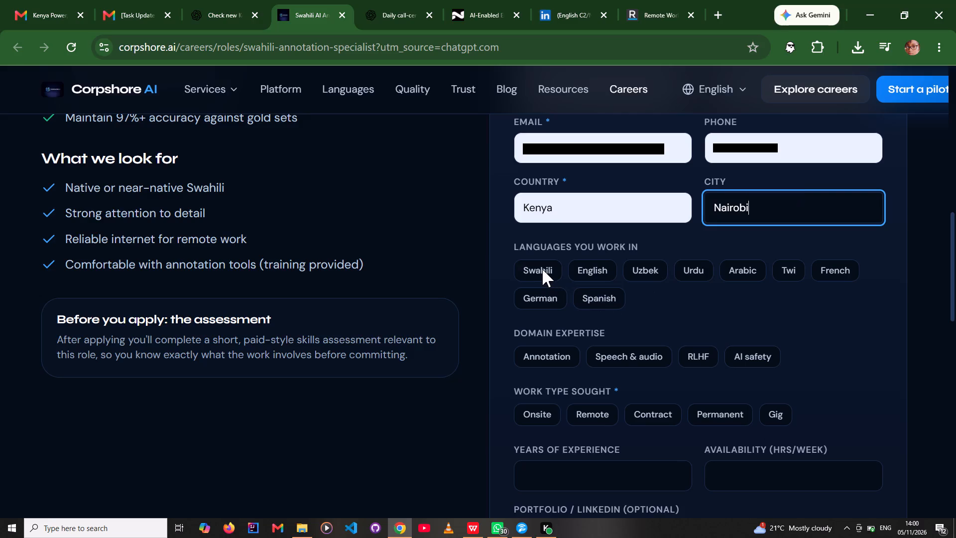
click(585, 270)
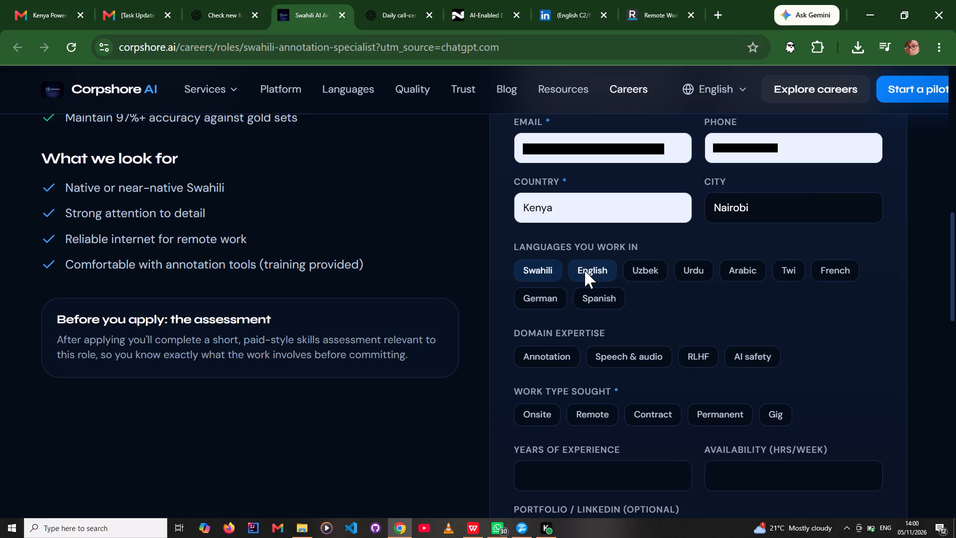
scroll(649, 308, down, 1)
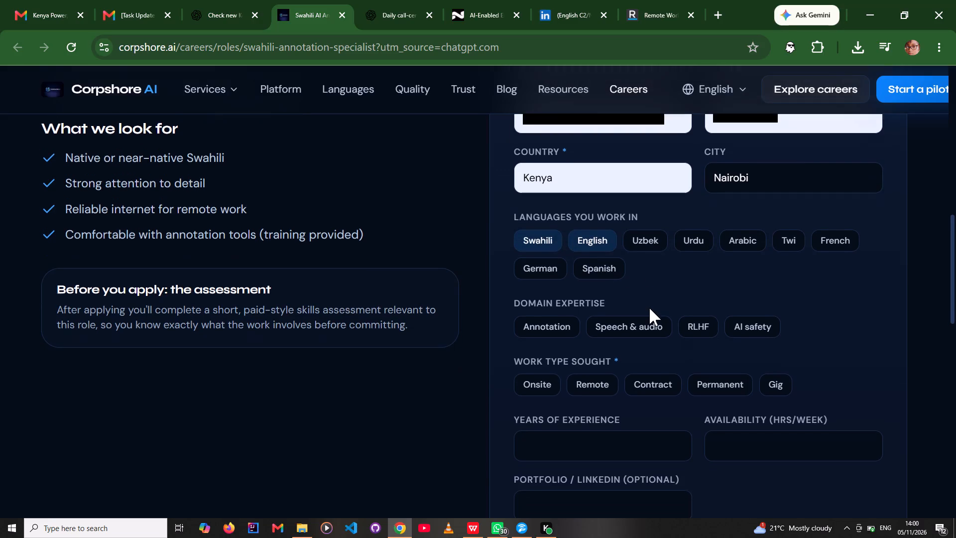
scroll(649, 308, down, 1)
click(555, 312)
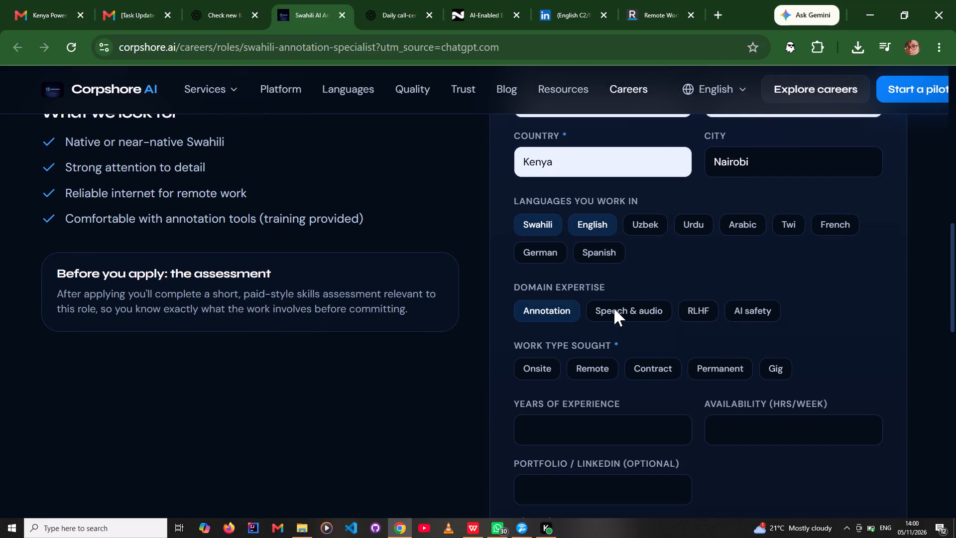
click(614, 308)
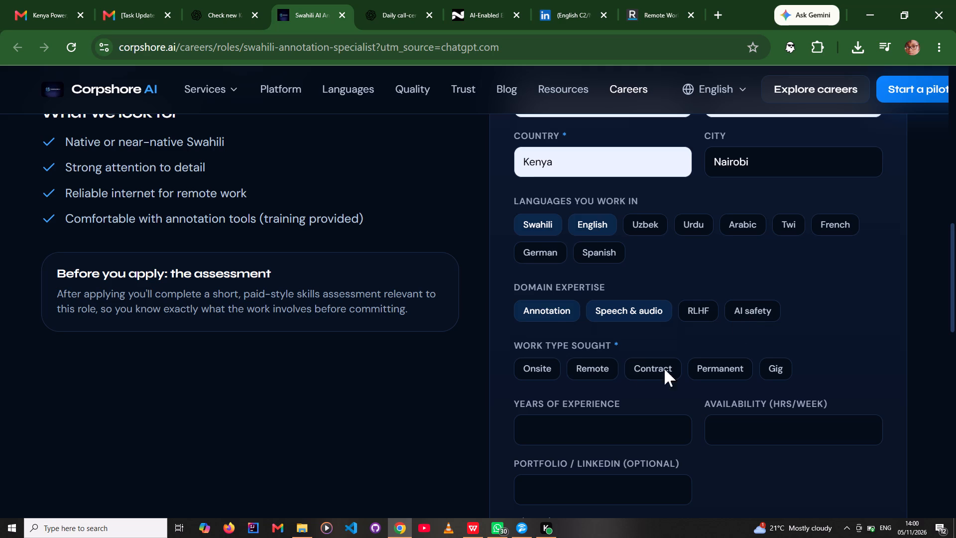
Set the work type sought to Remote only.
scroll(639, 383, down, 1)
click(546, 310)
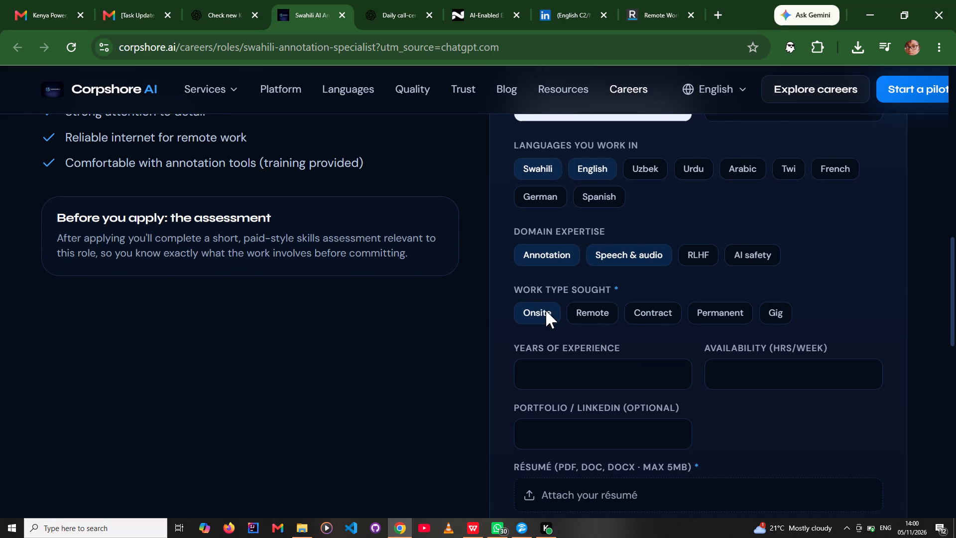
click(589, 315)
click(531, 315)
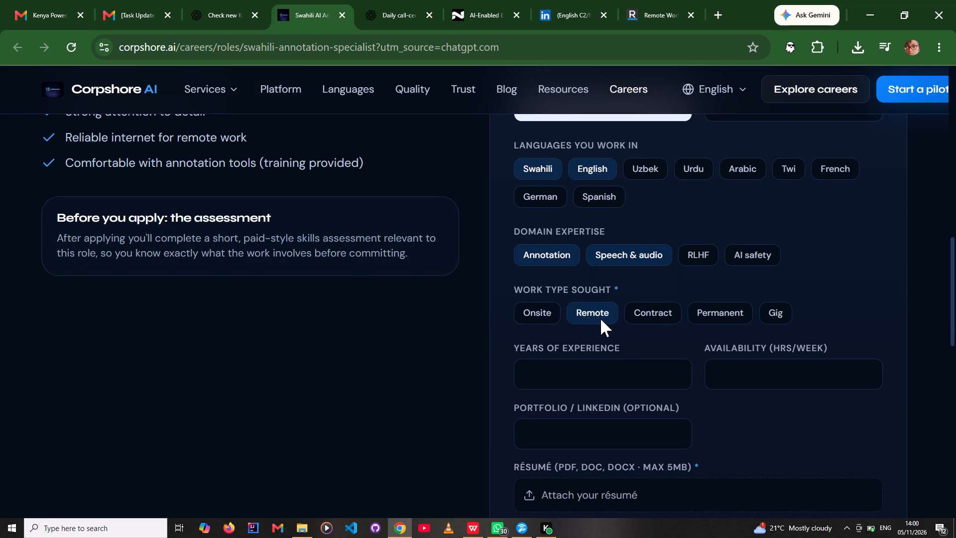
Enter 2 years of experience, 40 hours per week of availability, and N/A for the portfolio or LinkedIn.
click(587, 382)
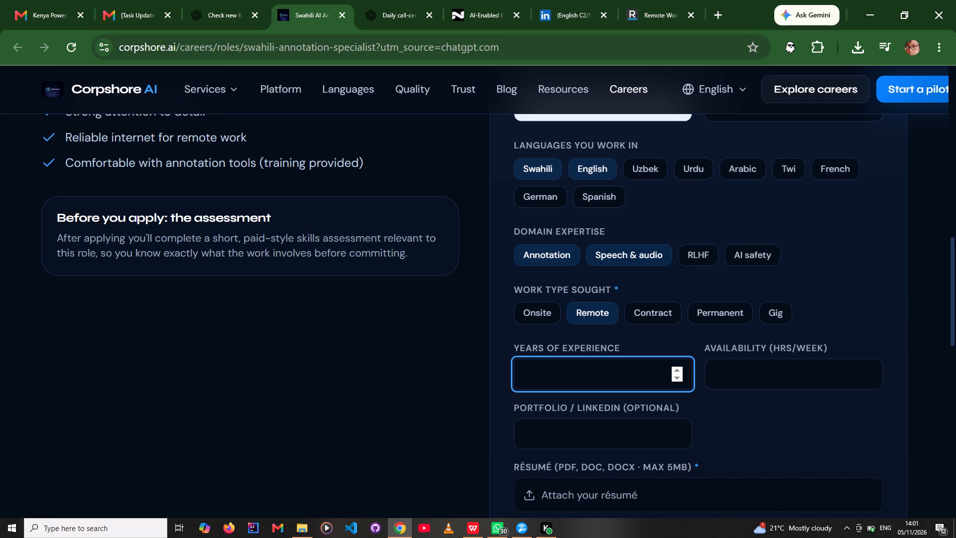
click(564, 373)
key(2)
click(774, 377)
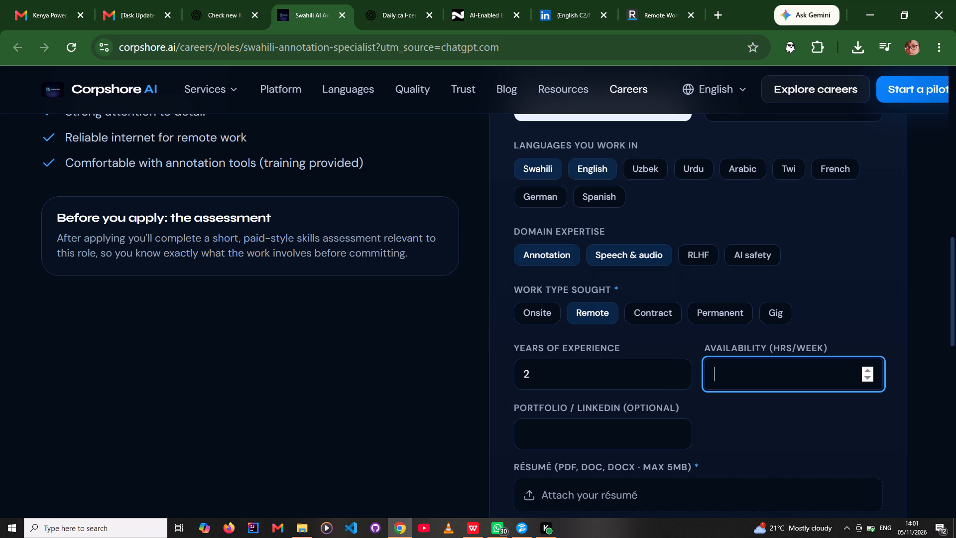
text(40)
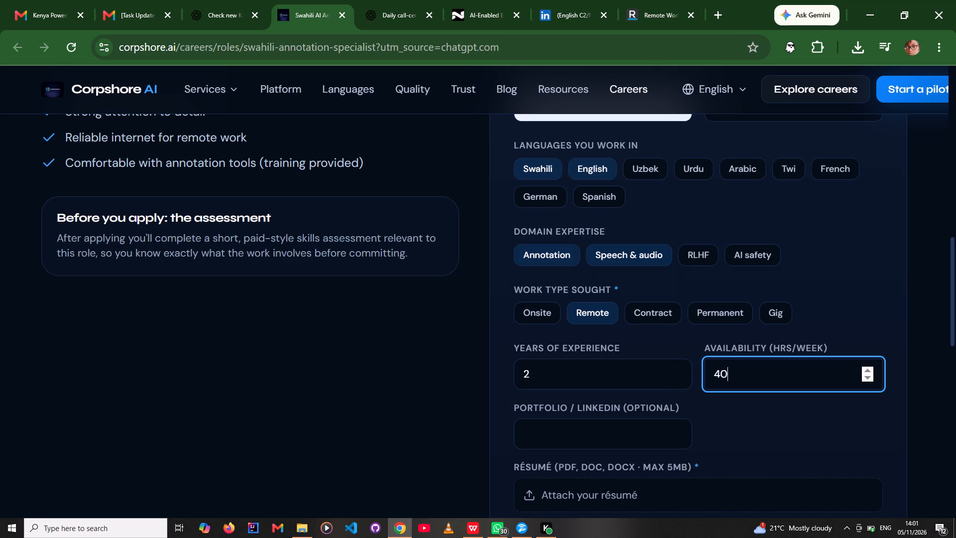
click(597, 432)
click(608, 467)
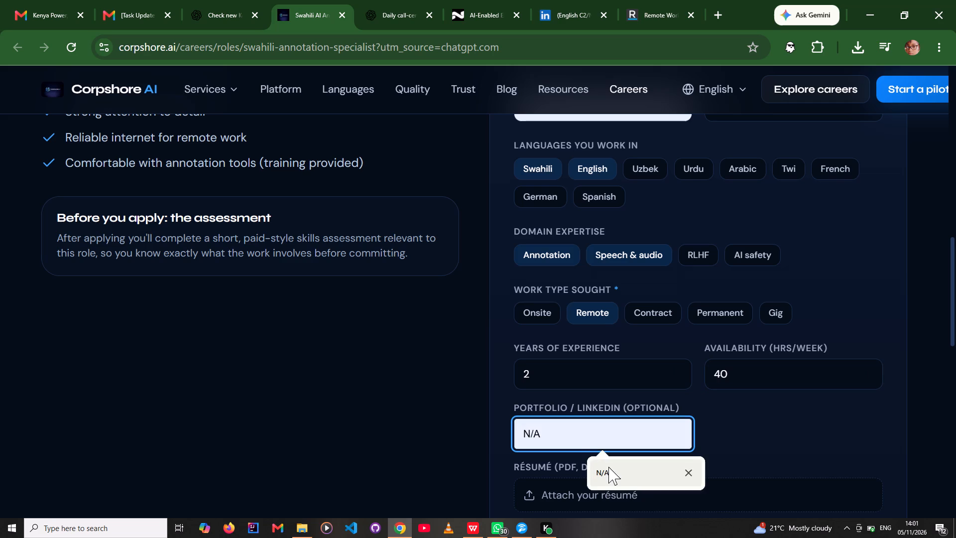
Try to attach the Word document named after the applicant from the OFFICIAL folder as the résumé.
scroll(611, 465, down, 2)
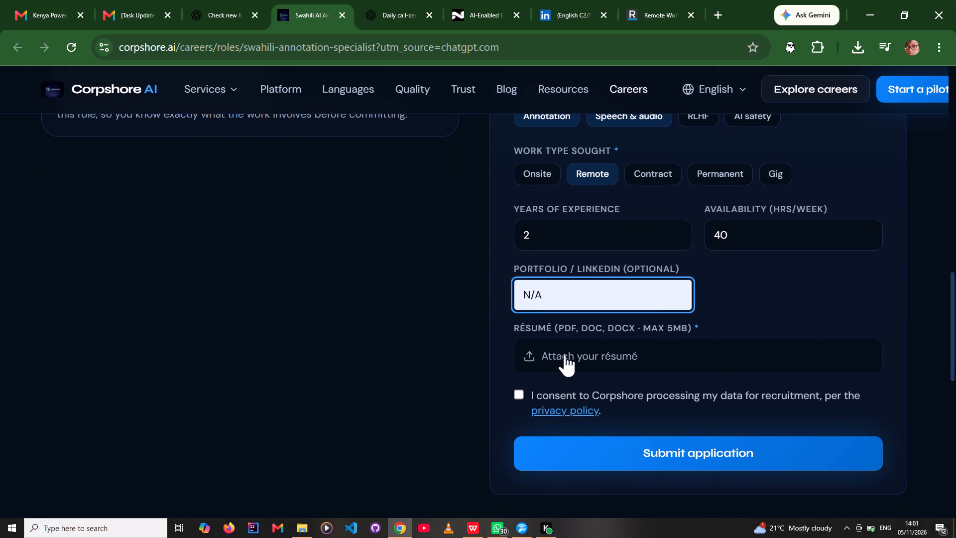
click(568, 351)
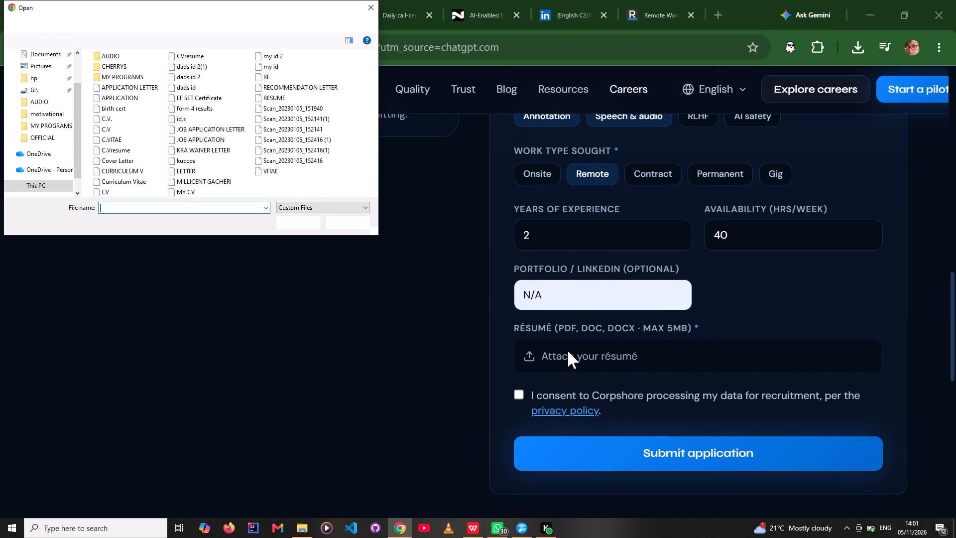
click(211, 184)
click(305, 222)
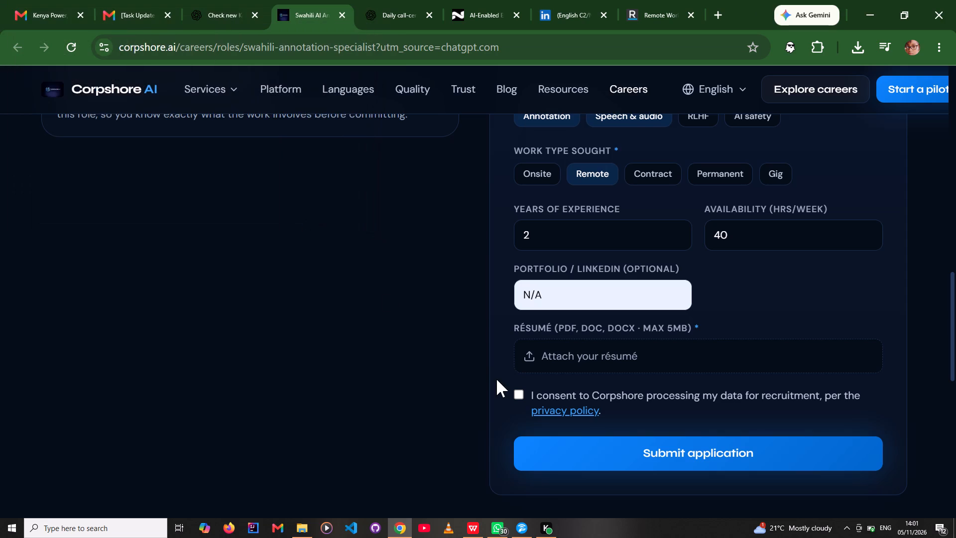
Consent to Corpshore processing the applicant's data for recruitment and submit the application.
click(520, 389)
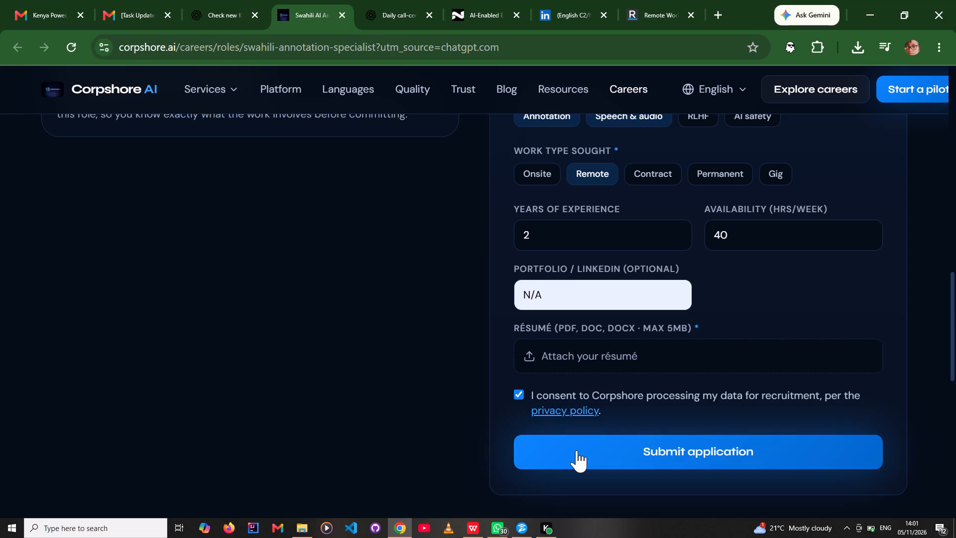
click(577, 450)
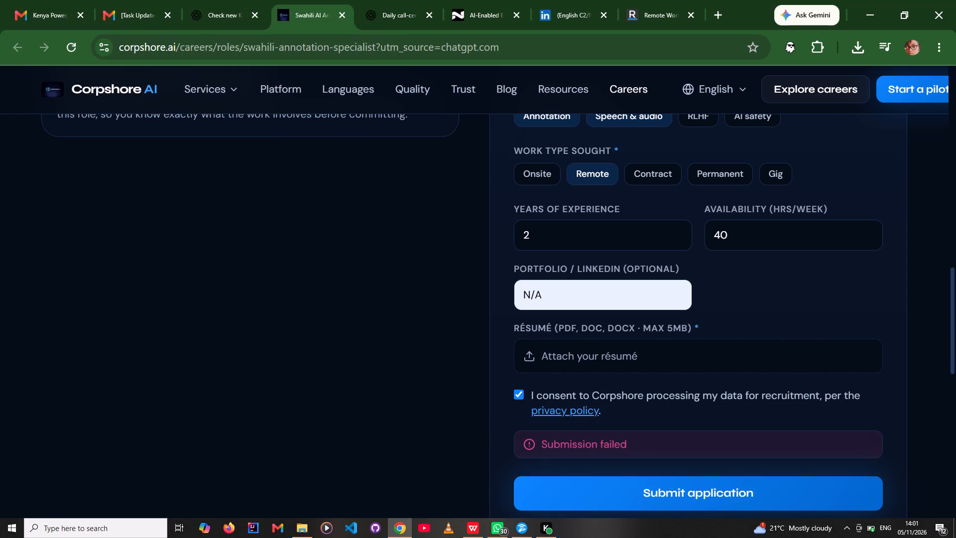
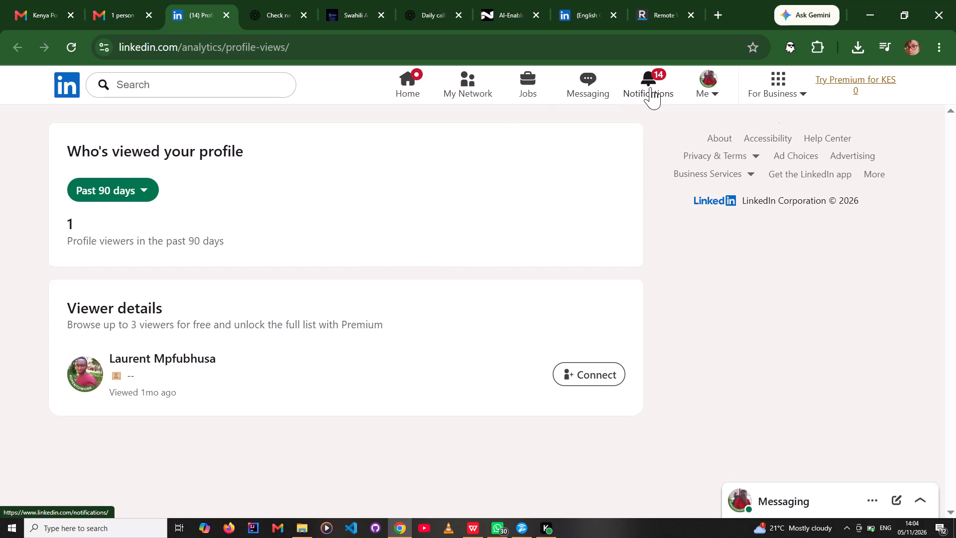
Open the LinkedIn notifications and look through the recent updates from companies, suggested contacts and network members.
click(651, 87)
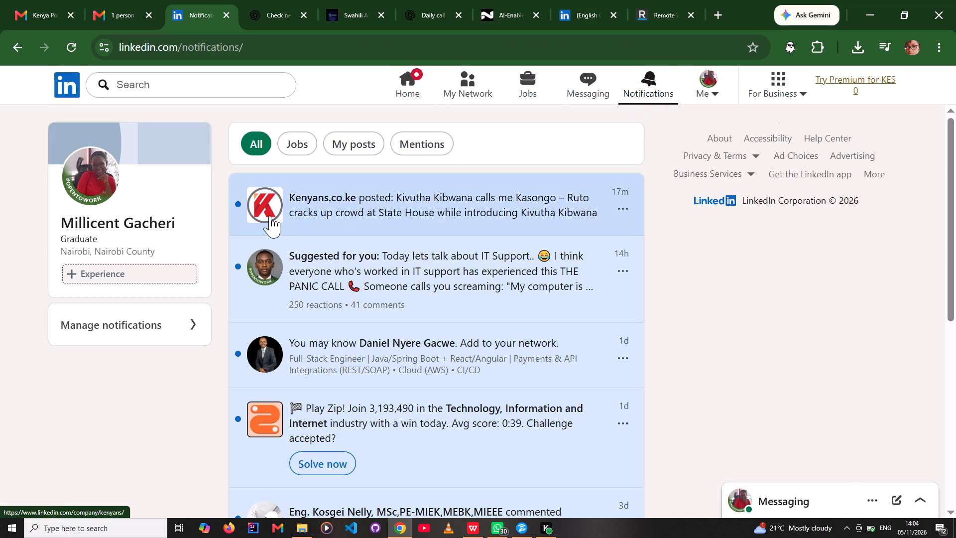
scroll(387, 299, down, 2)
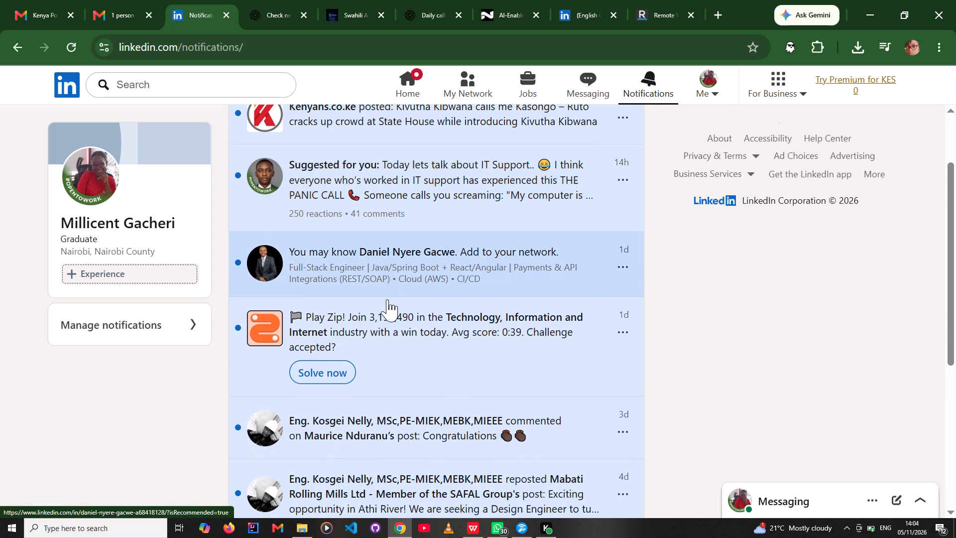
scroll(387, 299, down, 2)
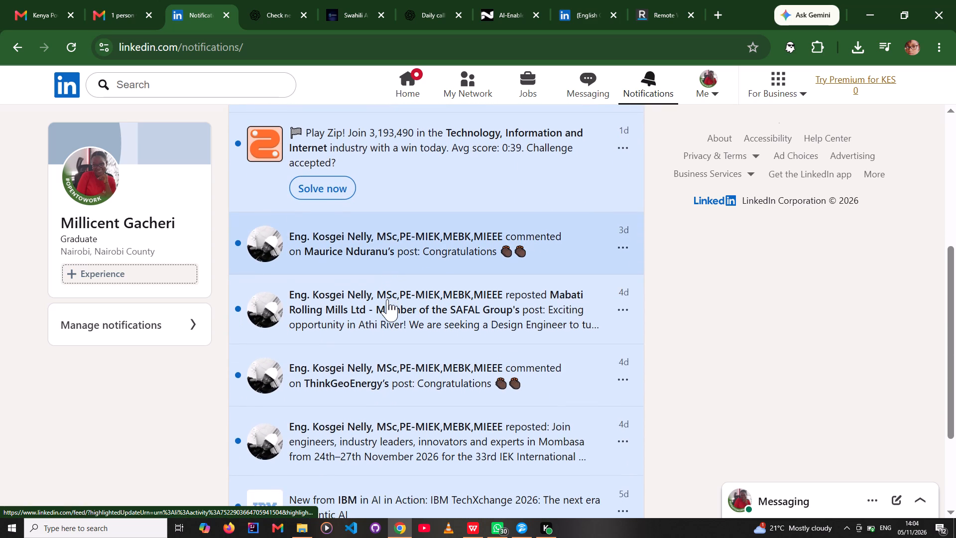
scroll(387, 299, down, 2)
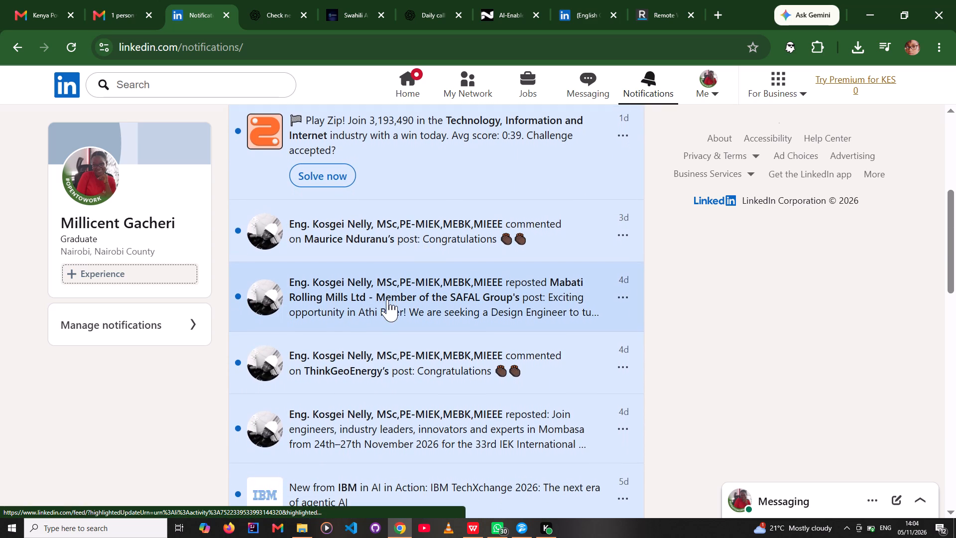
scroll(387, 299, up, 4)
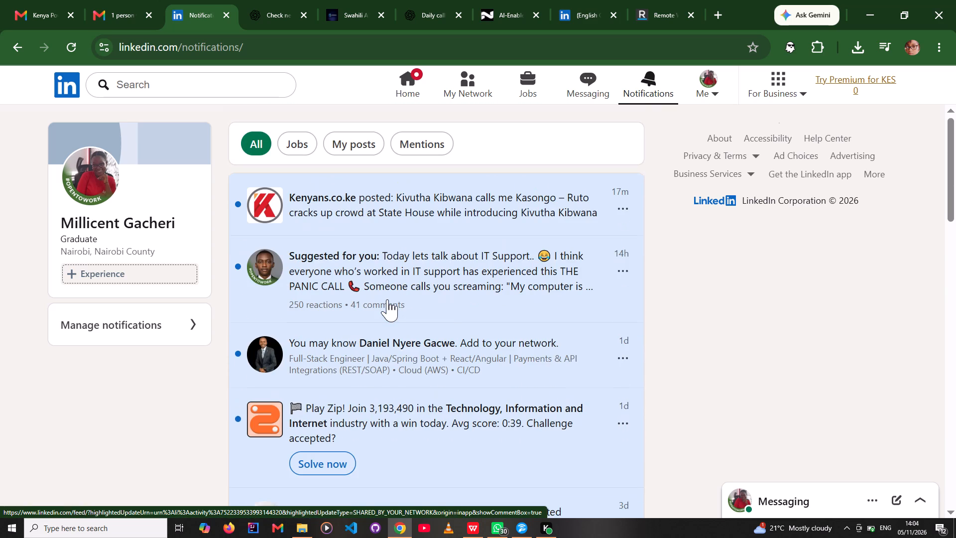
scroll(387, 299, up, 5)
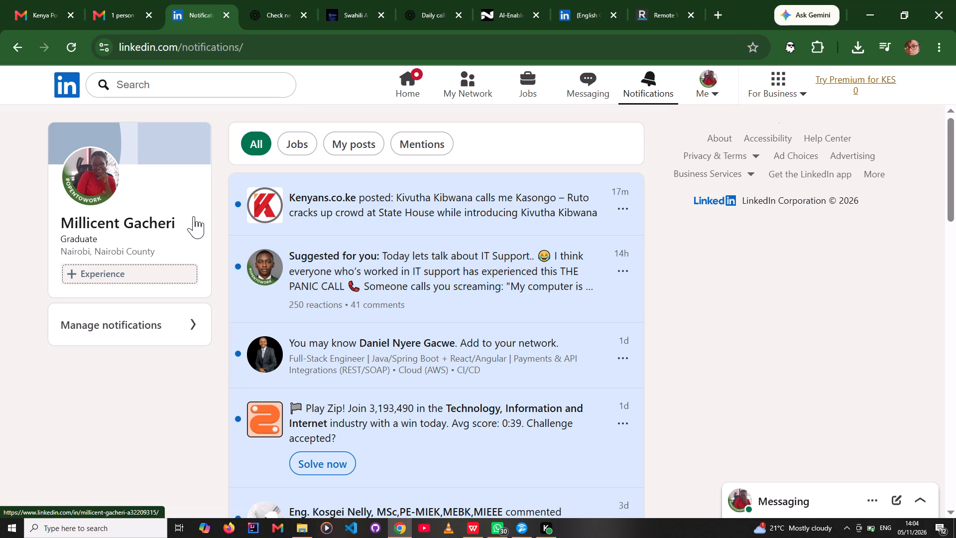
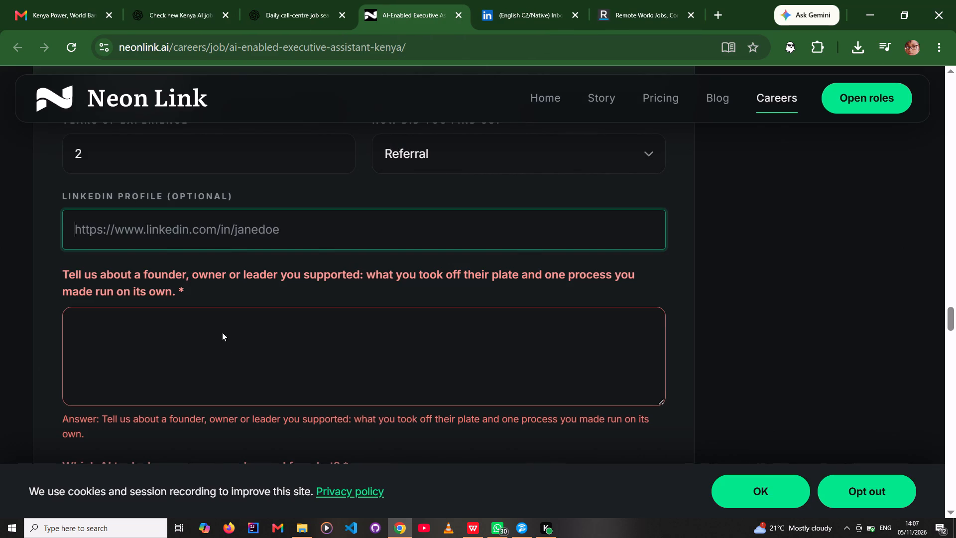
Answer No to the required question about having worked with a US founder, business or client before.
scroll(222, 332, down, 1)
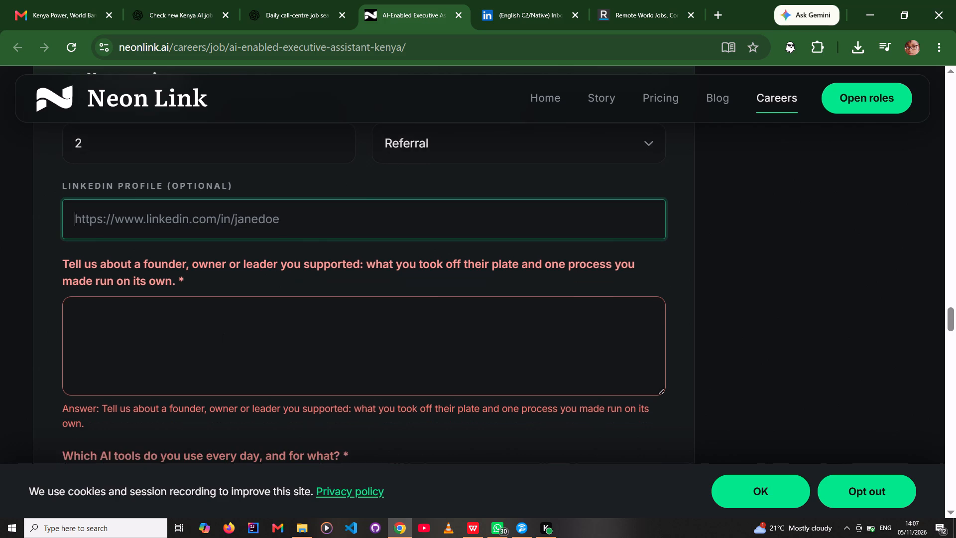
scroll(222, 332, down, 6)
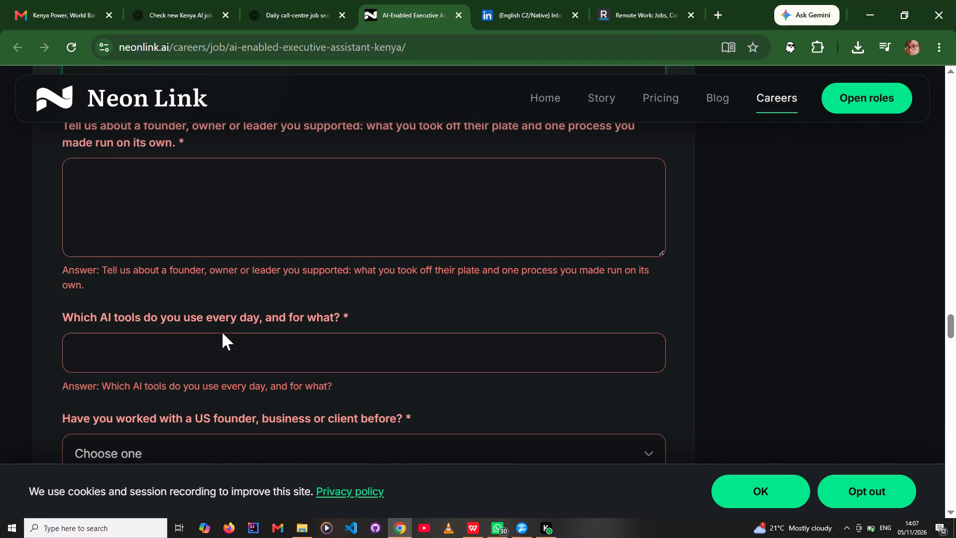
scroll(222, 332, down, 2)
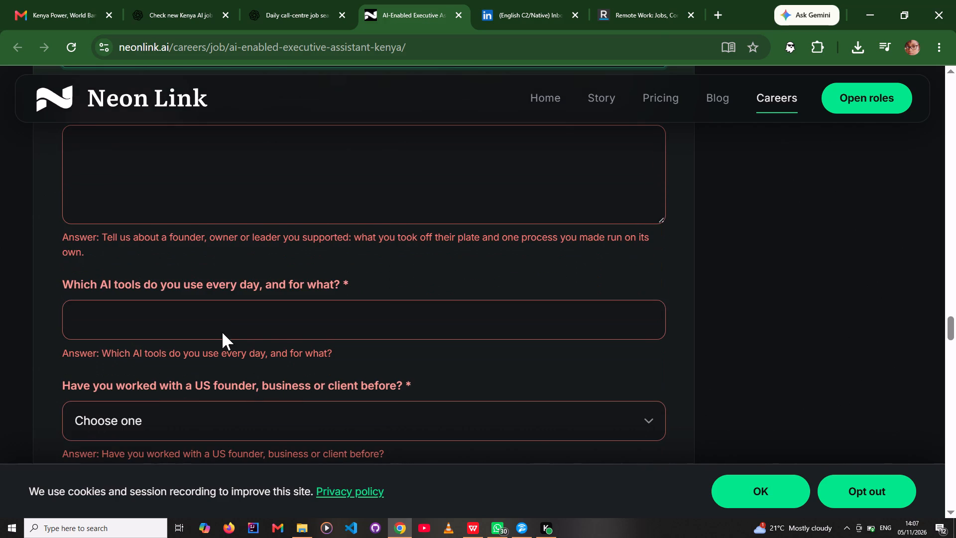
scroll(222, 332, down, 2)
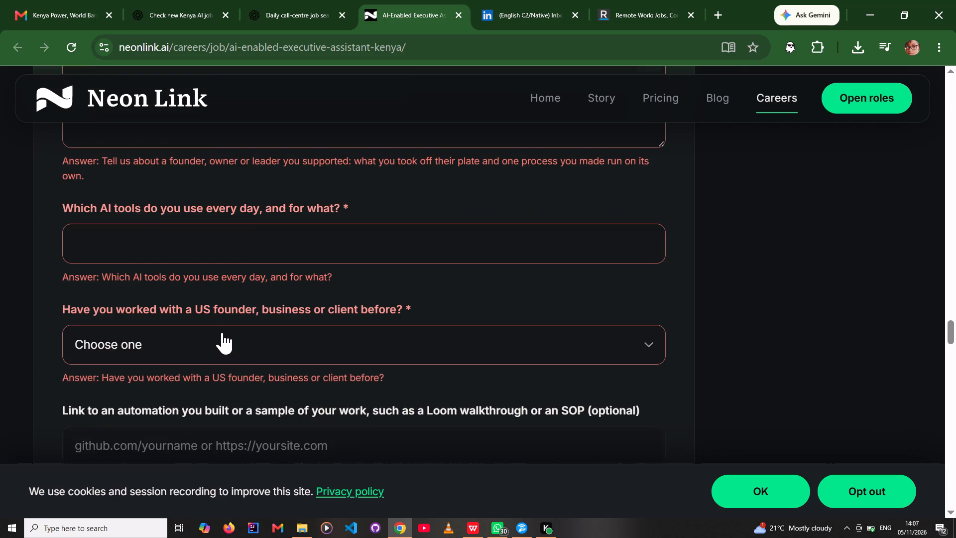
scroll(222, 332, down, 1)
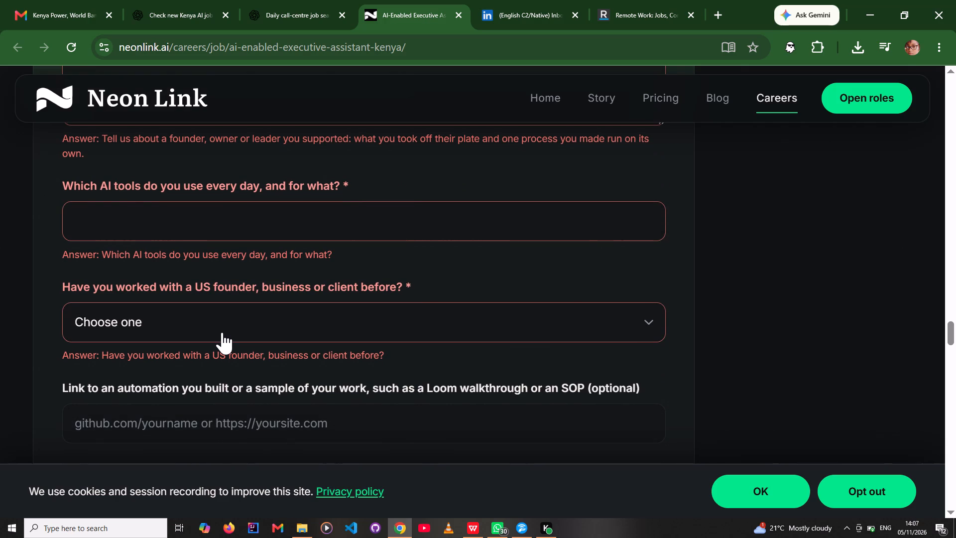
click(209, 329)
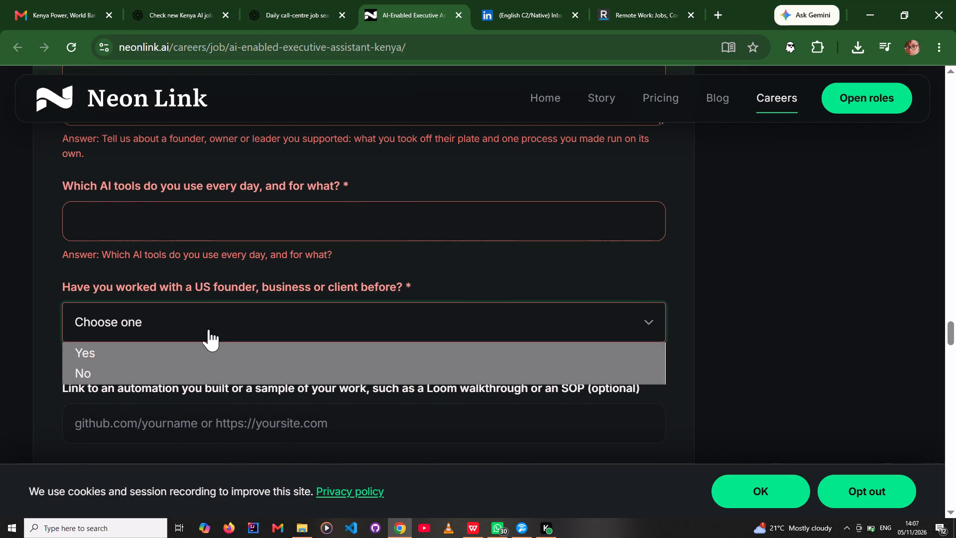
click(195, 374)
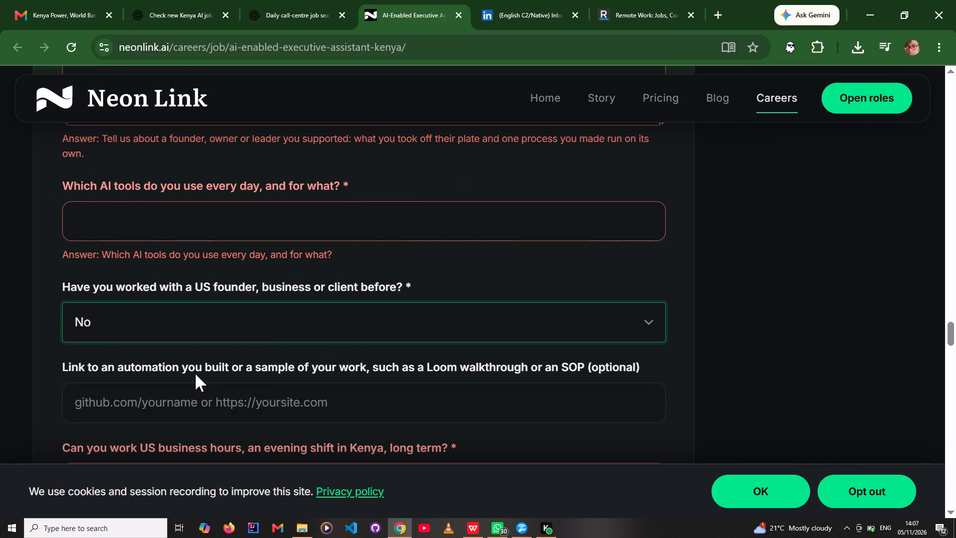
Answer Yes to the required question about working US business hours, an evening shift in Kenya, long term.
scroll(253, 318, down, 2)
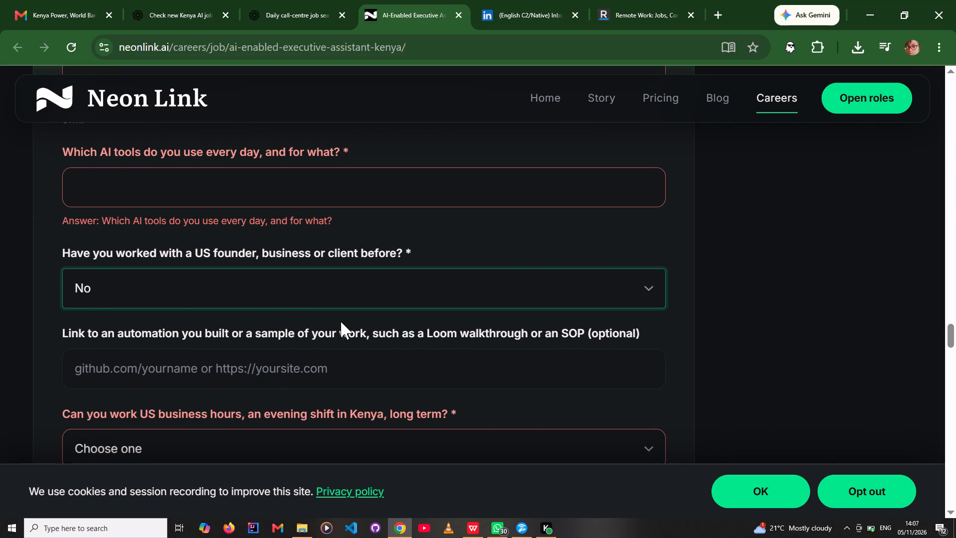
scroll(341, 321, down, 4)
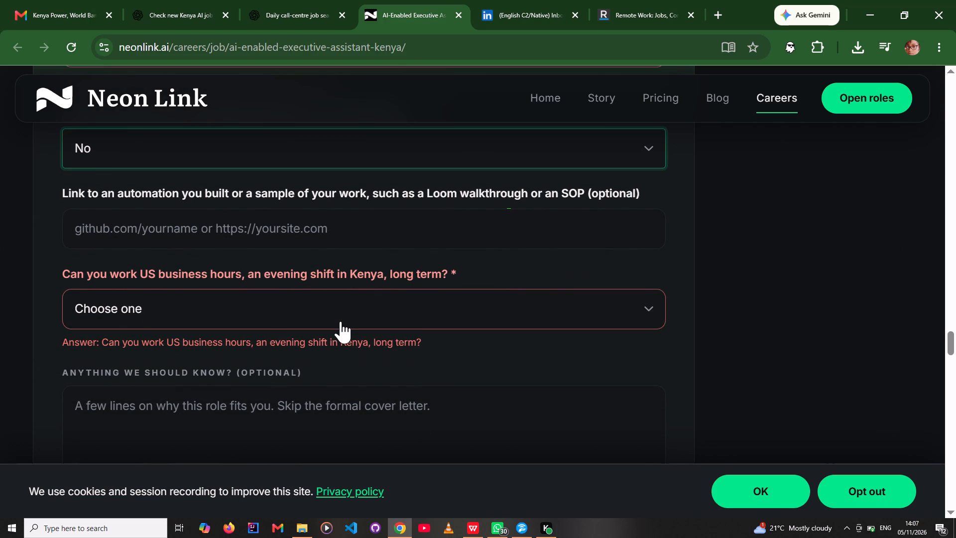
click(340, 320)
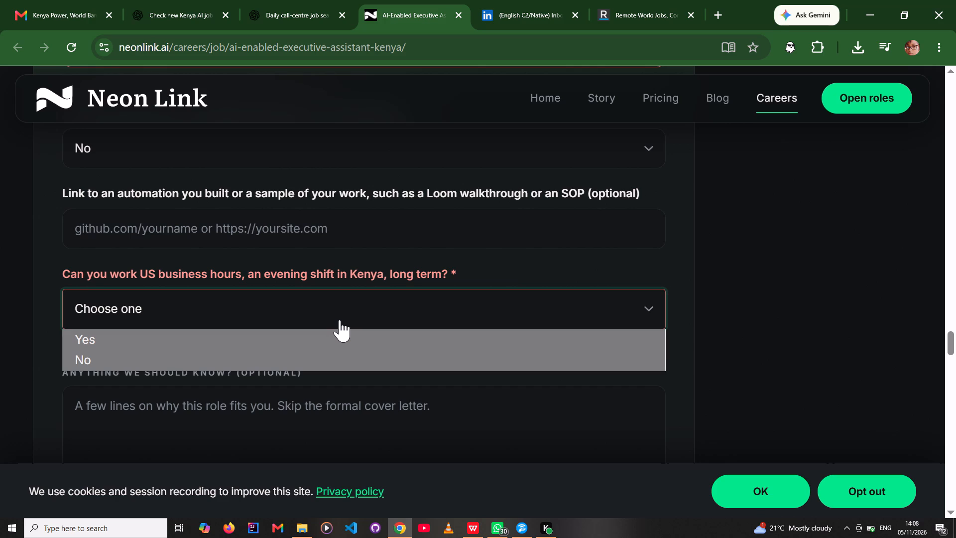
click(308, 345)
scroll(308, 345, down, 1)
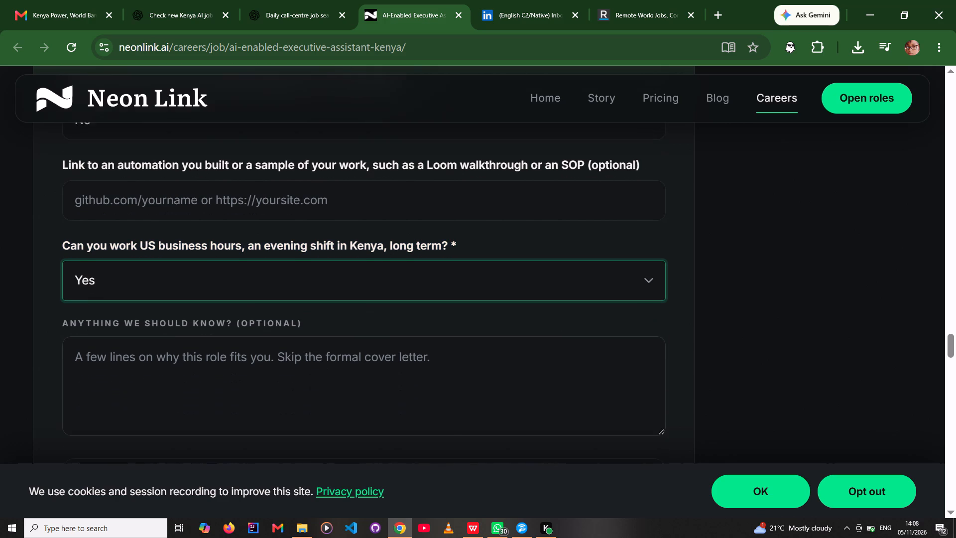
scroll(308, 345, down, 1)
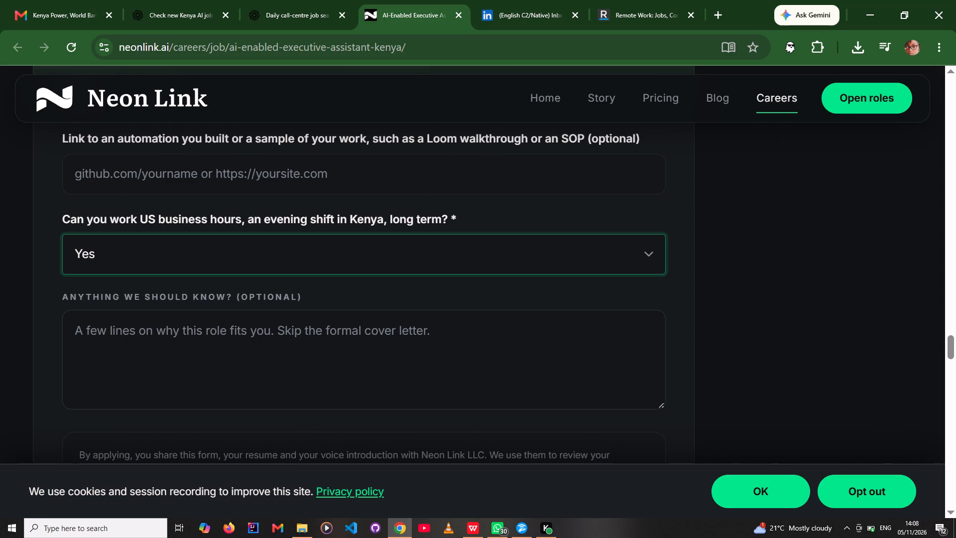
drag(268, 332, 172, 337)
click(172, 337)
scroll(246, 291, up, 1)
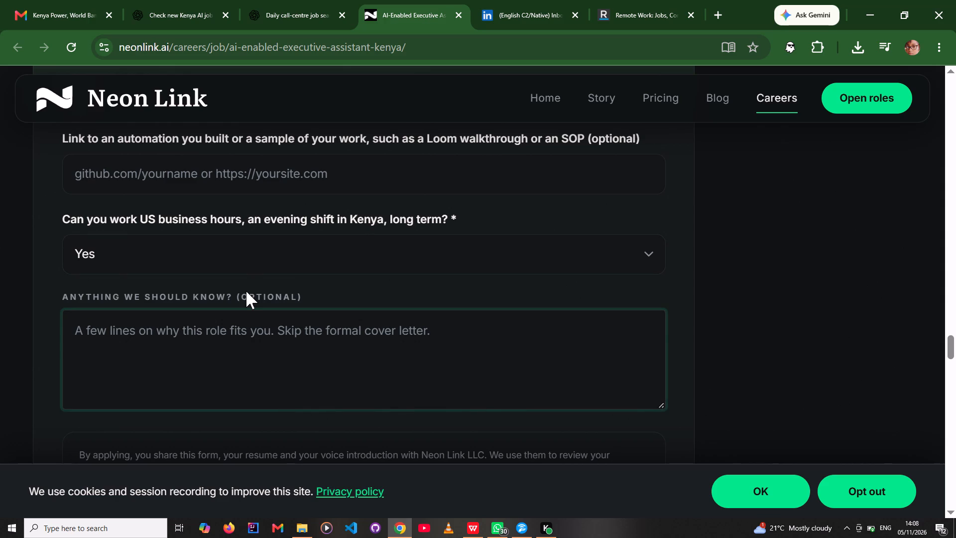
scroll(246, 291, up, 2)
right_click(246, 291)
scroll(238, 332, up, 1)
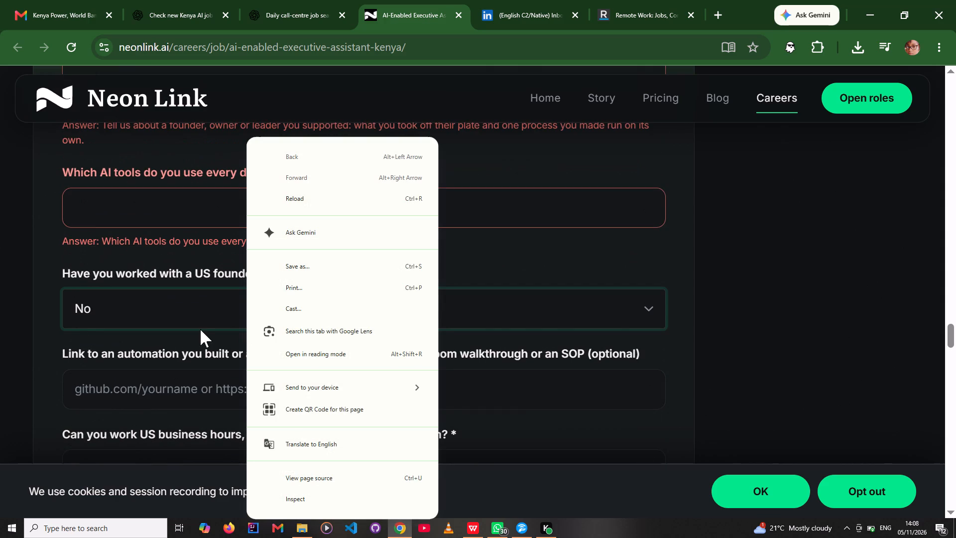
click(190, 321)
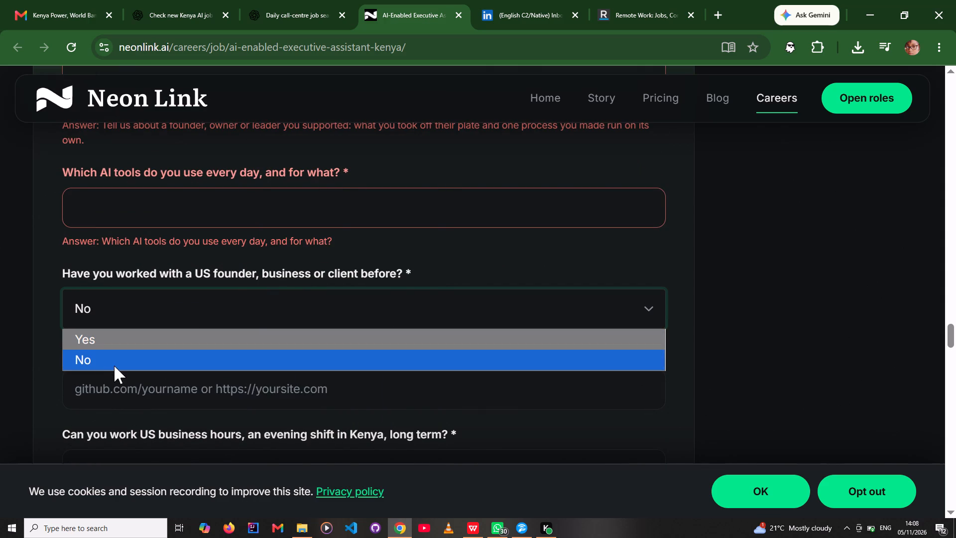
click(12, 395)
Agree to the Applicant Privacy Notice and Neon Link's use of the applicant's information.
scroll(146, 383, down, 1)
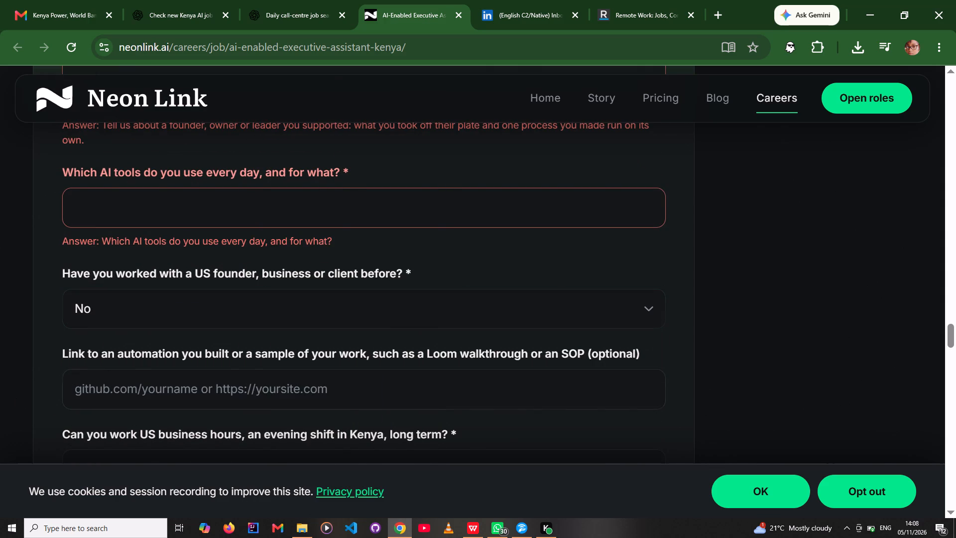
scroll(146, 383, down, 5)
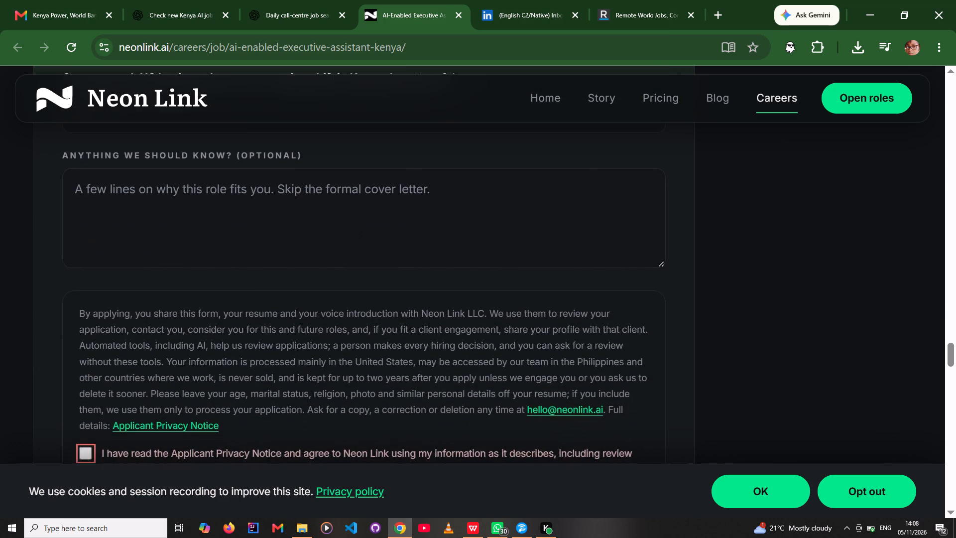
scroll(146, 383, down, 2)
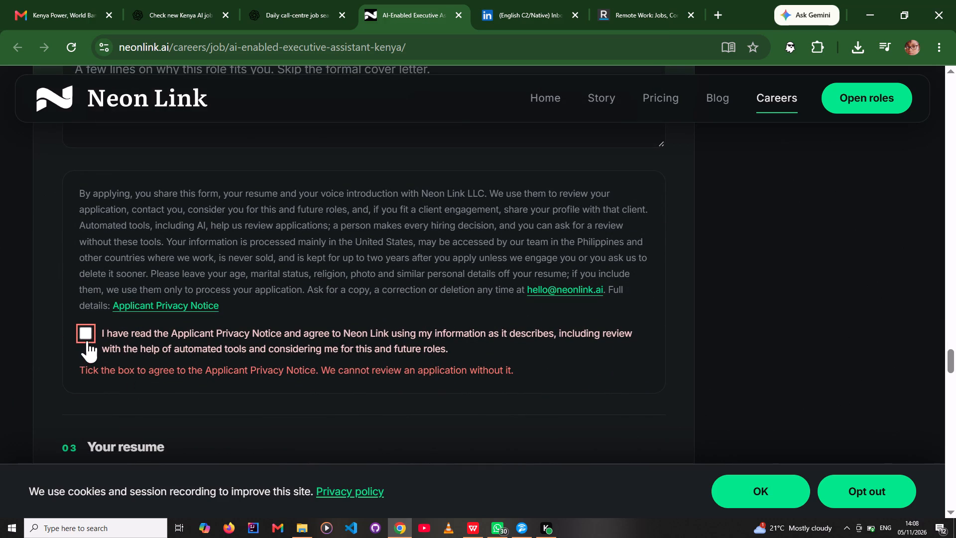
click(86, 336)
Look back over the Executive Assistant application from the resume section to the introduction and the "Who you are" details.
scroll(209, 320, down, 4)
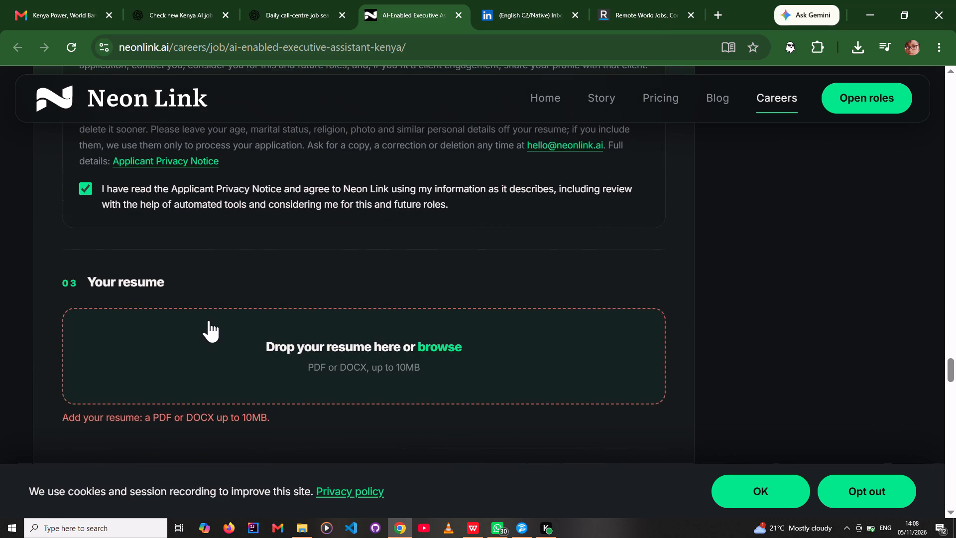
scroll(209, 320, down, 2)
scroll(209, 320, up, 6)
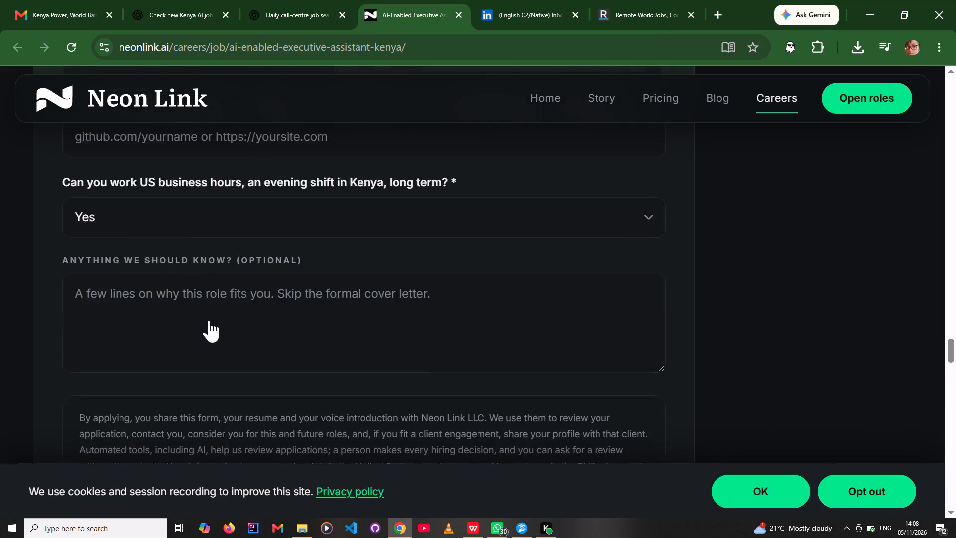
scroll(209, 320, up, 11)
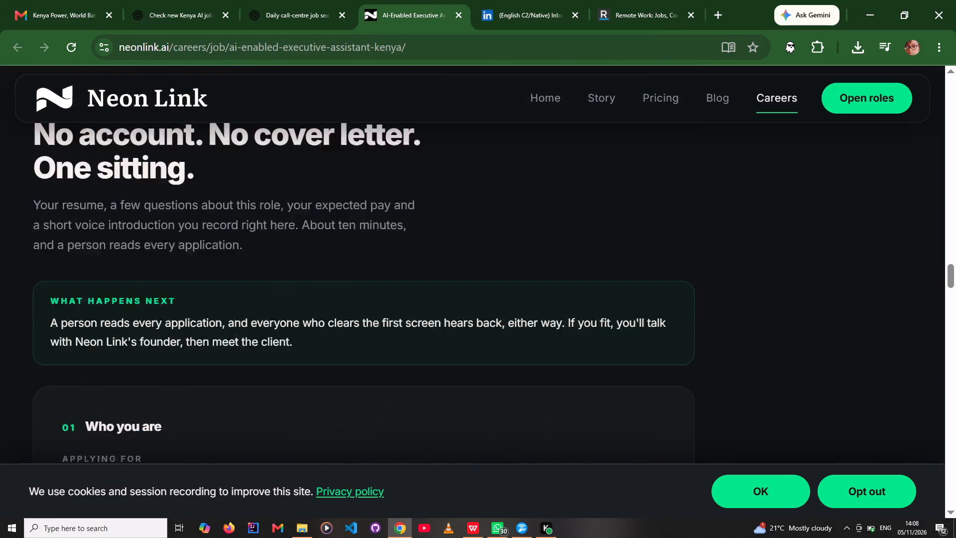
scroll(209, 320, down, 2)
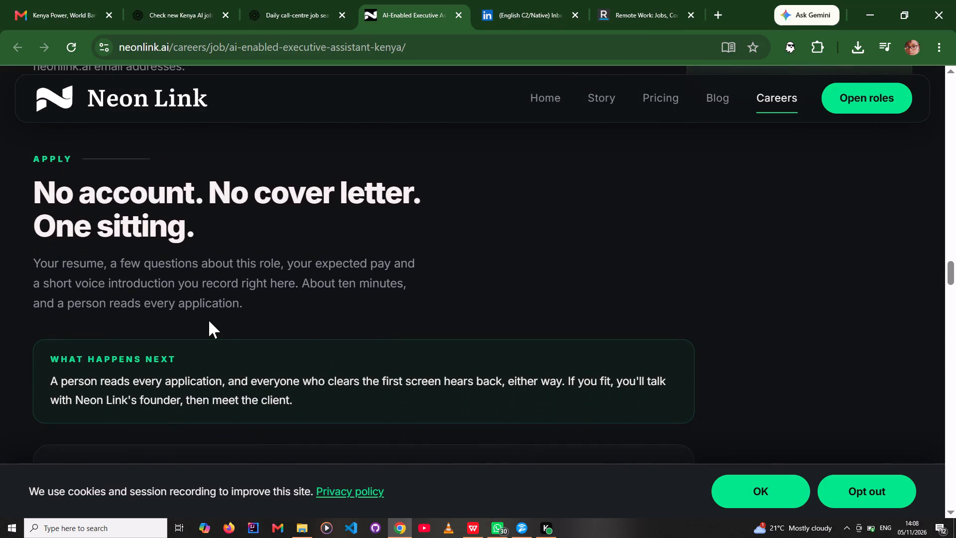
scroll(209, 320, down, 4)
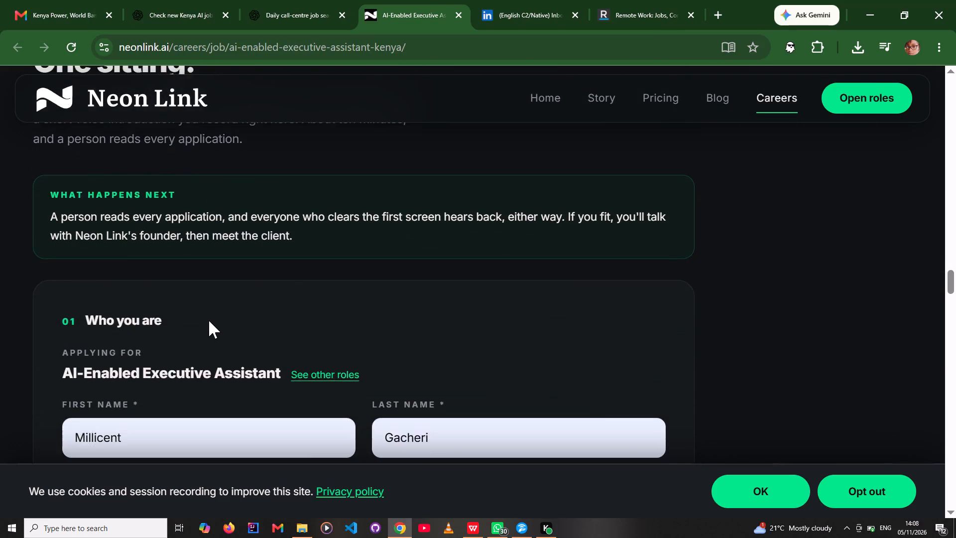
scroll(209, 320, down, 3)
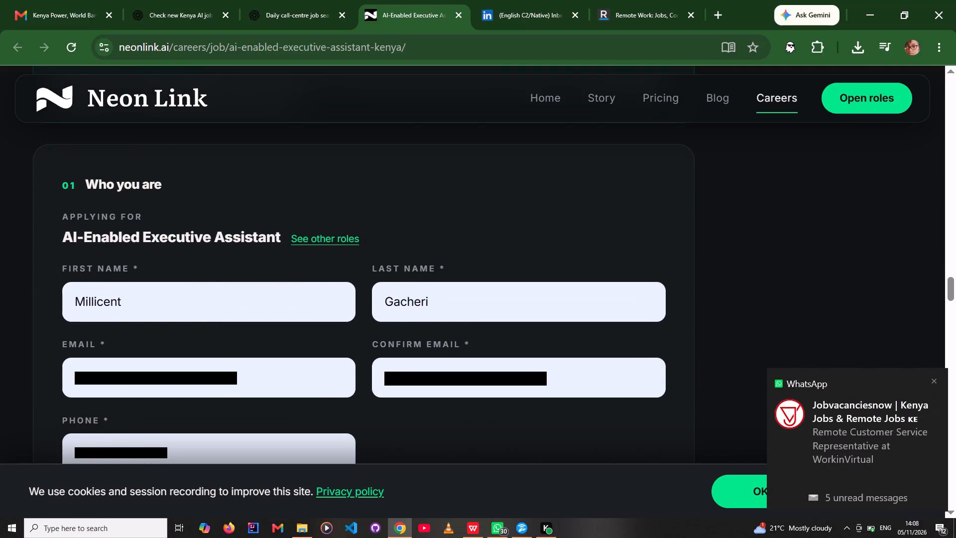
scroll(325, 304, down, 2)
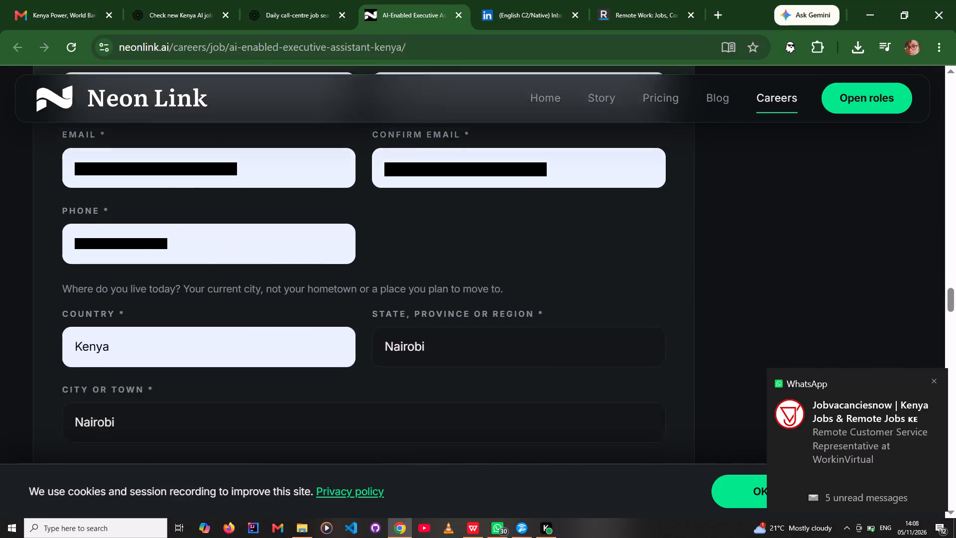
scroll(325, 304, down, 4)
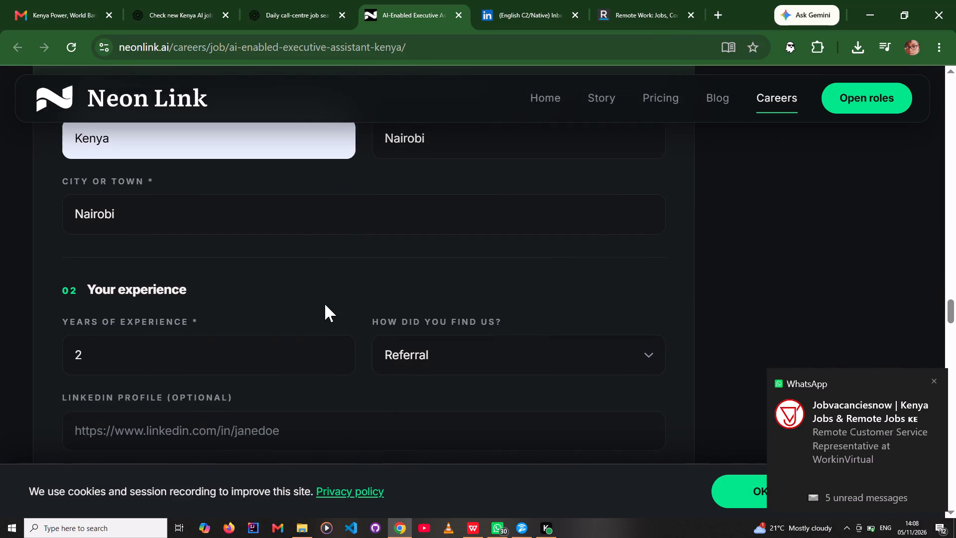
Review the "Your experience" section for required questions still needing an answer, through to the privacy agreement.
scroll(325, 304, down, 4)
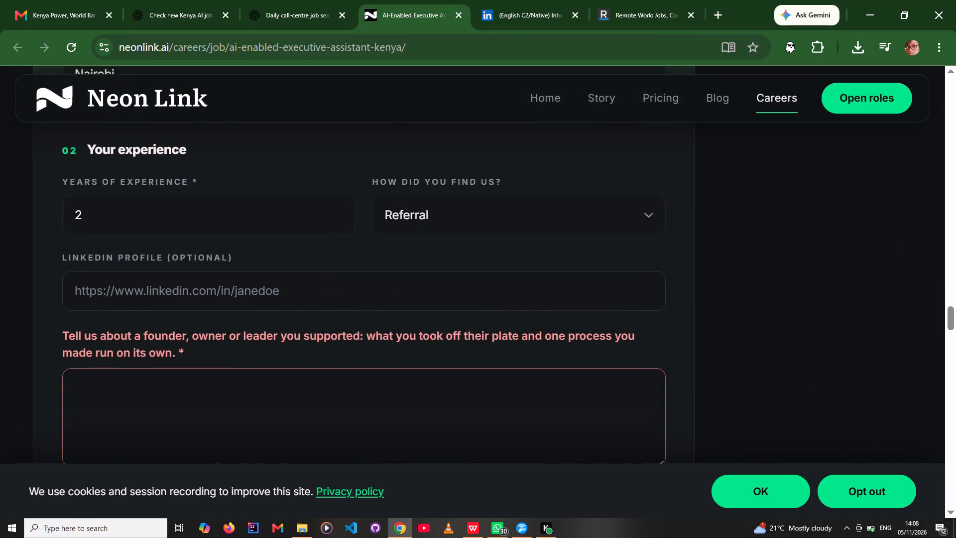
scroll(325, 304, down, 2)
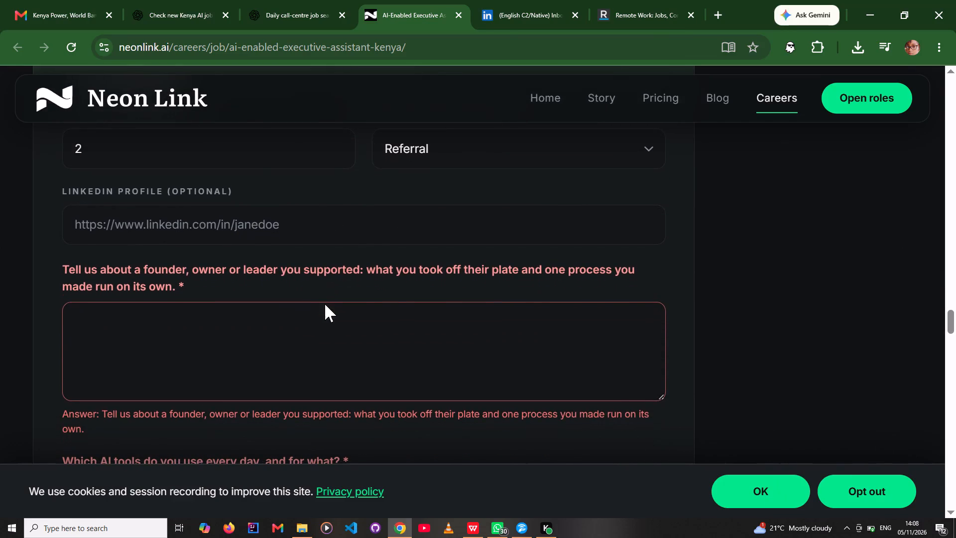
scroll(325, 304, down, 1)
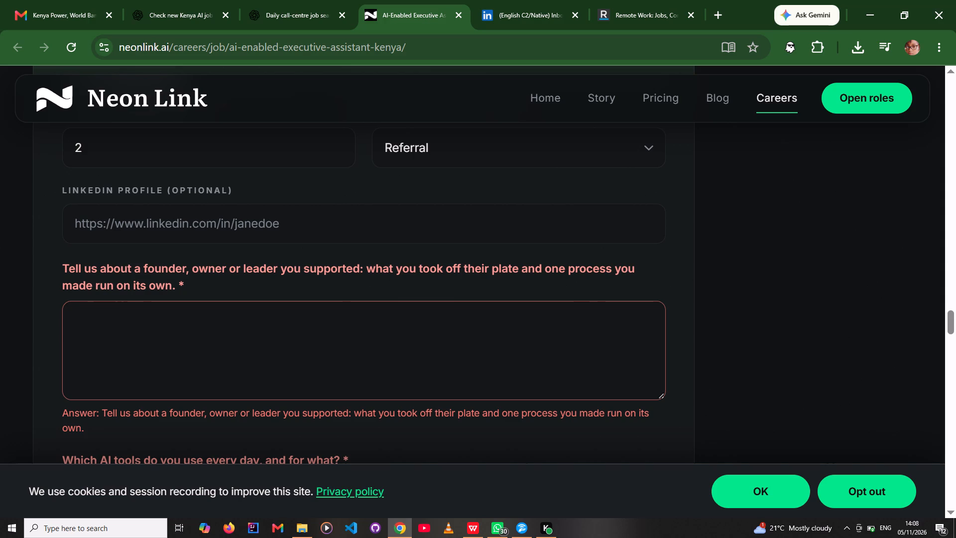
scroll(325, 304, down, 3)
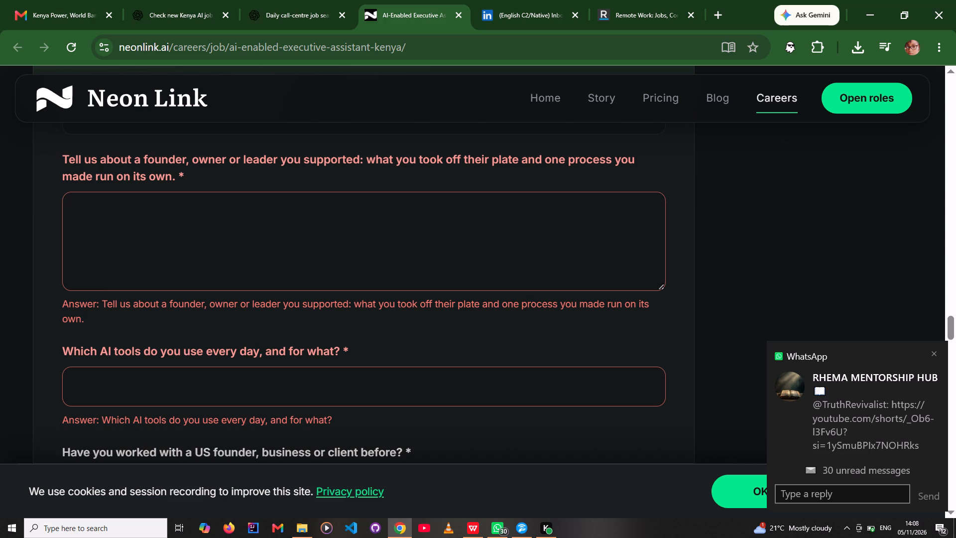
scroll(325, 304, down, 3)
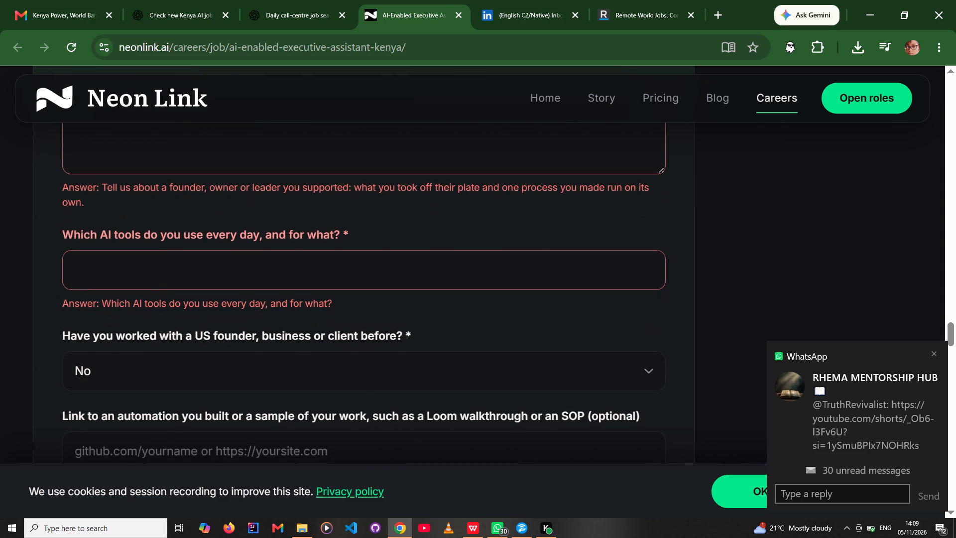
scroll(325, 304, down, 7)
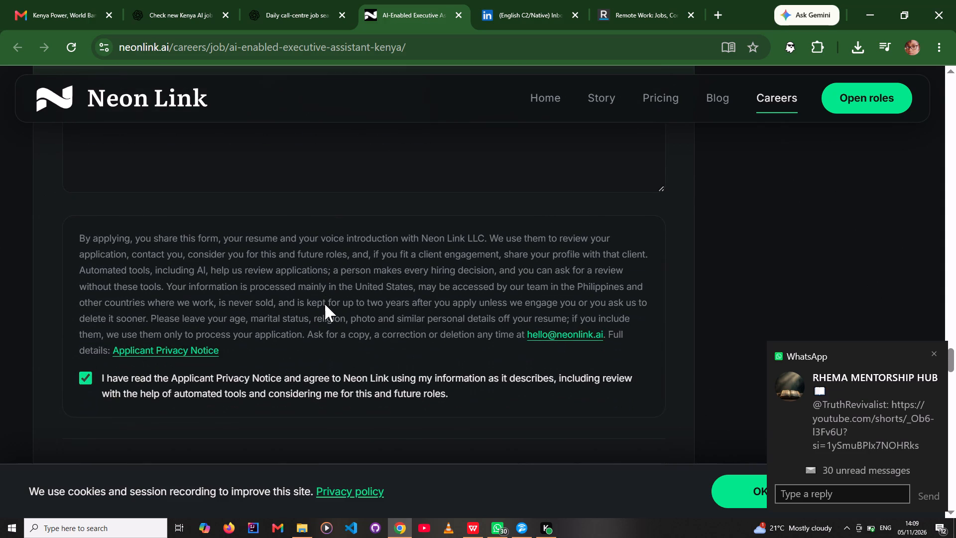
Examine the resume, voice introduction, pay and work background requirements, plus the list of items needed before sending the application.
scroll(325, 304, down, 4)
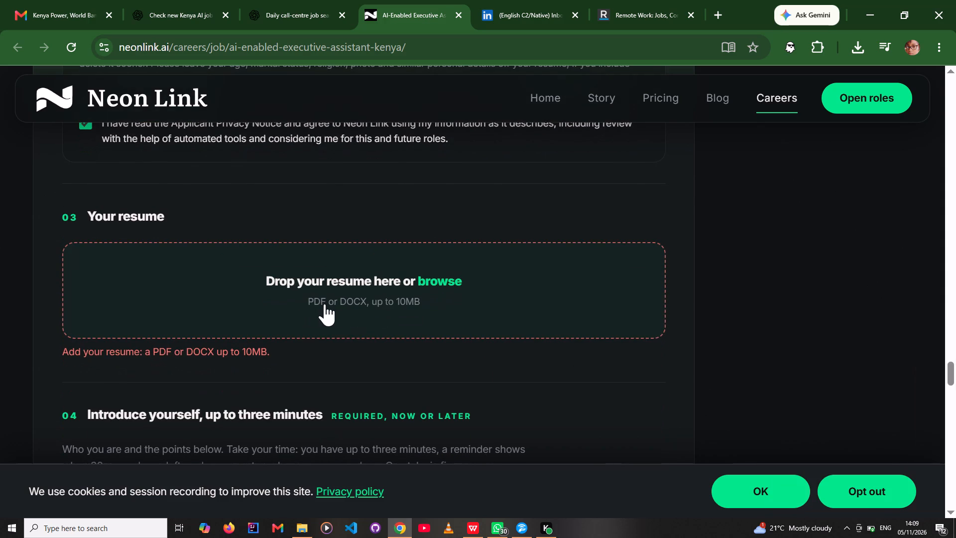
scroll(325, 304, down, 2)
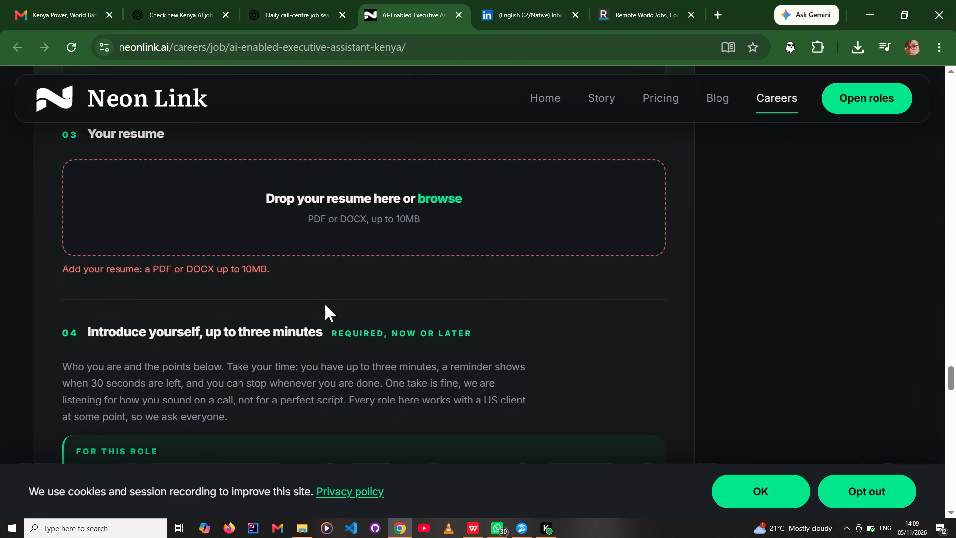
scroll(325, 304, down, 2)
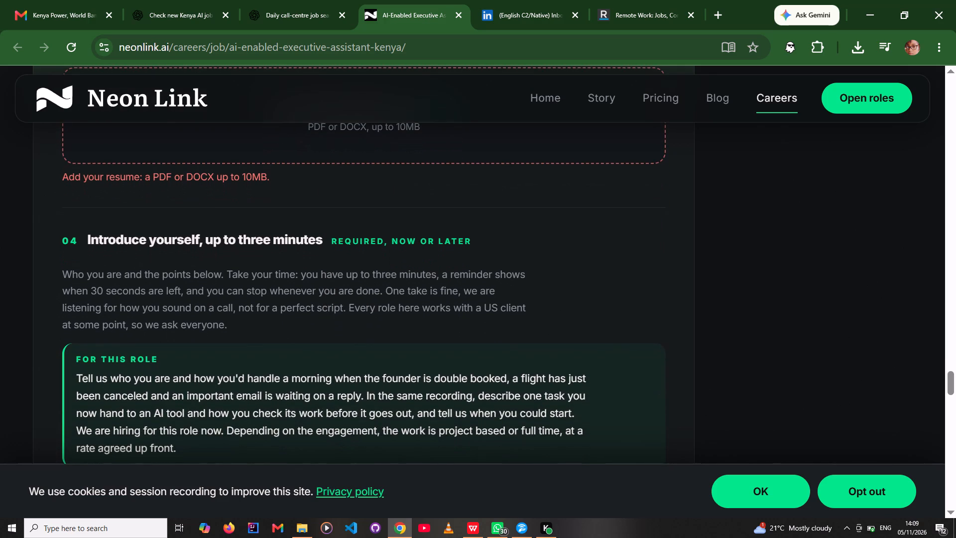
scroll(325, 304, down, 2)
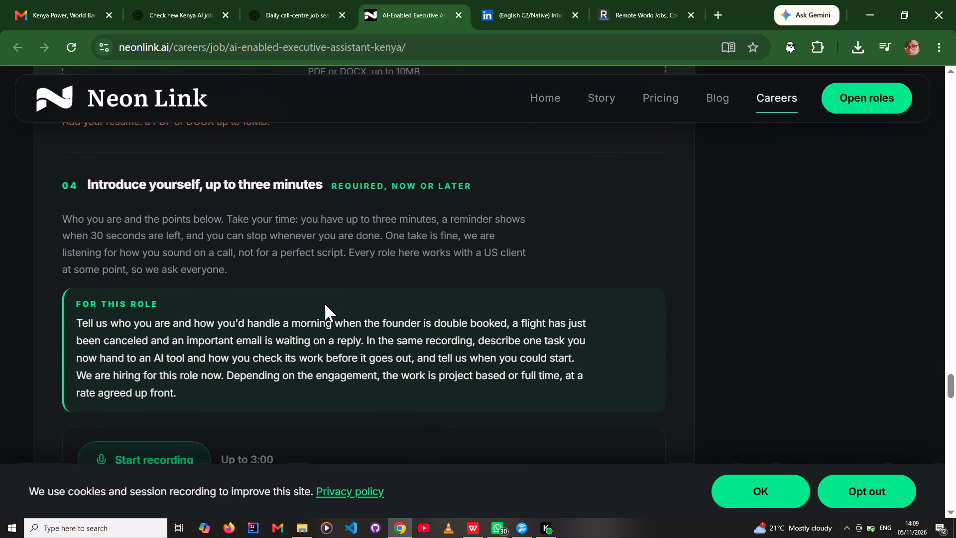
scroll(325, 304, down, 4)
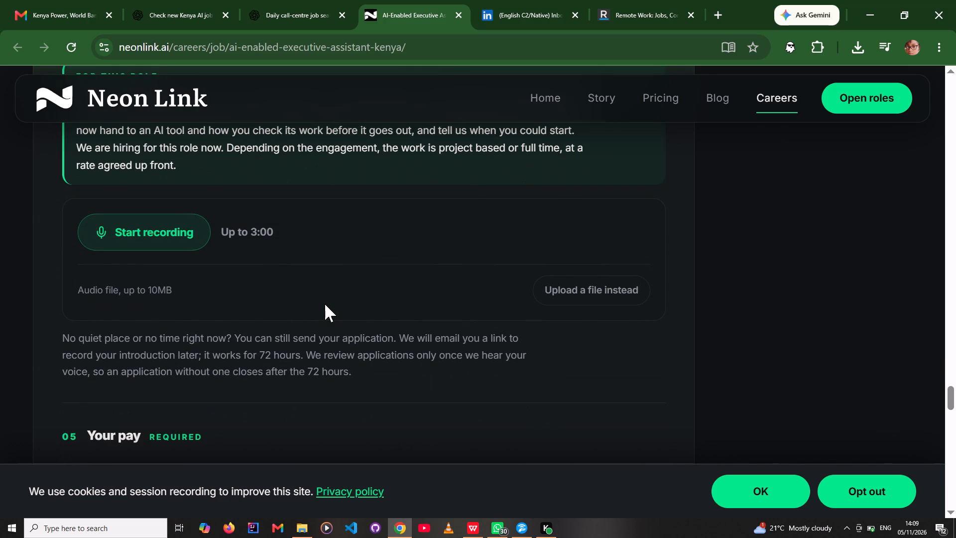
scroll(325, 304, down, 2)
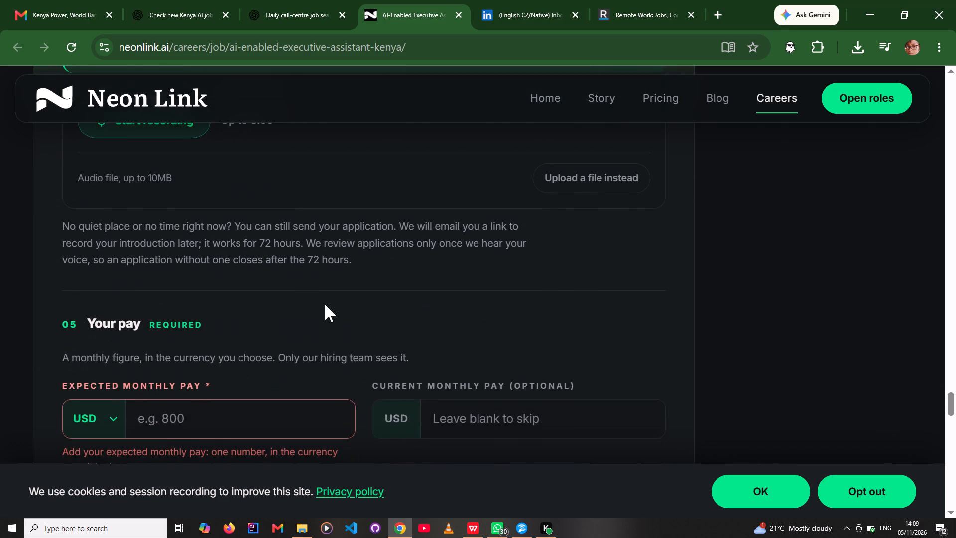
scroll(325, 304, down, 3)
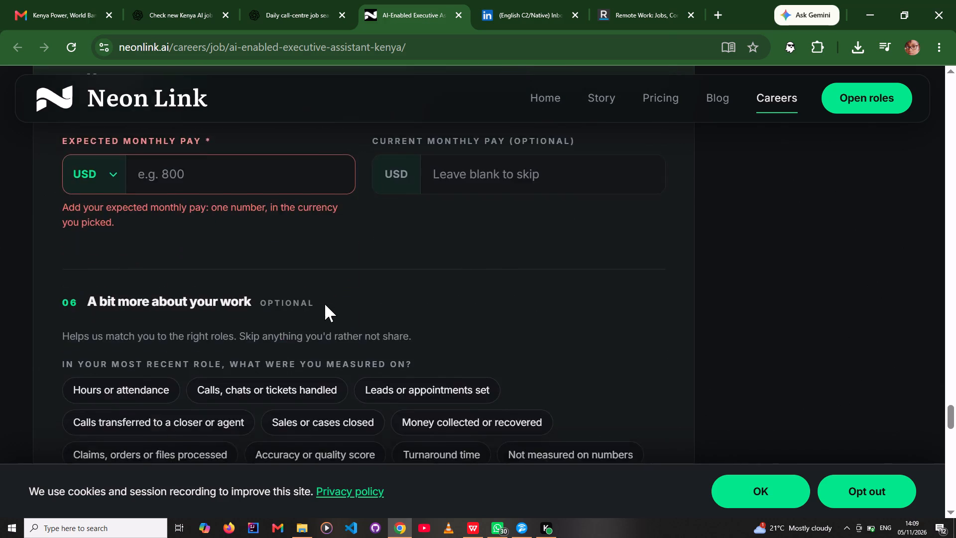
scroll(325, 304, down, 2)
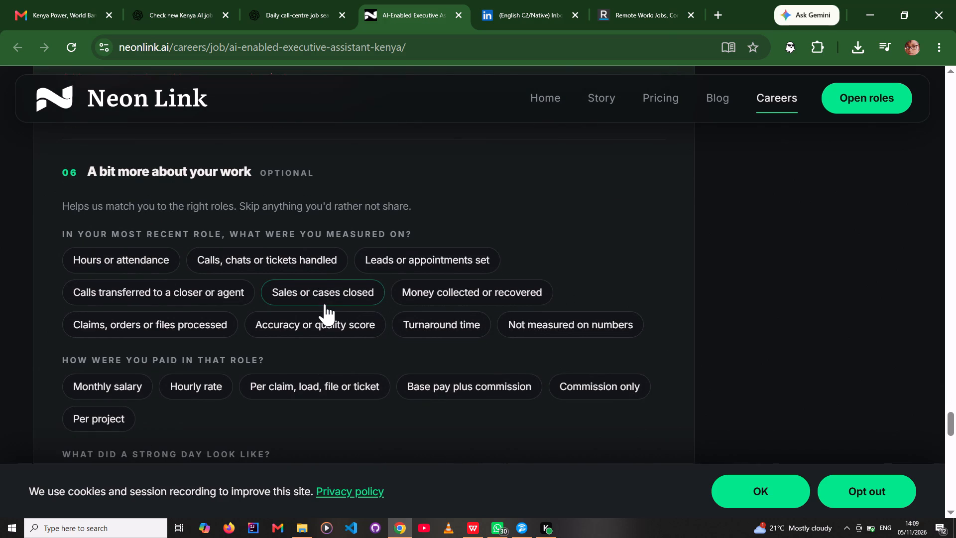
scroll(325, 304, down, 6)
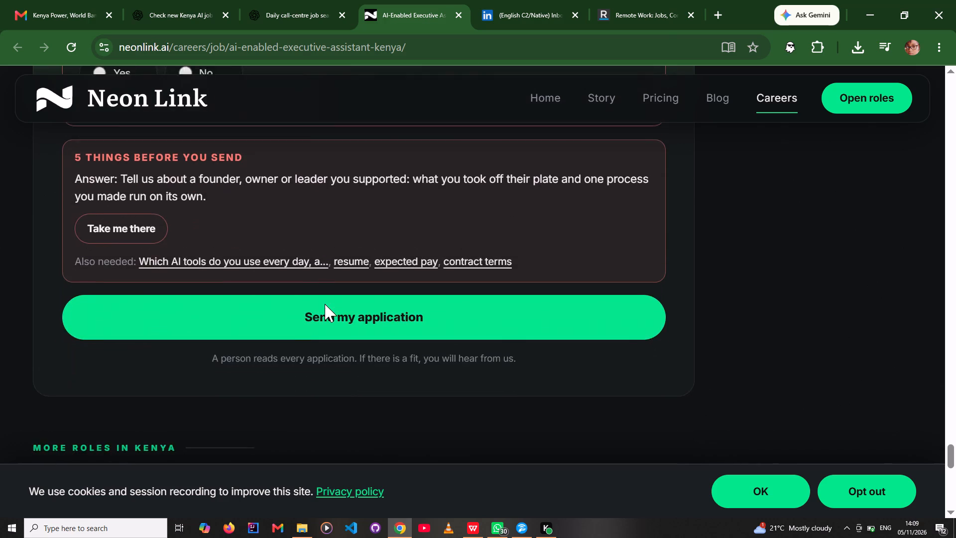
scroll(325, 304, up, 20)
scroll(325, 304, up, 5)
right_click(325, 304)
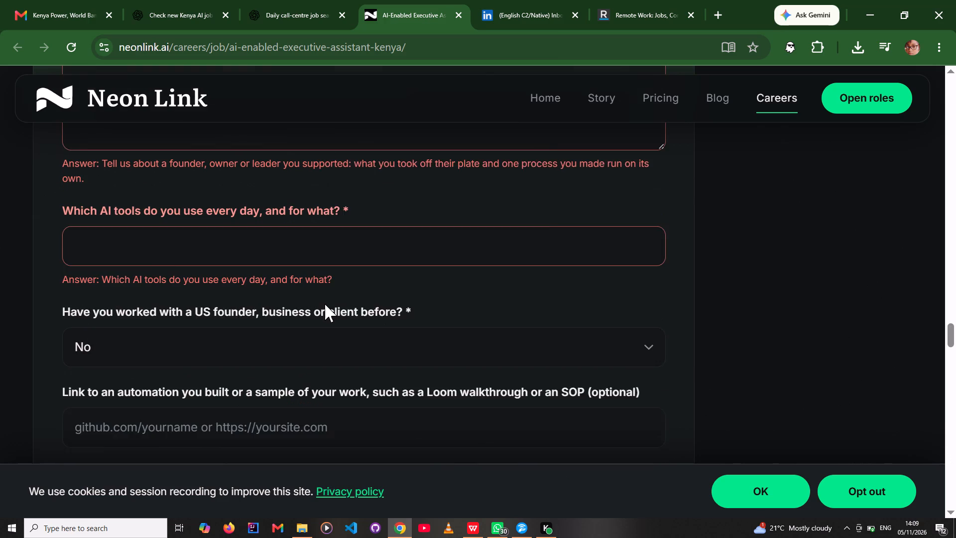
Close the Remote.co page and return to SupportYourApp's Inbound Call Agent listing on LinkedIn.
click(504, 12)
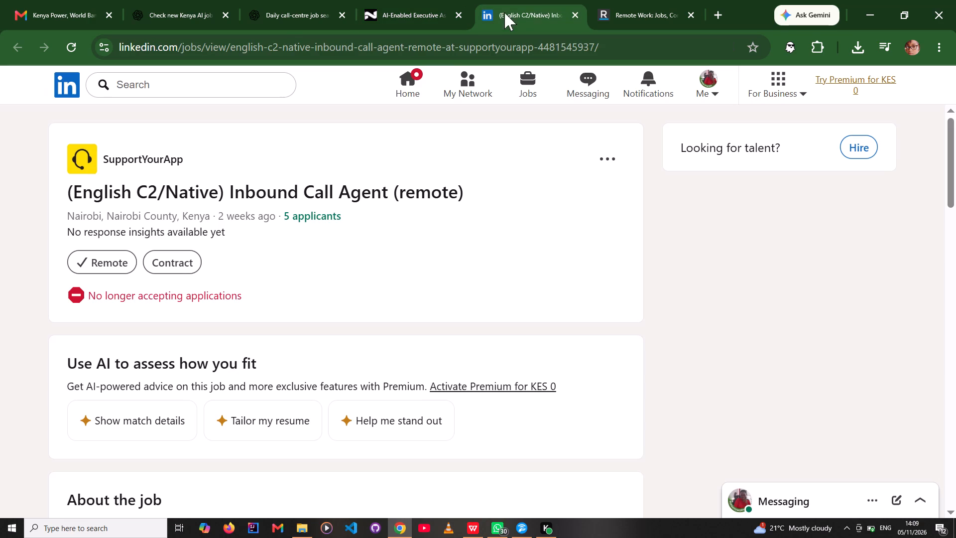
click(620, 8)
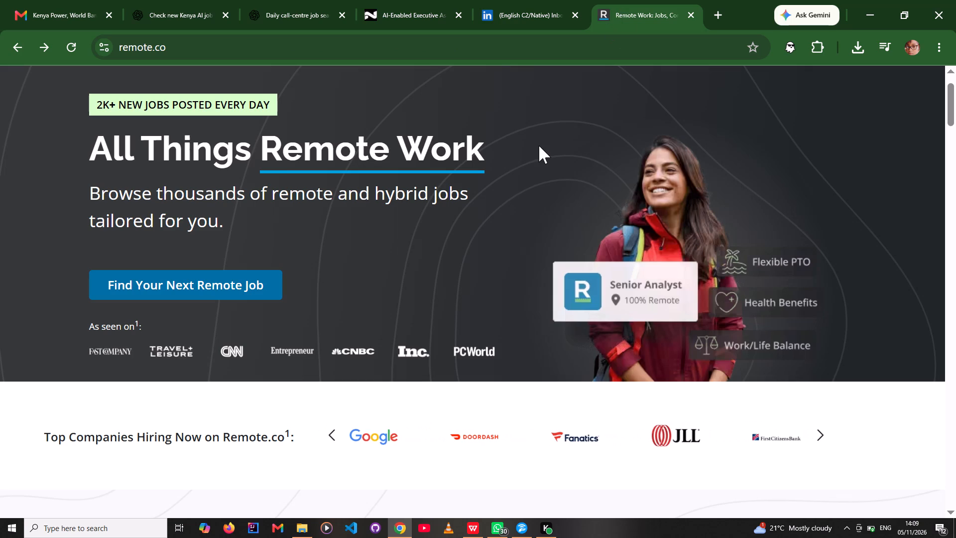
click(691, 8)
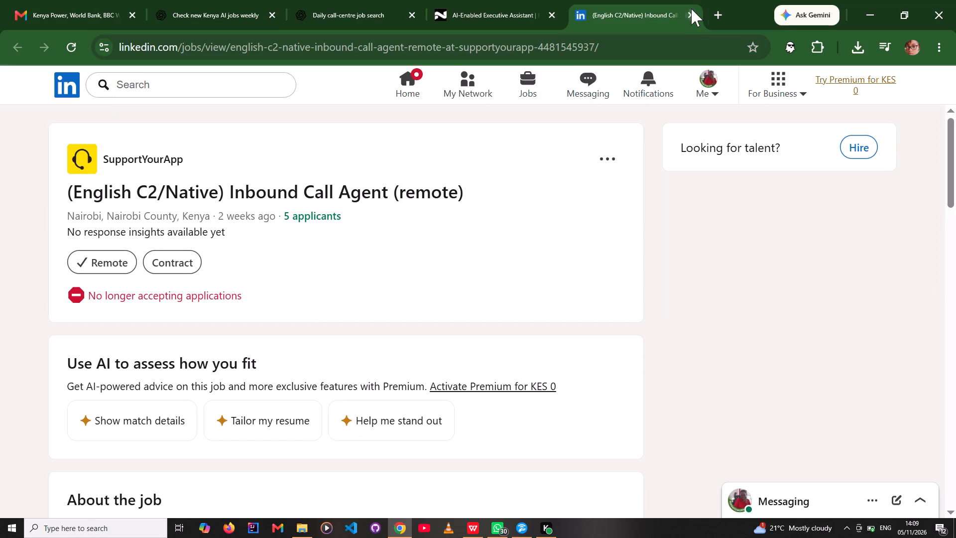